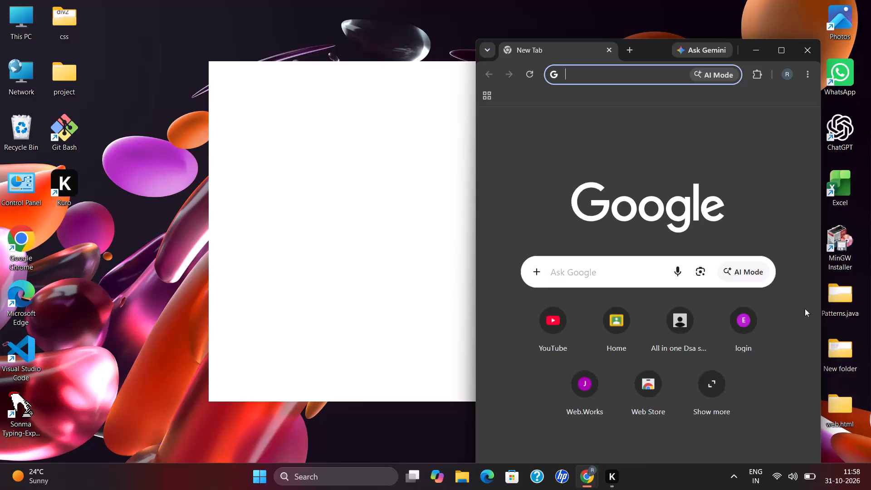
Search the web for figma and open the main Figma site in a maximized window.
key(f)
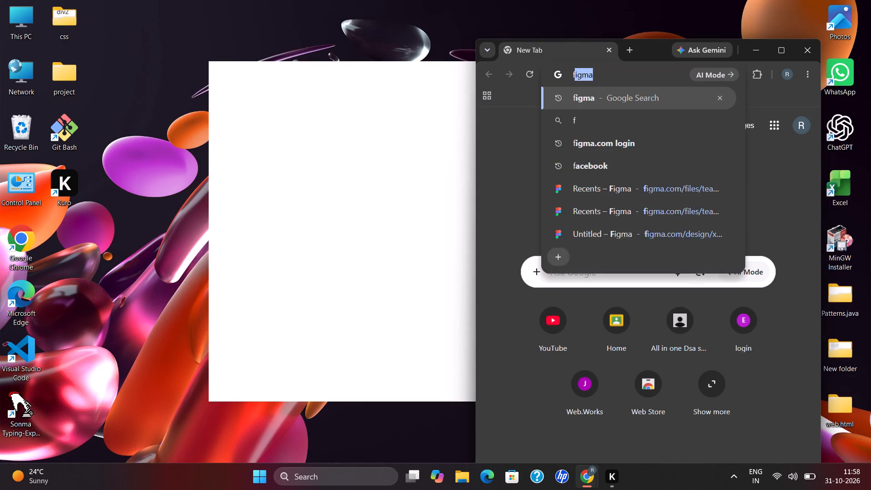
click(610, 96)
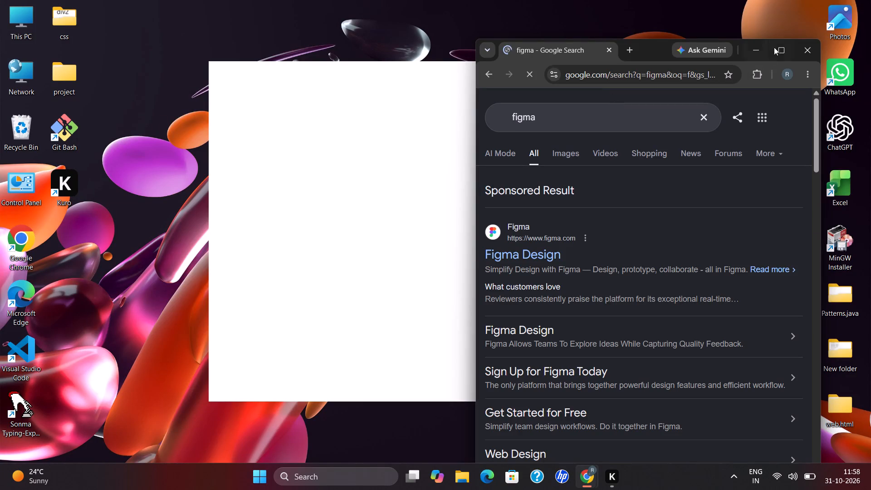
scroll(569, 336, down, 4)
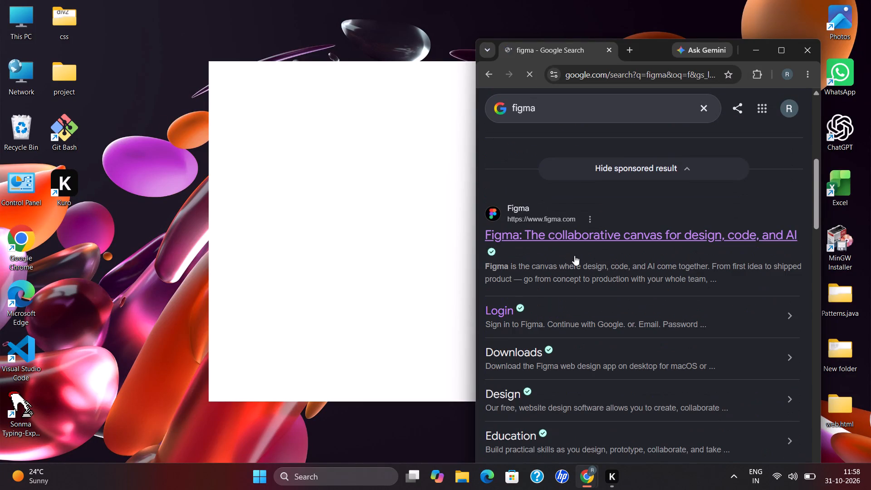
click(573, 235)
double_click(573, 235)
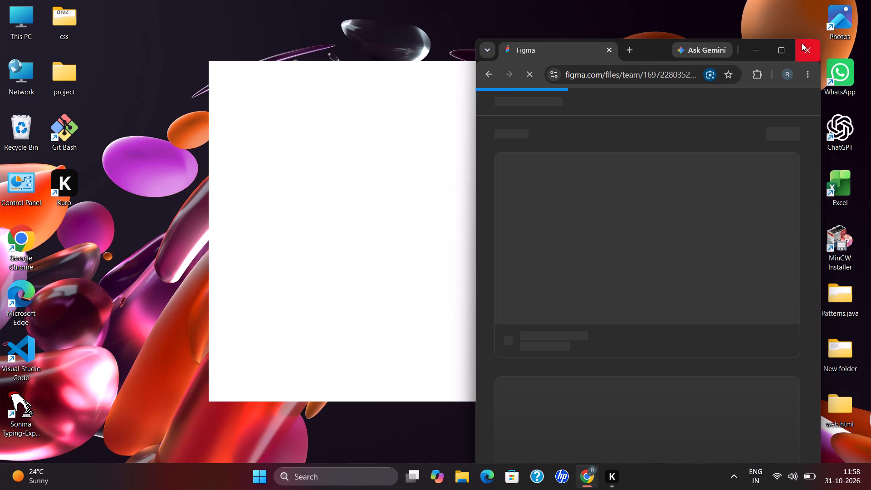
click(785, 49)
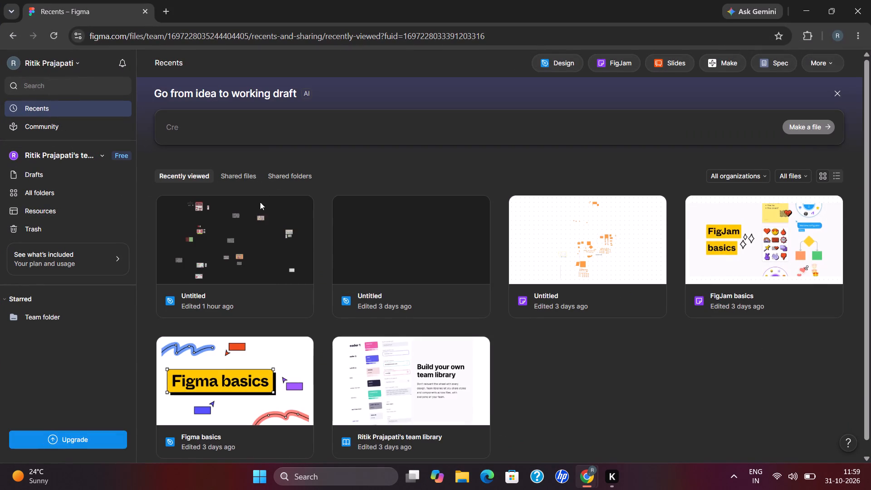
Open the Untitled design file that was edited most recently from the recent files.
double_click(251, 269)
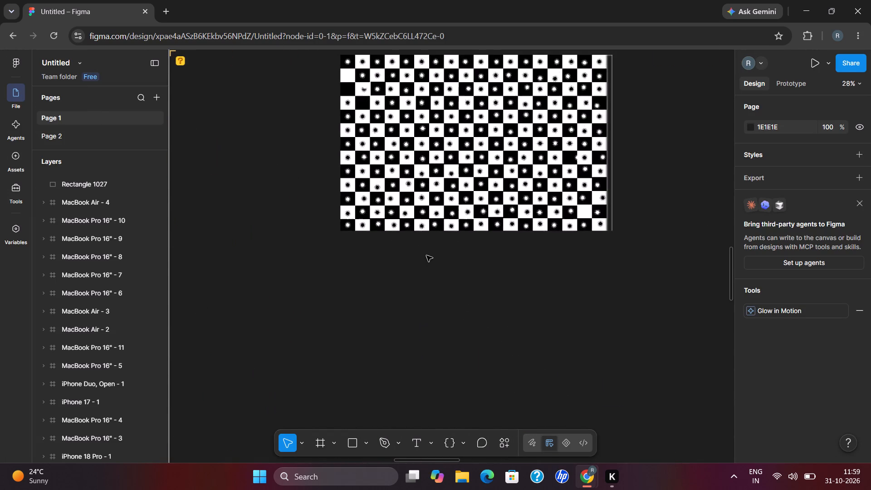
Delete the stars in rows 1, 4 and 5 of the first column in the MacBook Pro 16" - 7 checkerboard.
scroll(426, 255, up, 1)
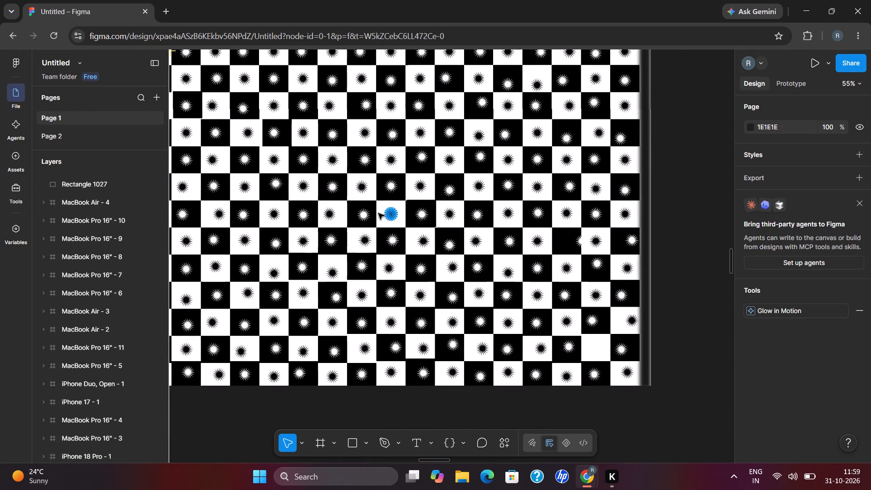
scroll(378, 213, right, 1)
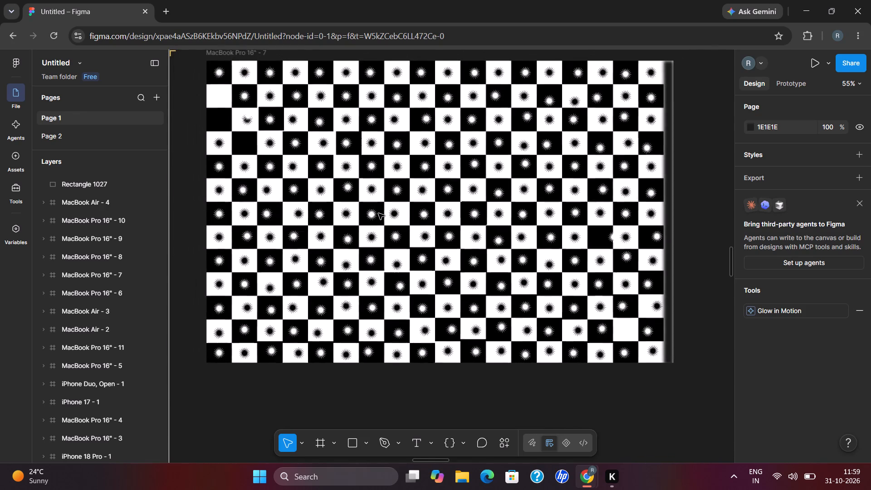
scroll(378, 213, up, 1)
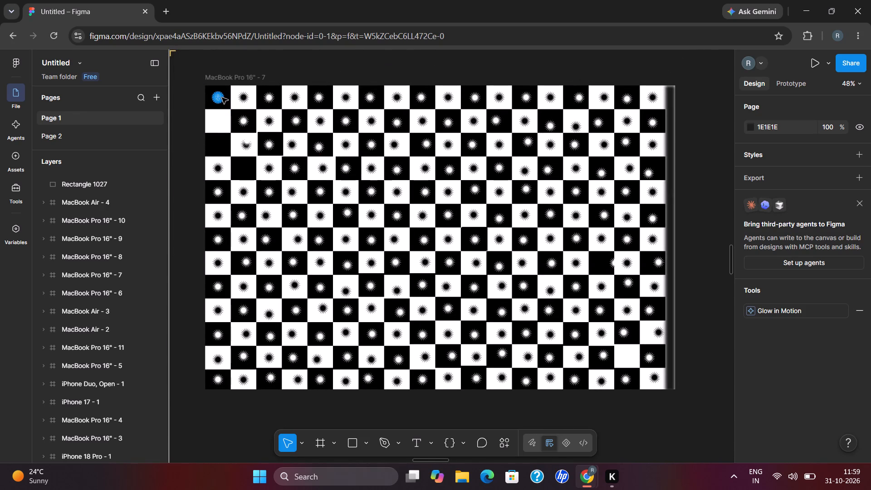
click(222, 98)
key(Delete)
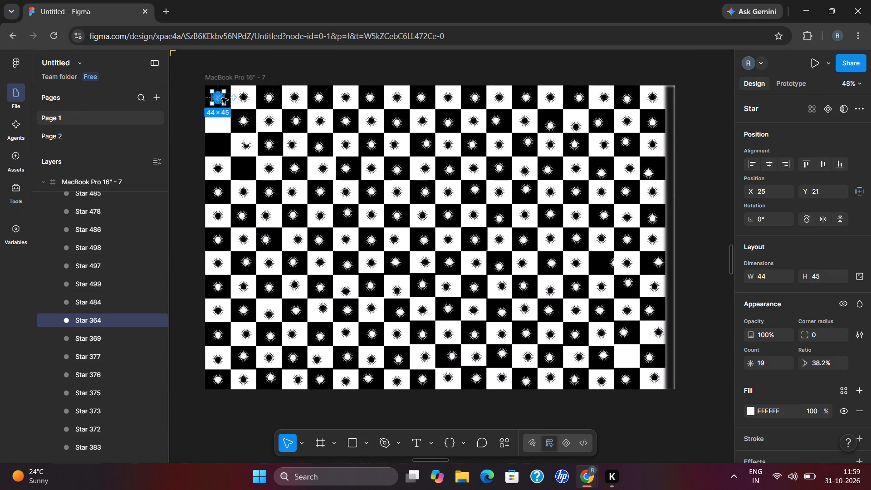
click(219, 169)
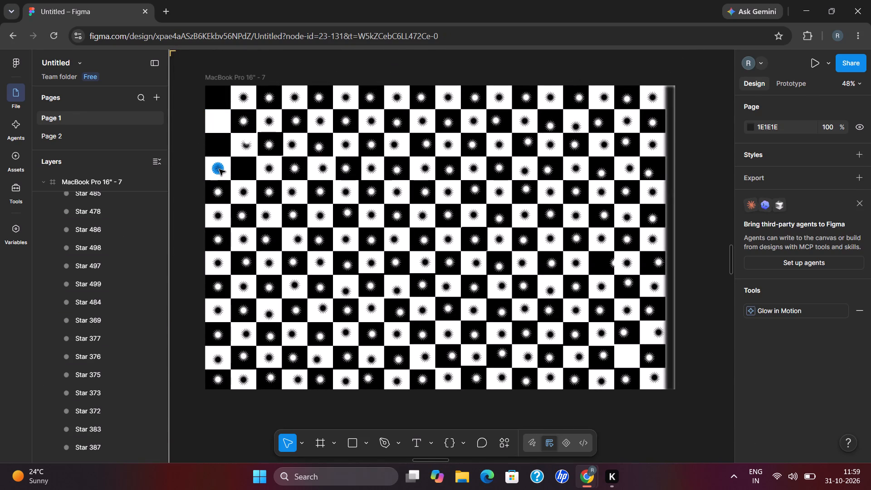
key(Delete)
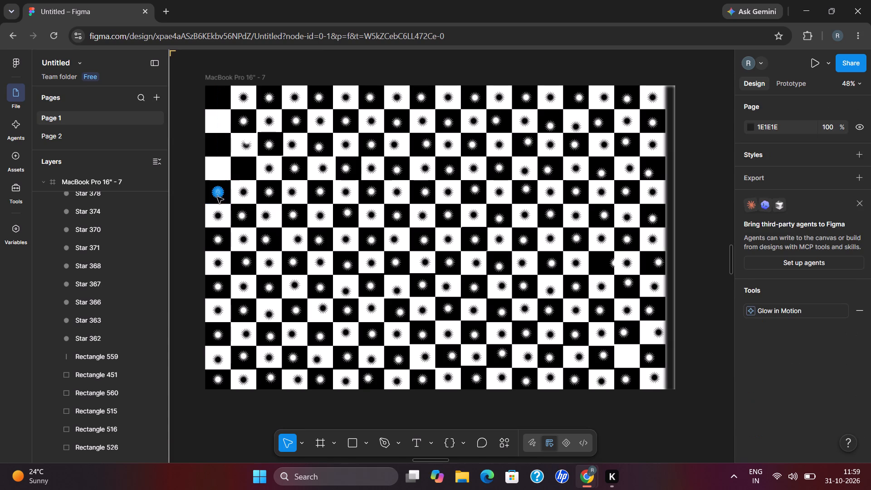
click(218, 193)
key(Delete)
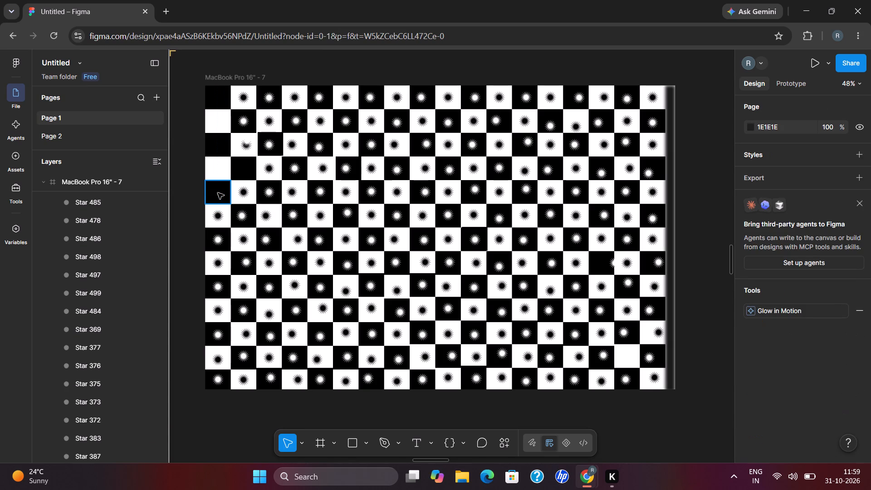
Delete the stars in rows 6, 7, 8 and 9 of the checkerboard's first column.
click(218, 220)
key(Delete)
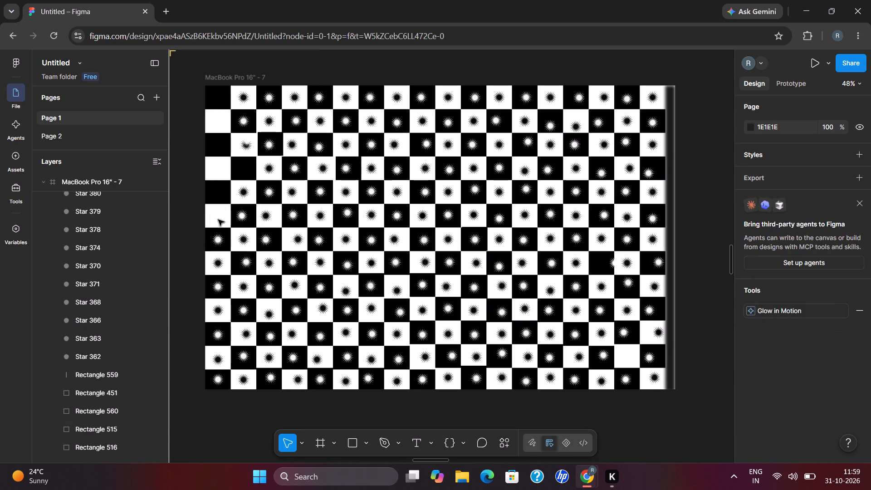
click(220, 240)
key(Delete)
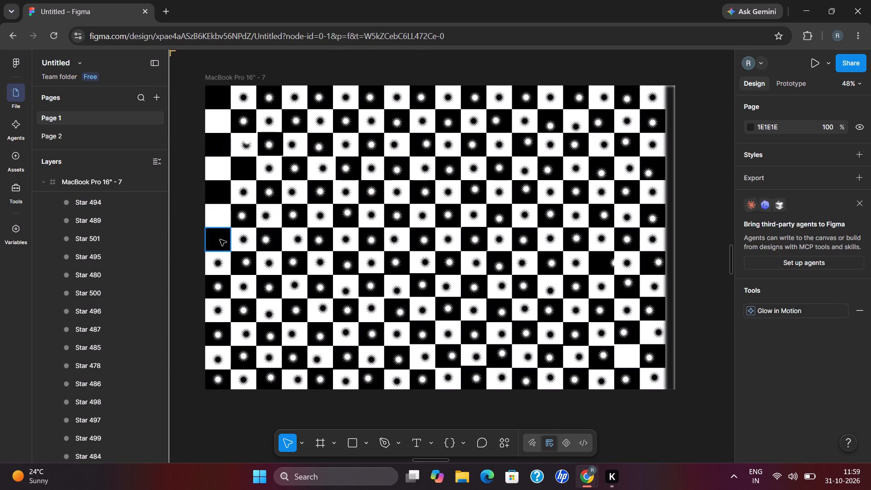
click(219, 265)
key(Delete)
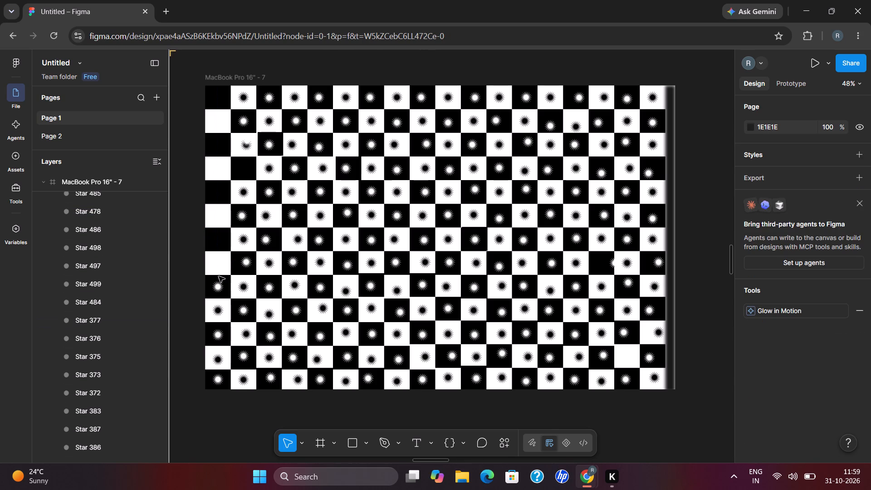
click(216, 284)
key(Delete)
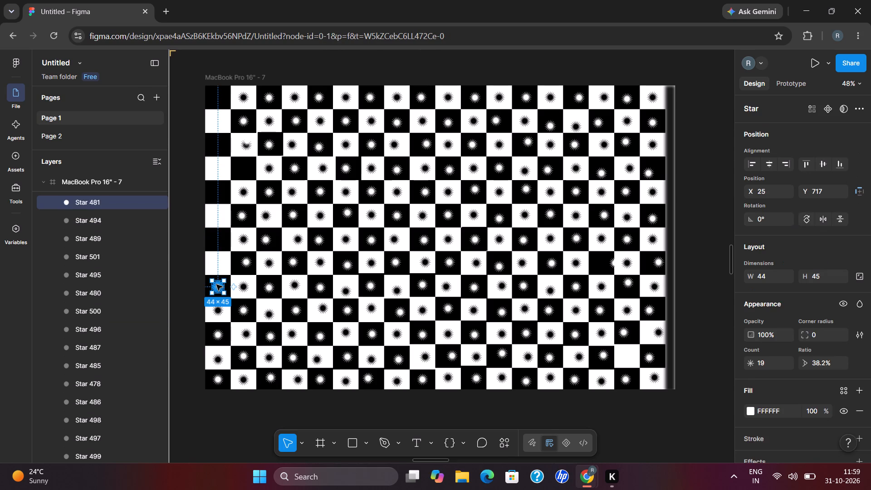
Delete the black squares in rows 9 and 11 and the stars in rows 10 and 11 of the first column.
click(218, 288)
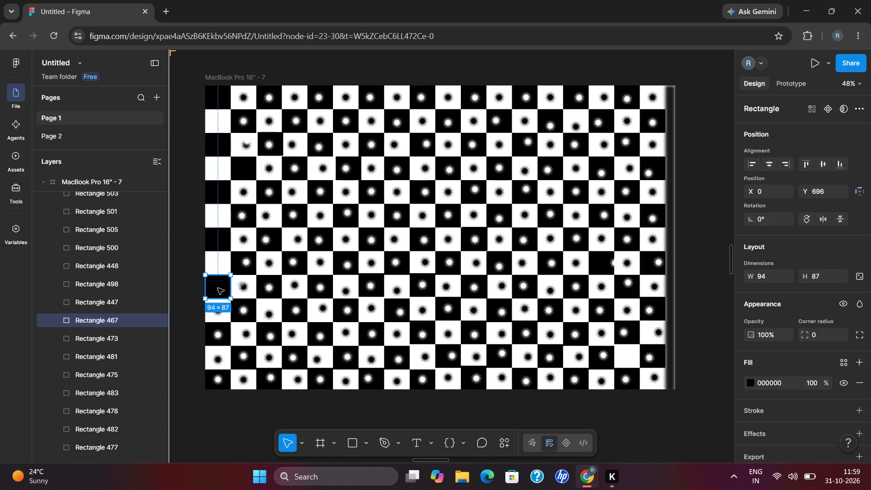
key(Delete)
click(219, 313)
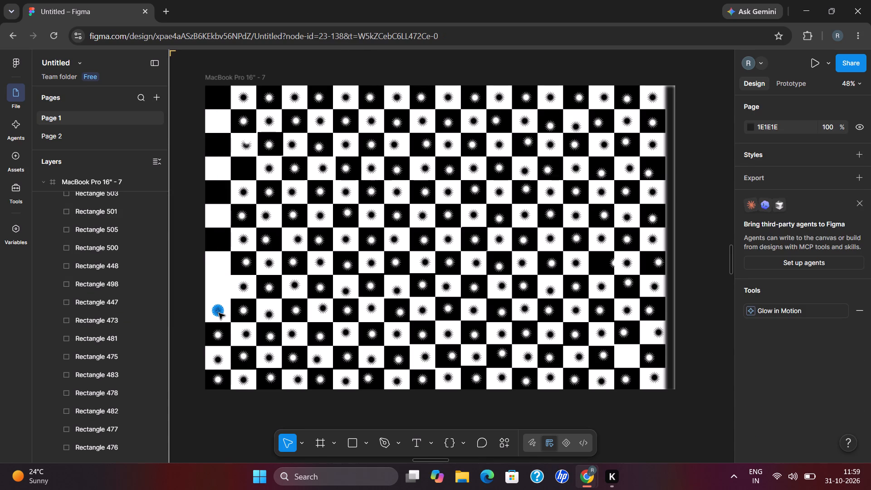
key(Delete)
click(217, 342)
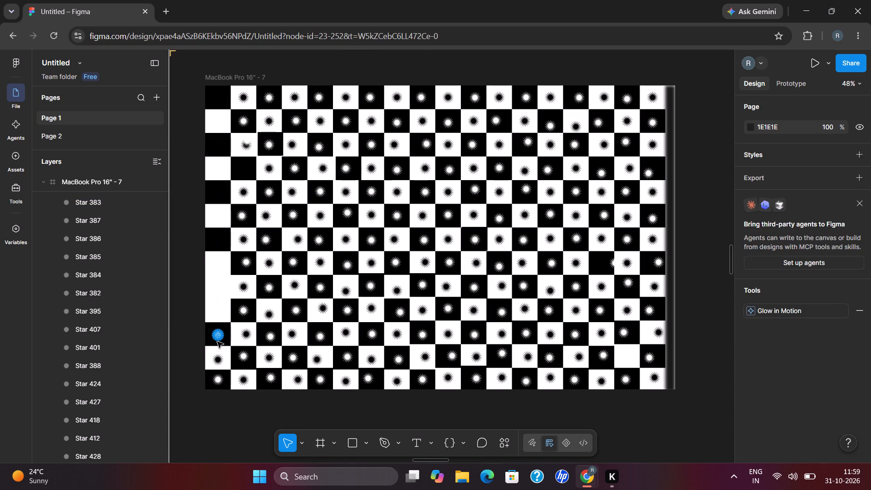
key(Delete)
key(Delete)
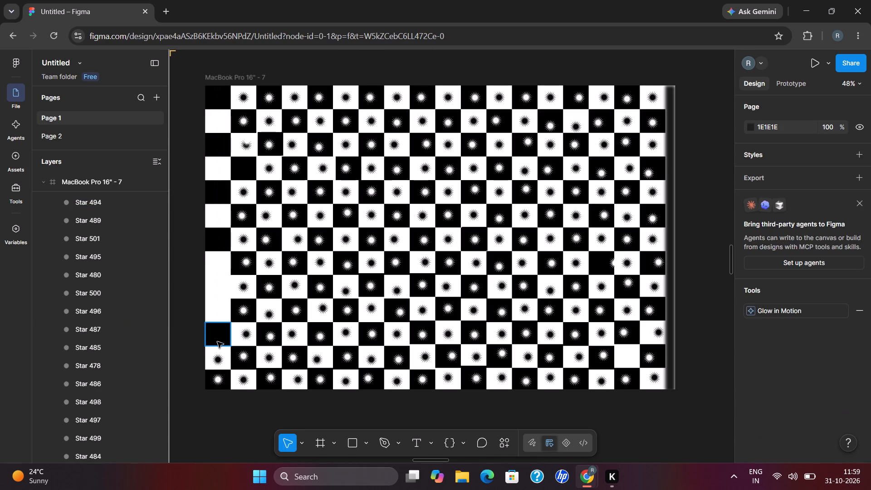
click(217, 342)
key(Delete)
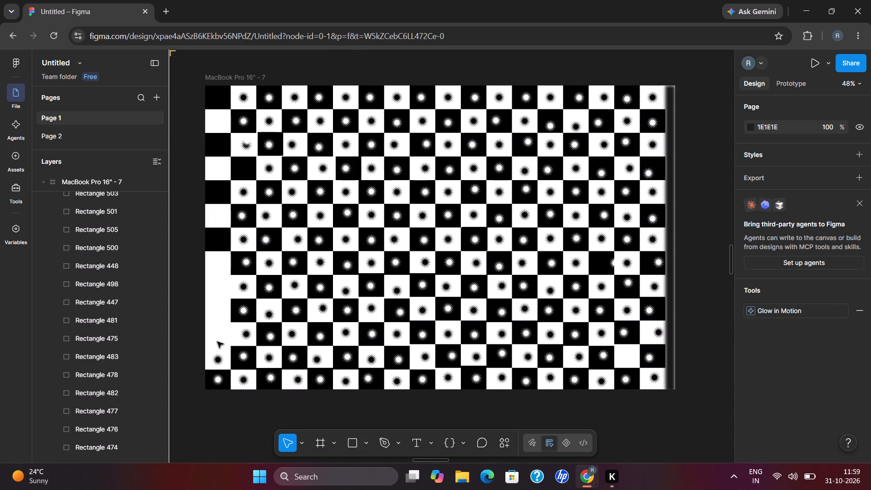
Delete the stars in rows 12 and 13 and the black square in row 13 of the first column.
click(215, 362)
key(Delete)
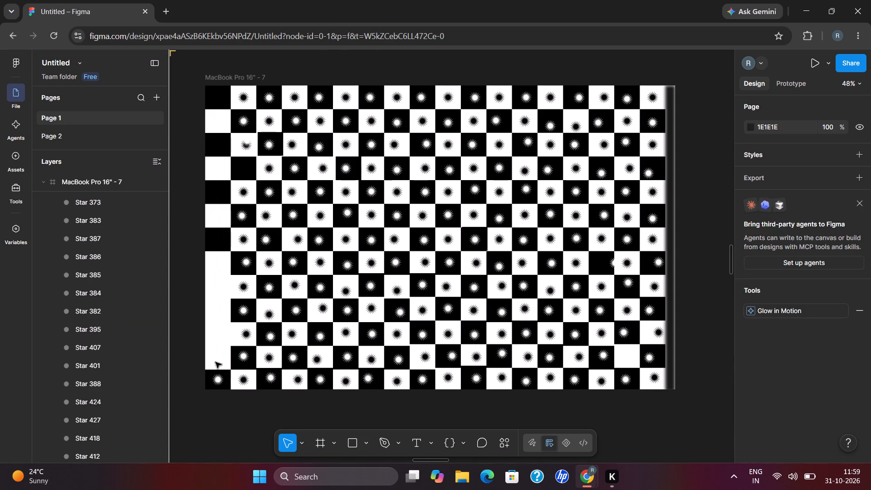
drag(215, 362, 215, 374)
click(215, 379)
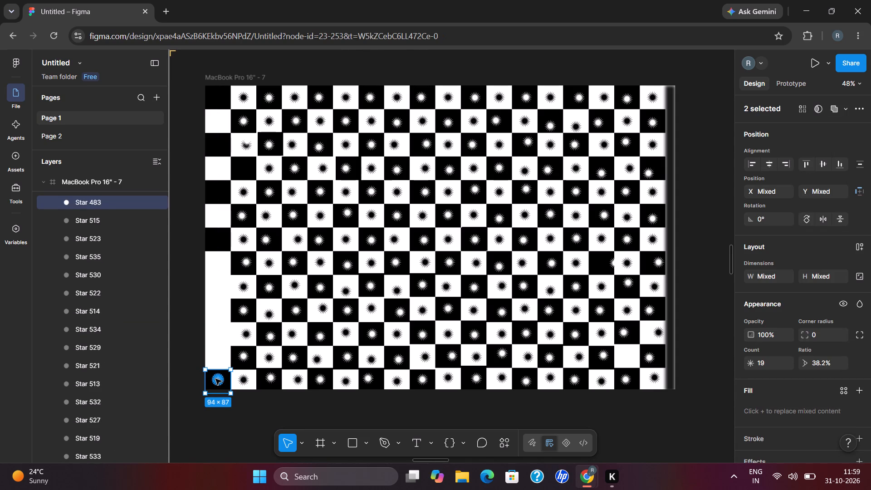
key(Delete)
click(215, 379)
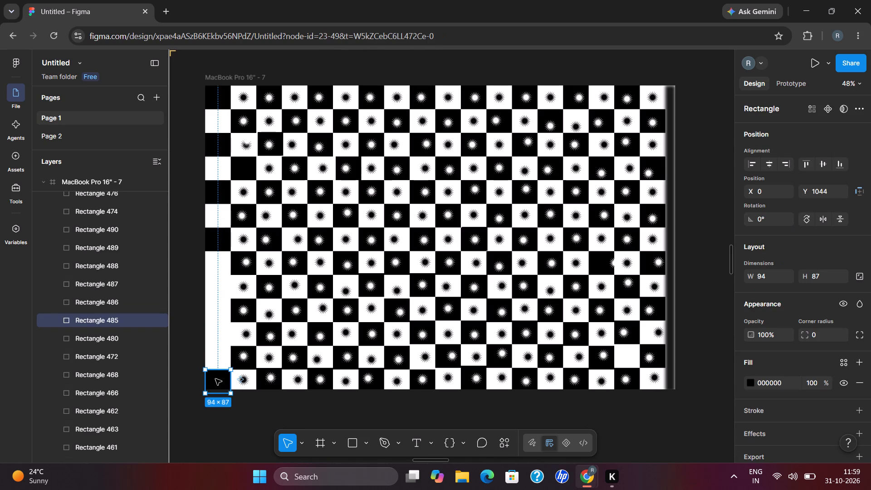
key(Delete)
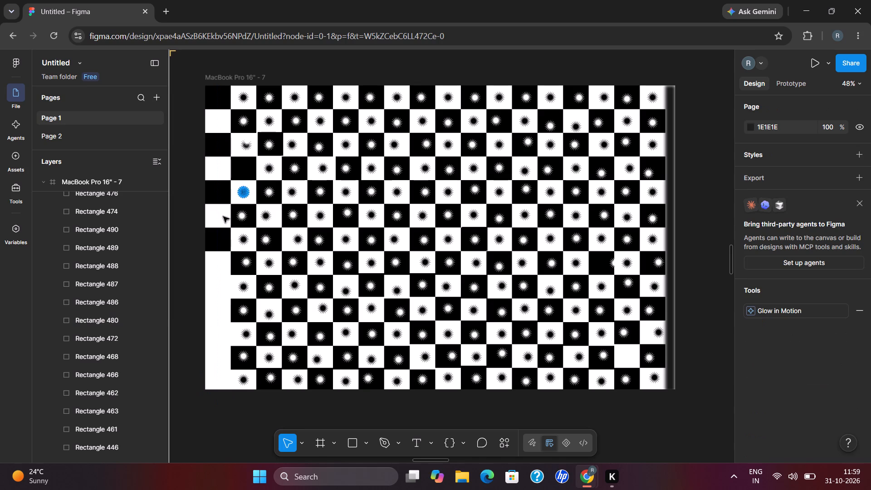
Delete the remaining black squares in rows 7, 5, 3 and 1 of the checkerboard's first column.
click(206, 243)
key(Delete)
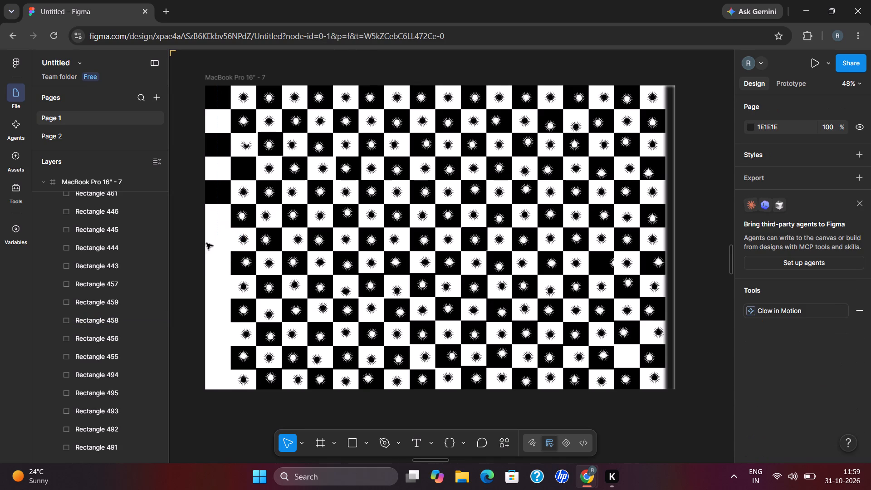
click(221, 186)
key(Delete)
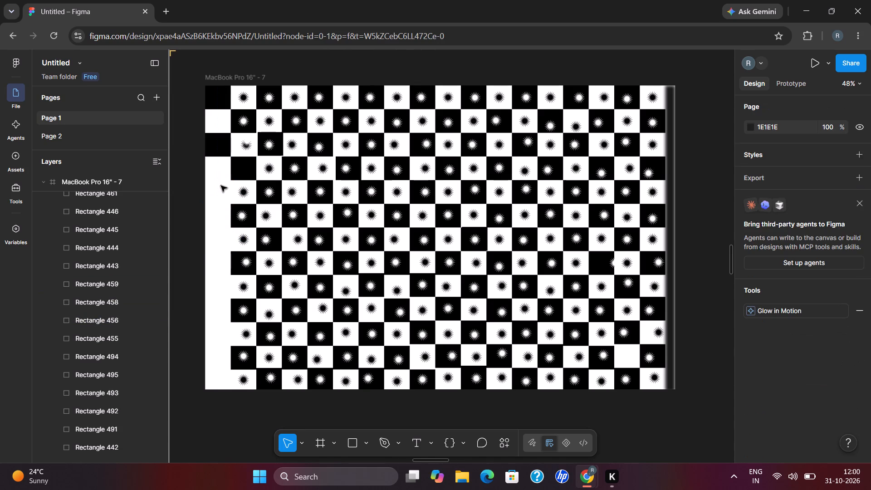
click(215, 142)
key(Delete)
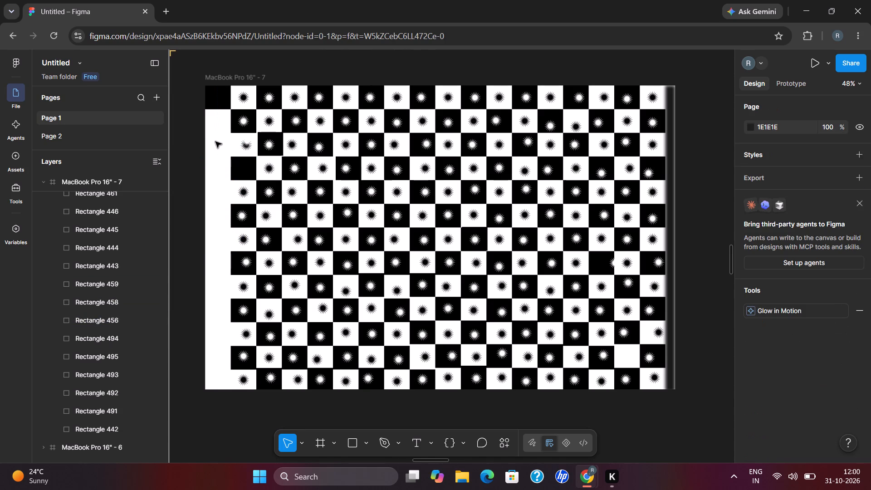
click(218, 91)
key(Delete)
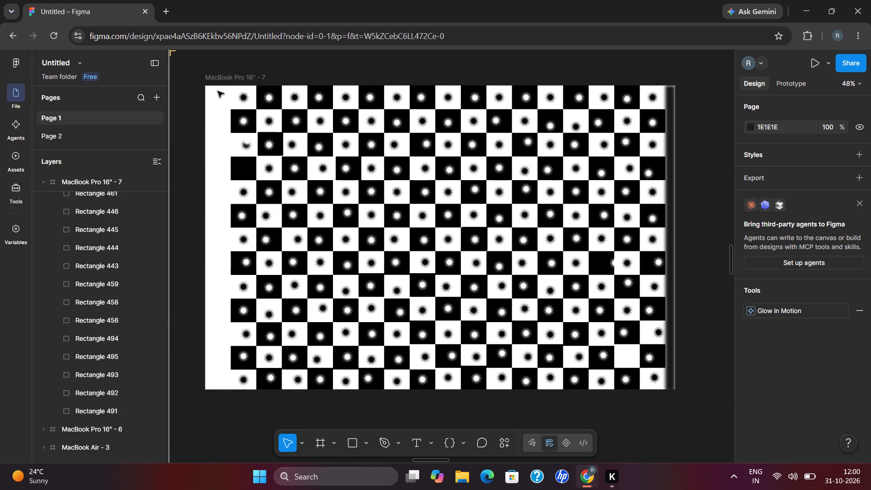
Delete the black squares in rows 2, 4 and 6 and the stars in rows 6 and 5 of the second column.
click(237, 113)
key(Delete)
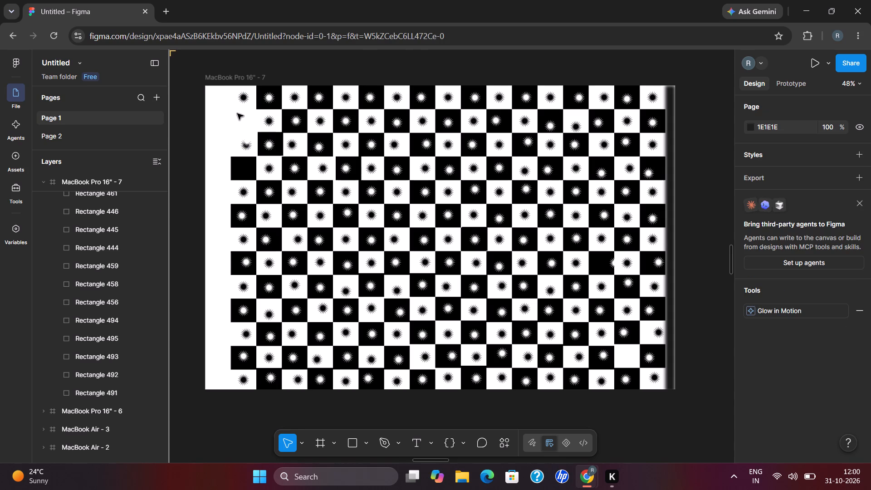
click(249, 174)
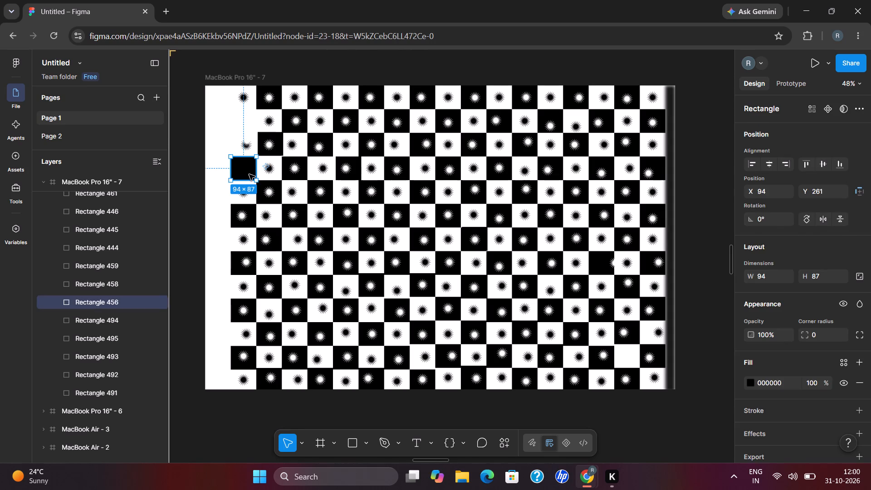
key(Delete)
click(249, 212)
key(Delete)
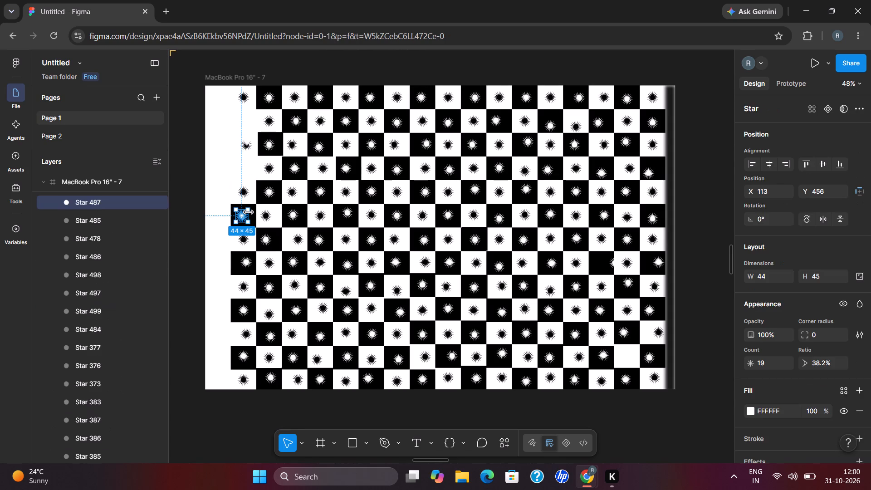
click(249, 212)
key(Delete)
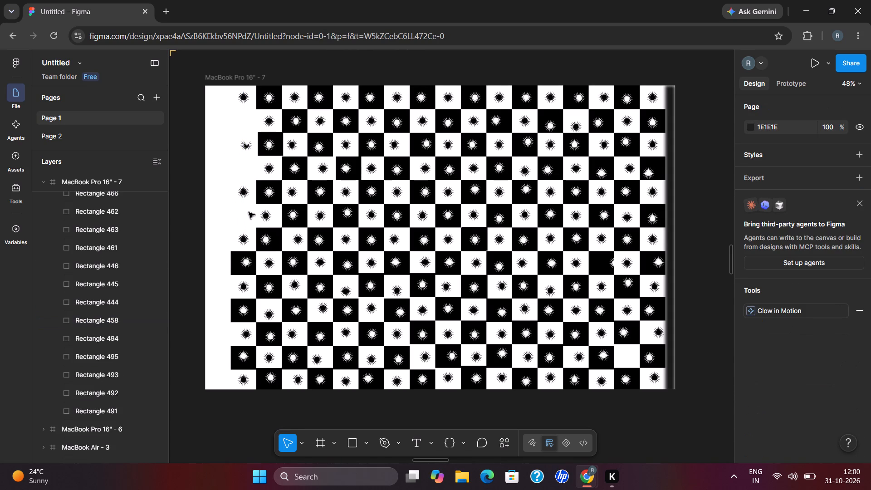
click(246, 192)
key(Delete)
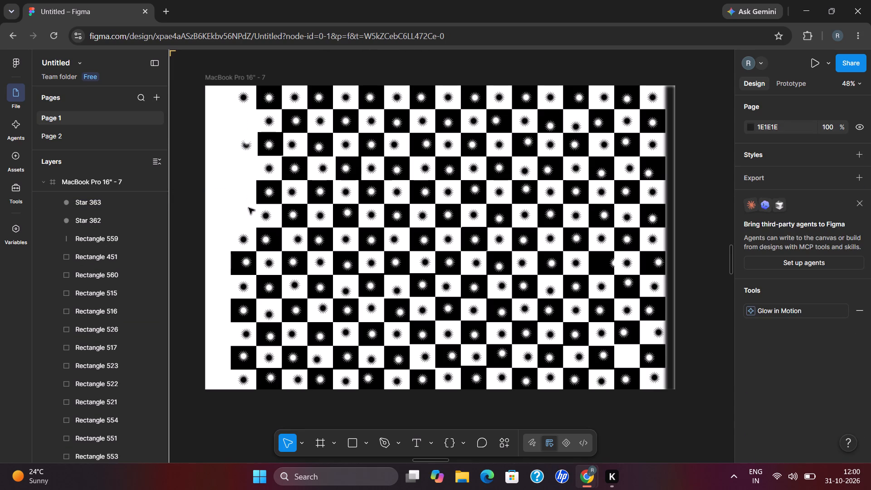
Delete the stars in rows 7, 8 and 9 and the black square in row 8 of the second column.
click(248, 239)
key(Delete)
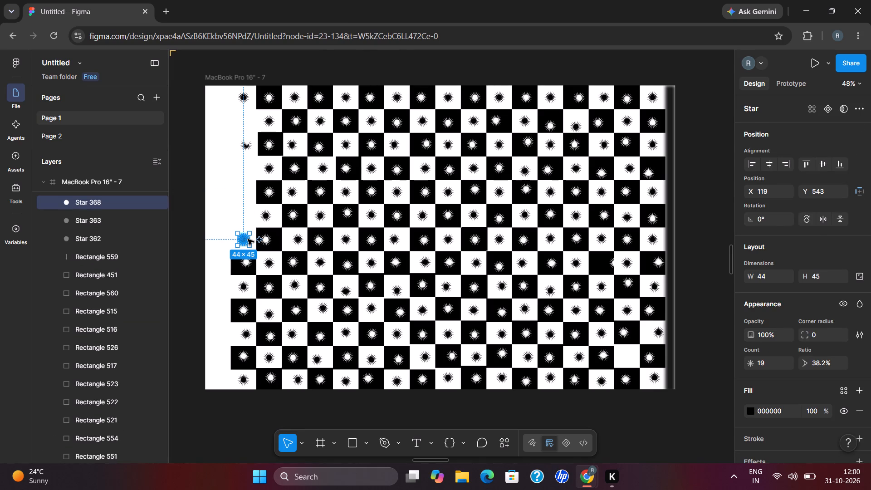
click(245, 268)
key(Delete)
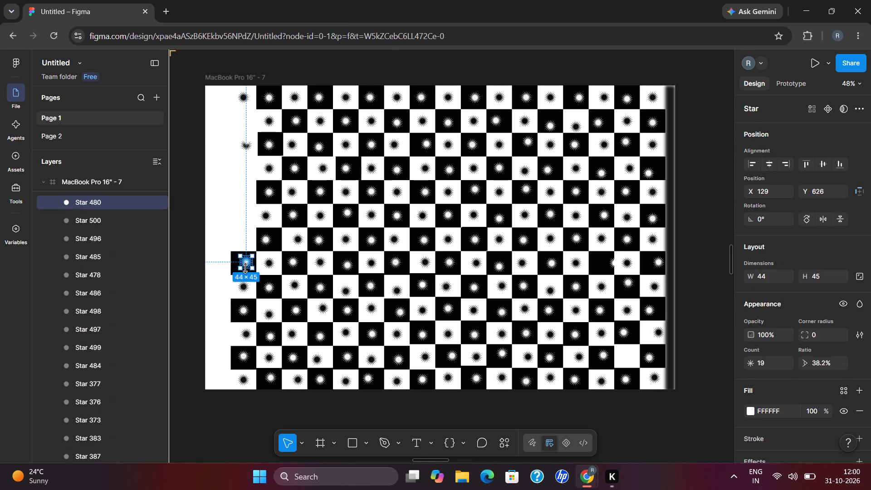
click(245, 268)
key(Delete)
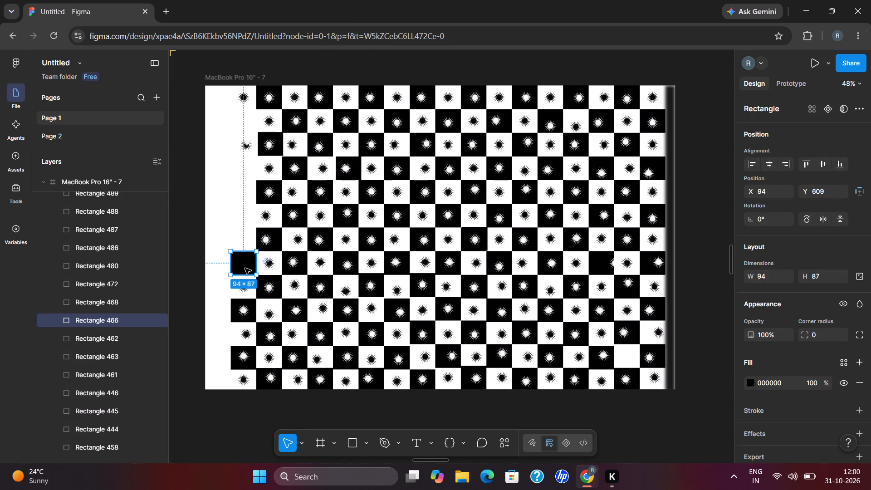
click(245, 281)
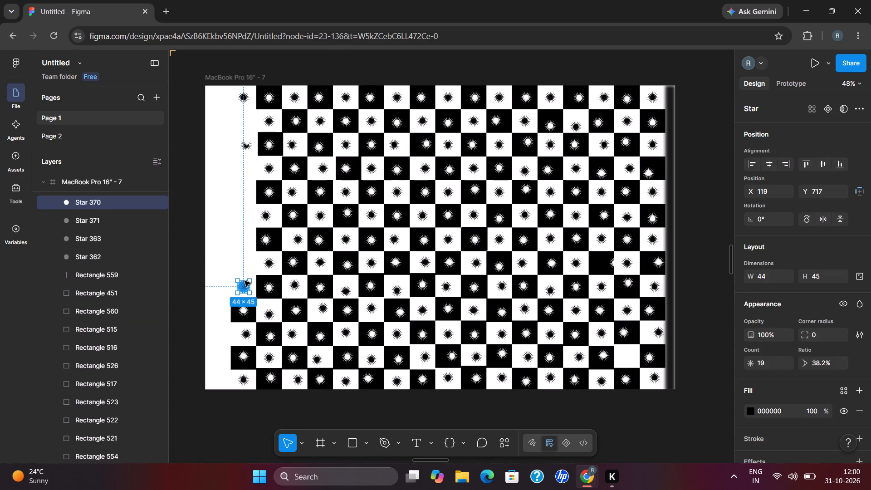
key(Delete)
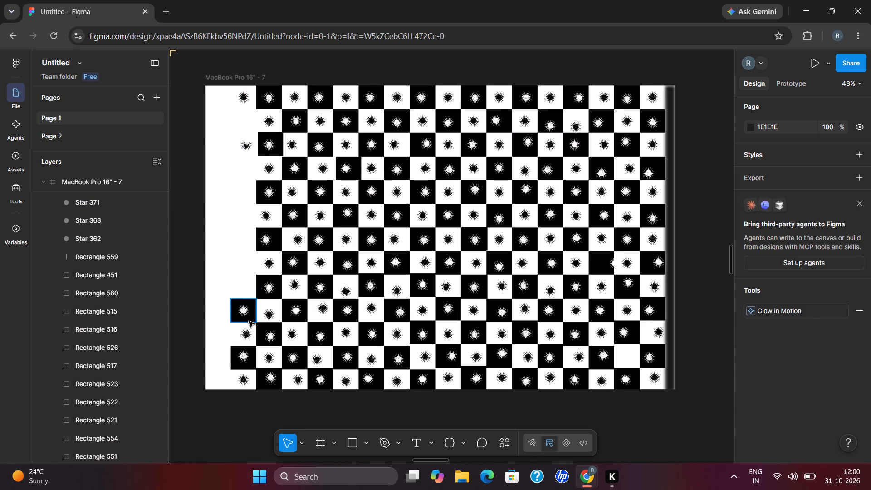
Delete the black squares in rows 10 and 12 and the stars in rows 11, 12 and 13 of the second column.
click(249, 321)
key(Delete)
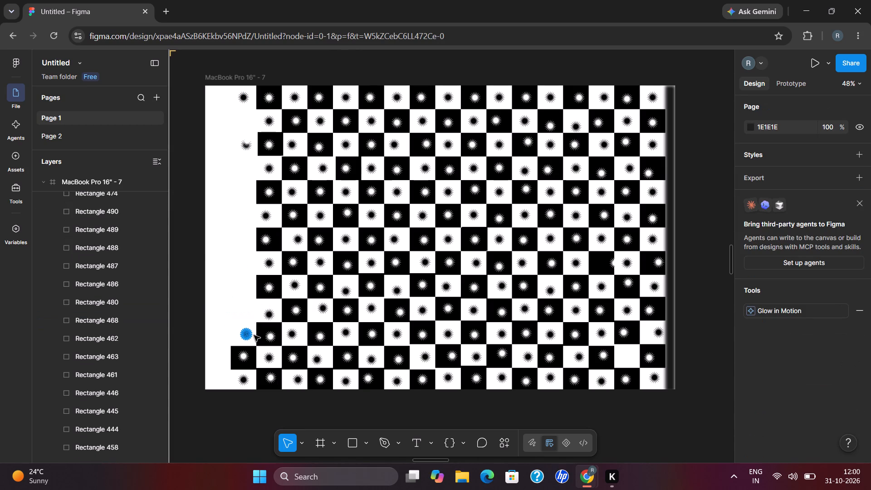
click(254, 335)
key(Delete)
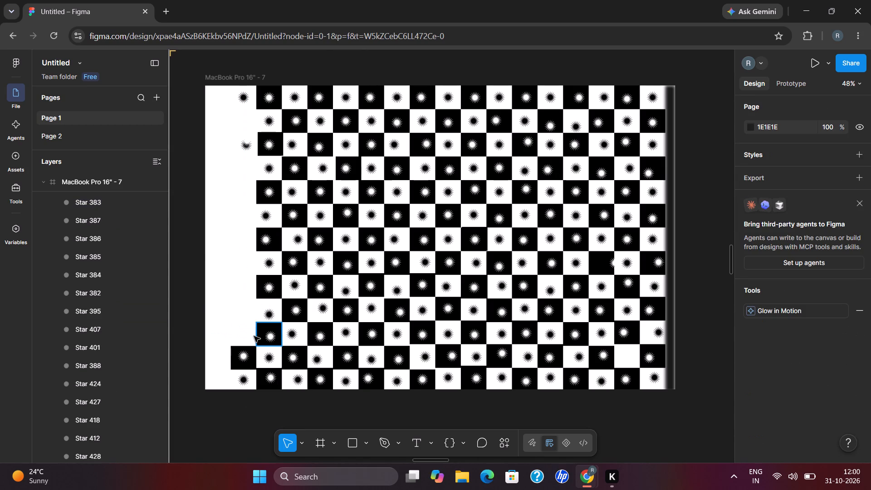
click(244, 359)
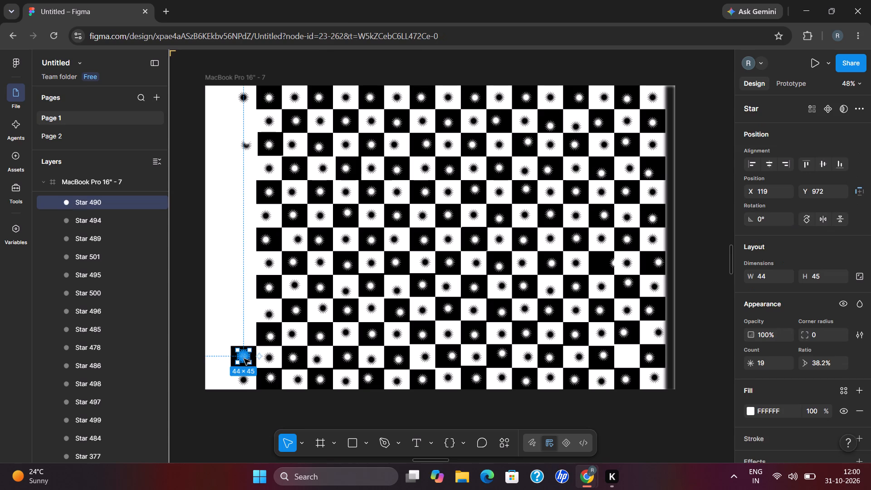
key(Delete)
click(244, 359)
key(Delete)
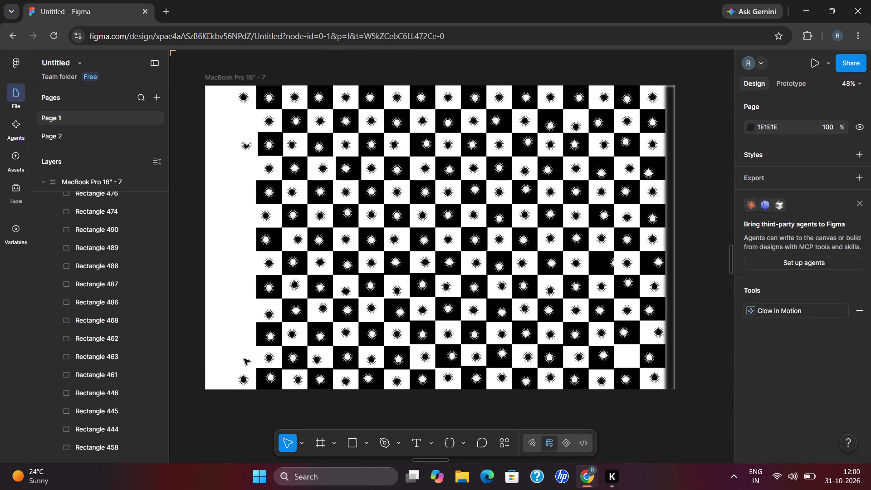
click(242, 373)
key(Delete)
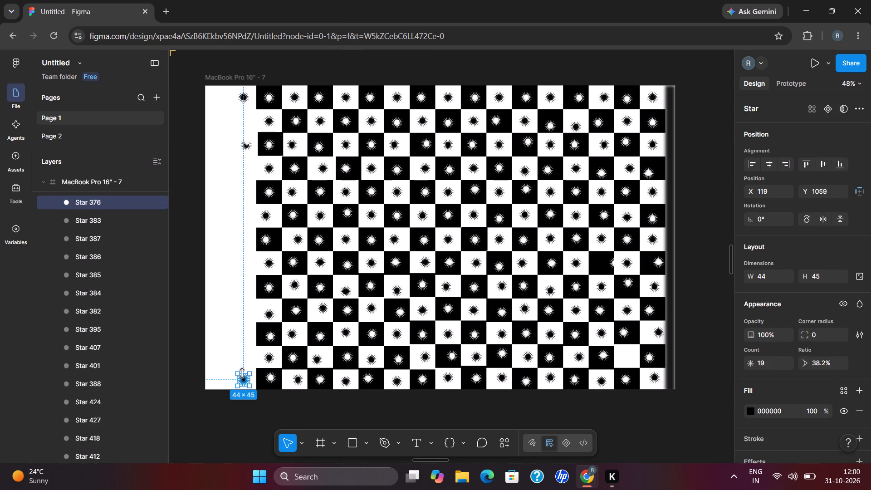
Delete the two overlapping stars in row 3 and the star in row 1 of the second column.
click(250, 147)
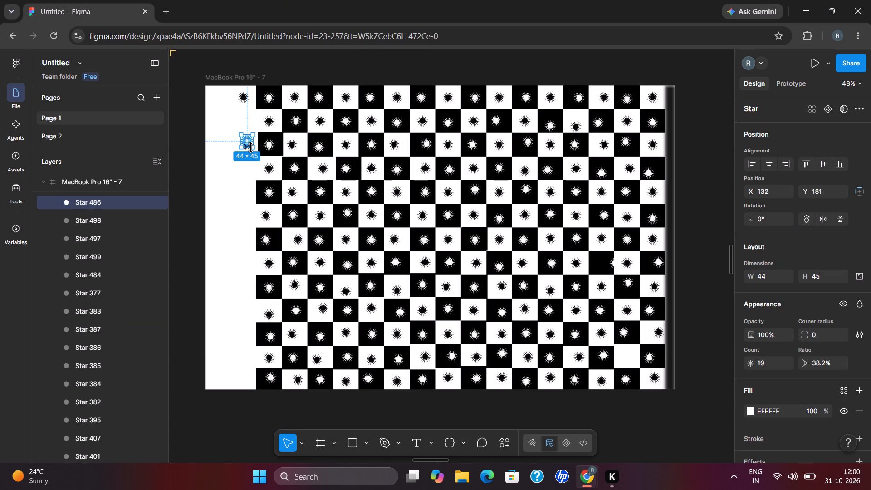
key(Delete)
key(Delete)
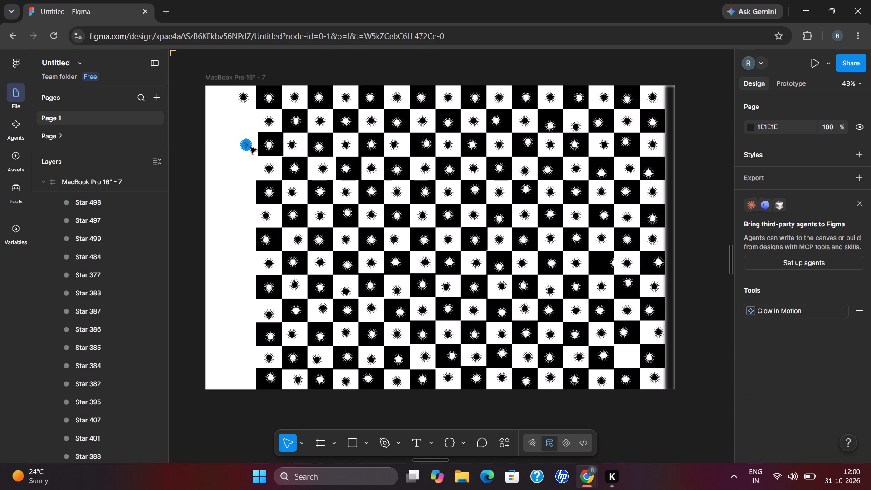
click(250, 147)
key(Delete)
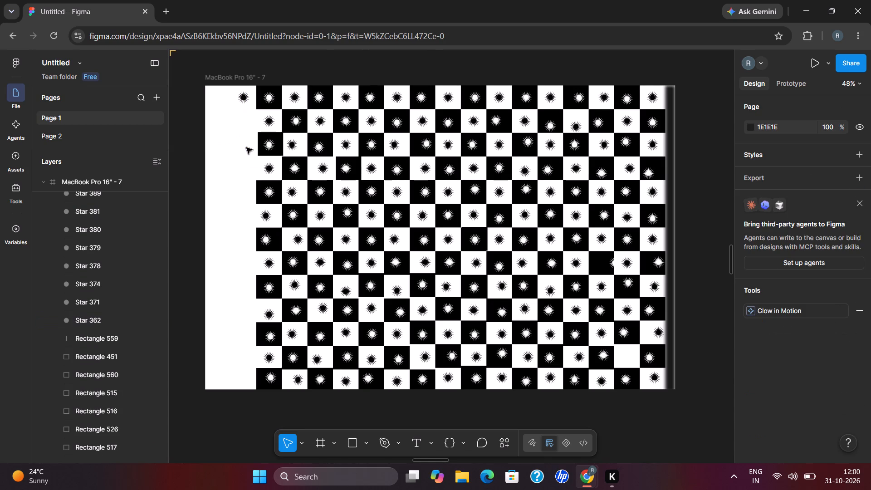
click(243, 95)
key(Delete)
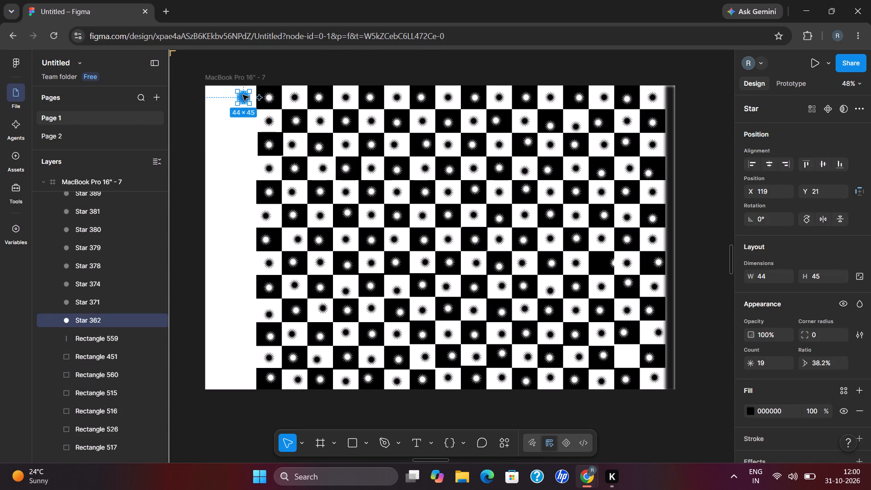
Draw a rectangle about 56 × 140 and place it at the frame's top-left corner, at about X 0, Y -10.
click(350, 439)
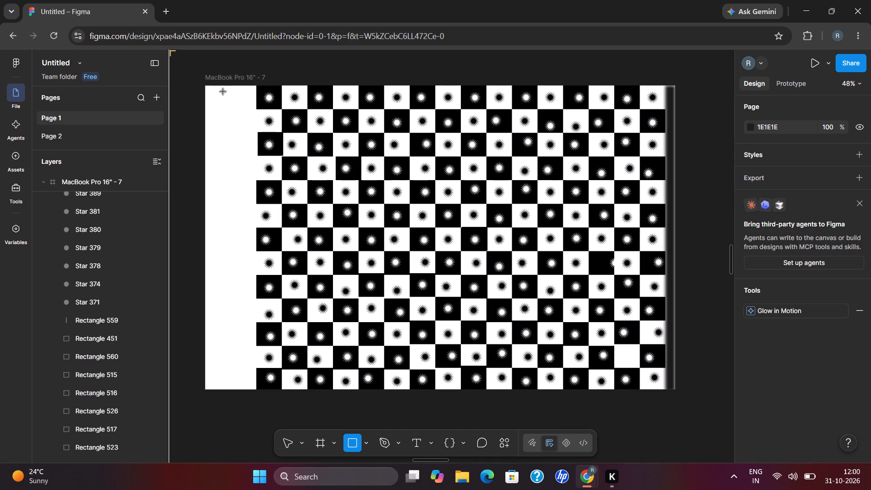
drag(214, 95, 225, 136)
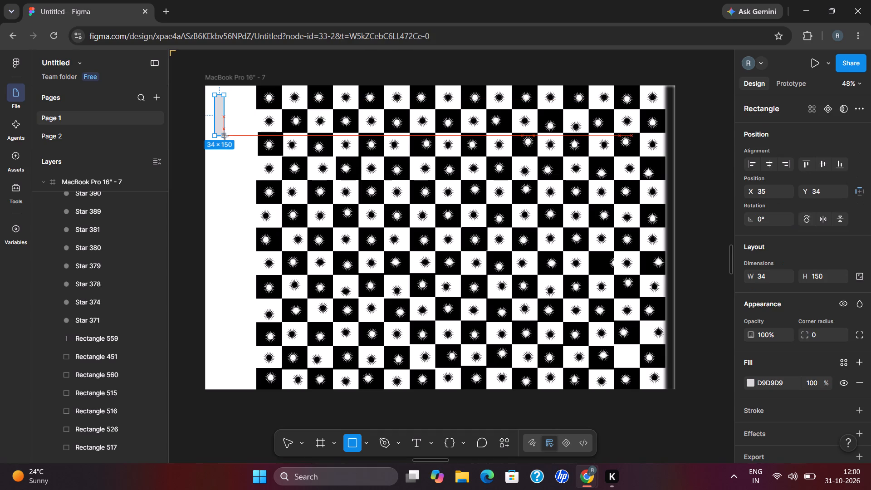
drag(225, 136, 228, 133)
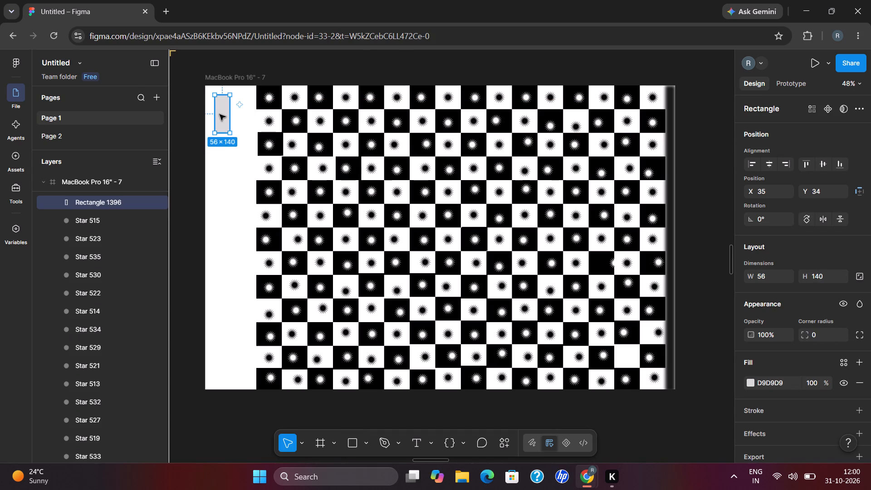
drag(221, 118, 215, 113)
drag(214, 107, 213, 101)
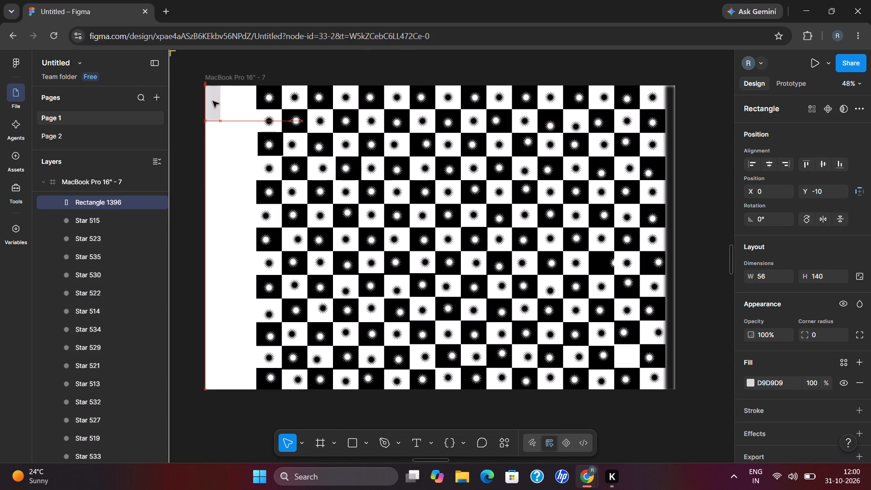
drag(213, 101, 212, 101)
click(233, 178)
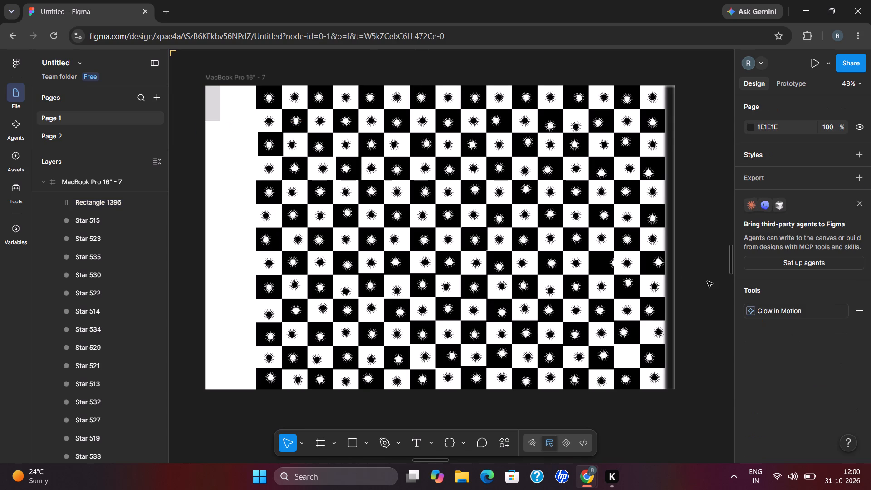
Fill the new corner rectangle with the lime page colour CCEB17.
click(213, 100)
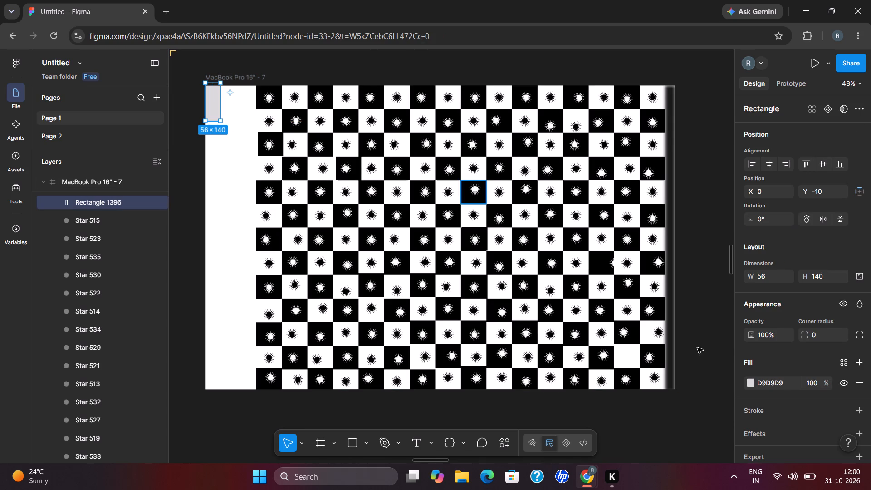
click(749, 383)
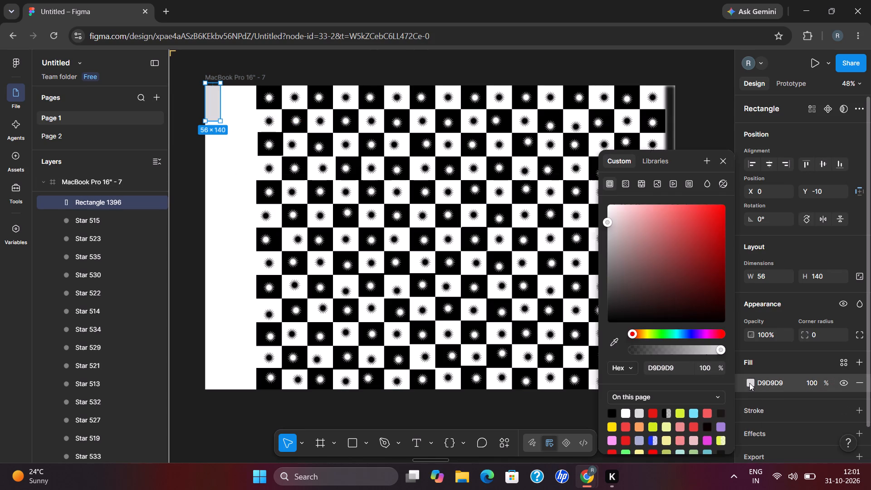
click(652, 427)
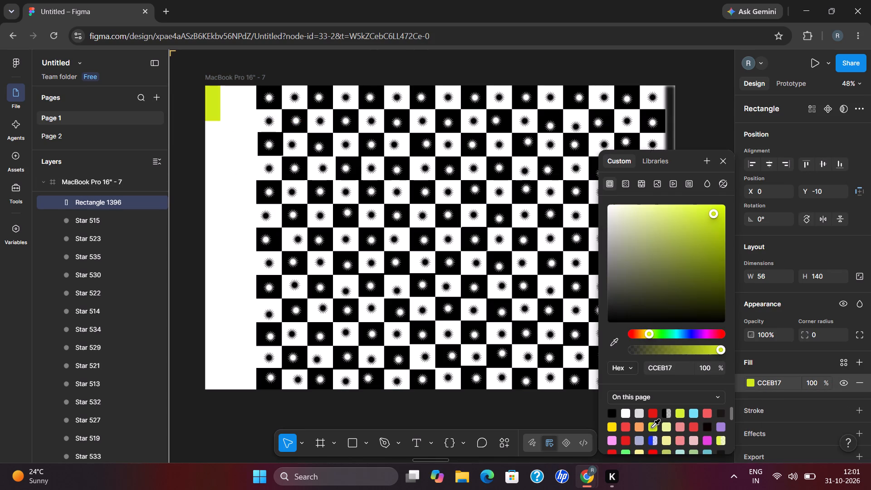
click(191, 232)
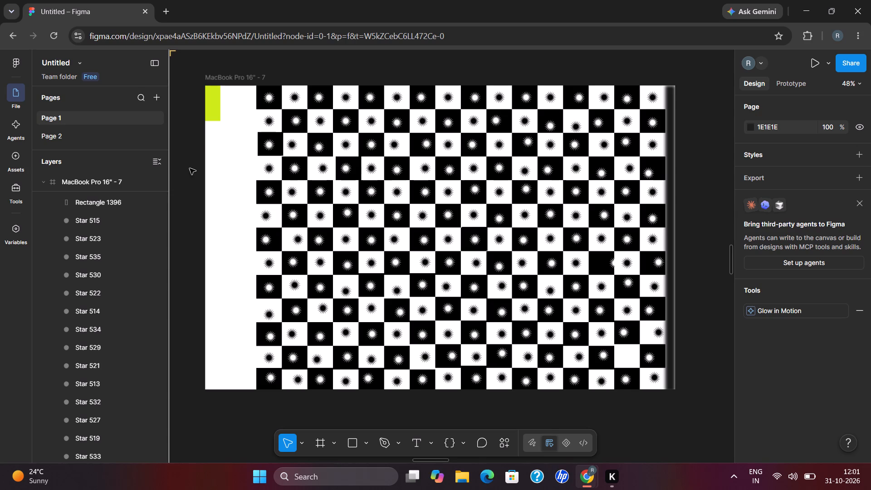
Duplicate the lime rectangle diagonally below it at about X 48, Y 130 and fill the copy with red E21710.
drag(208, 113, 223, 147)
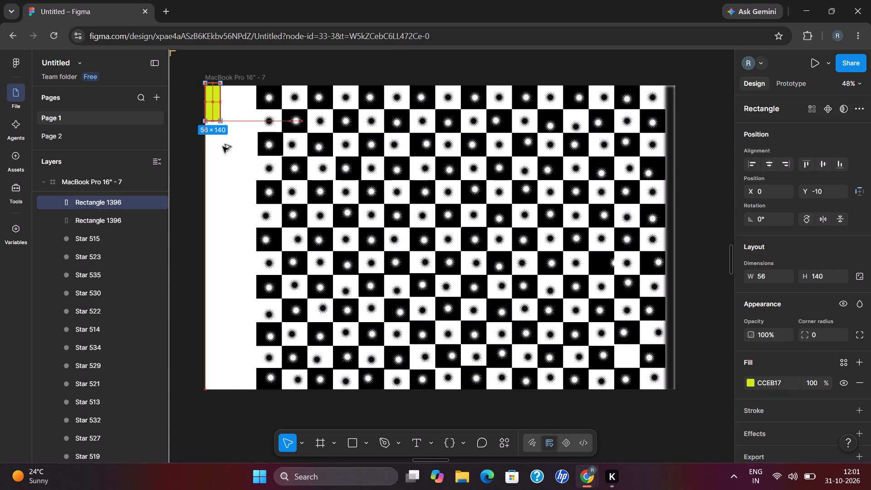
drag(223, 147, 222, 151)
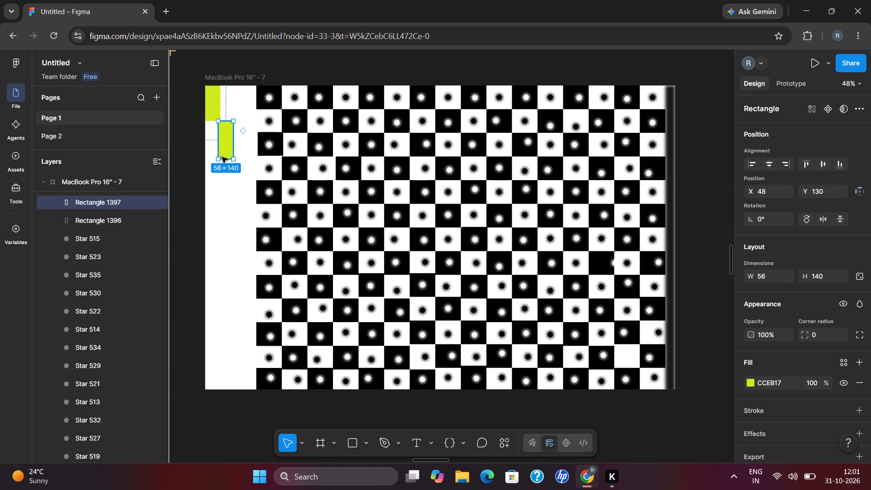
click(225, 206)
click(229, 140)
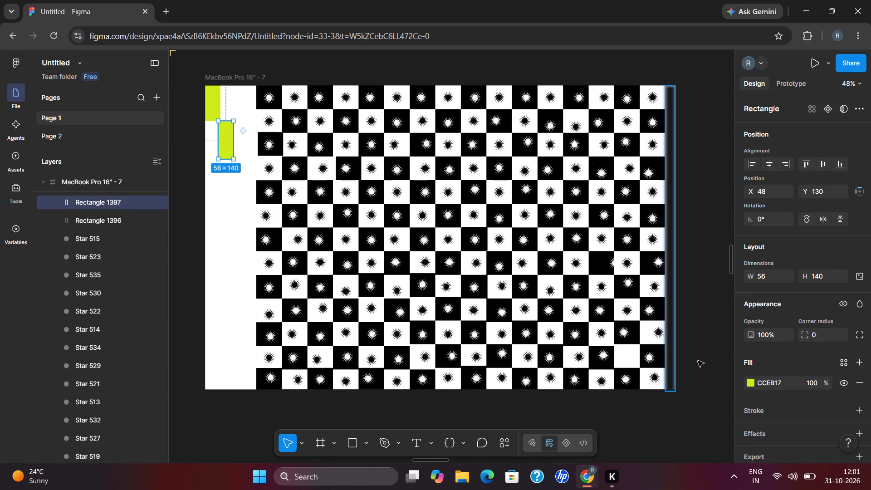
click(750, 381)
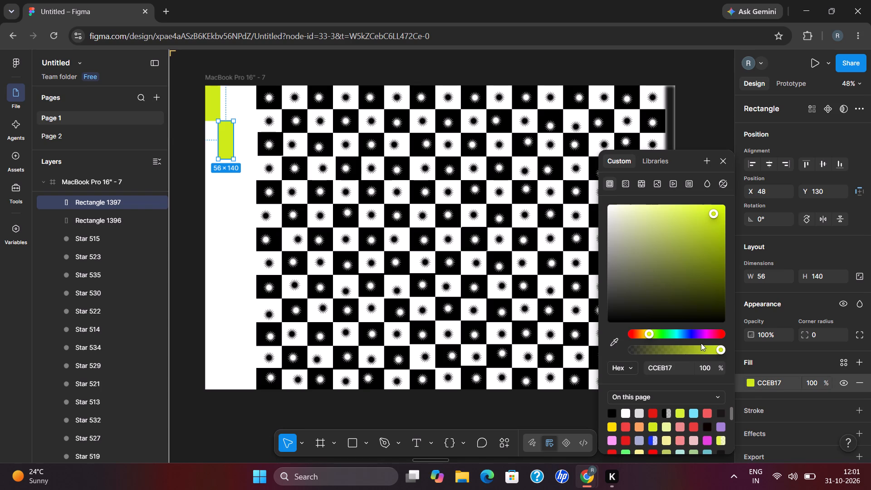
click(655, 411)
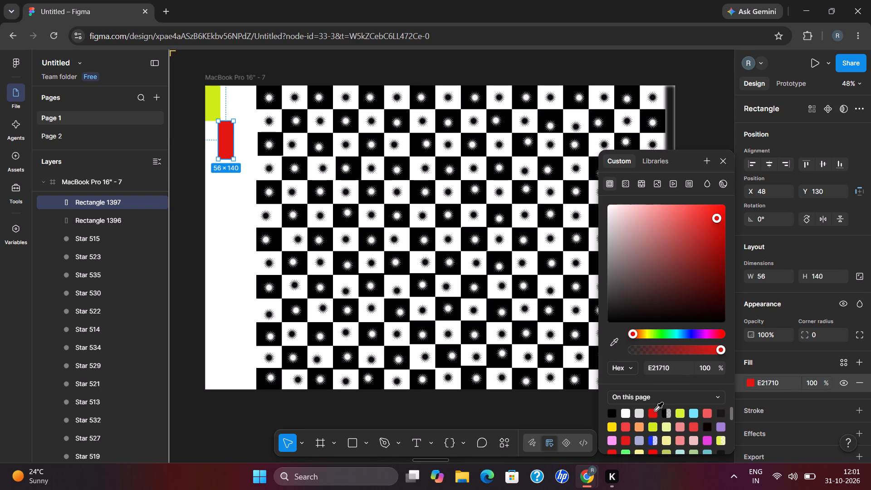
click(230, 274)
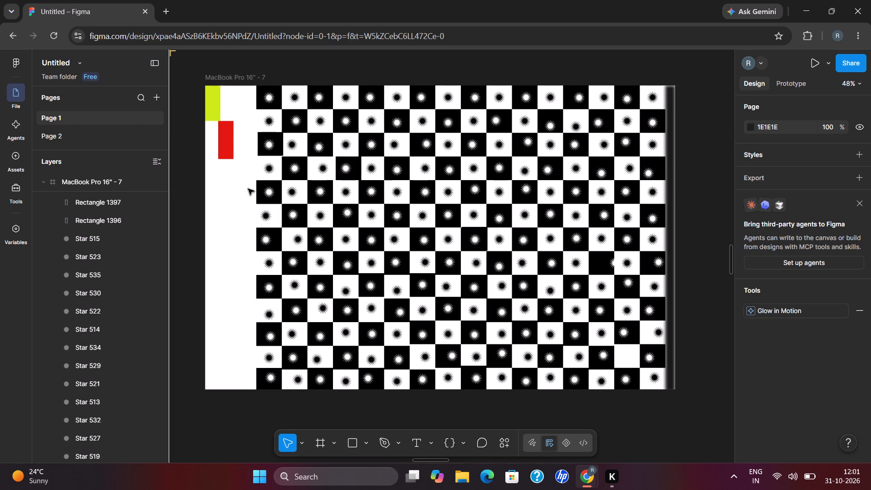
Duplicate the red rectangle diagonally below it at about X 104, Y 272 and fill the copy with lime CCEB17.
drag(230, 142, 241, 172)
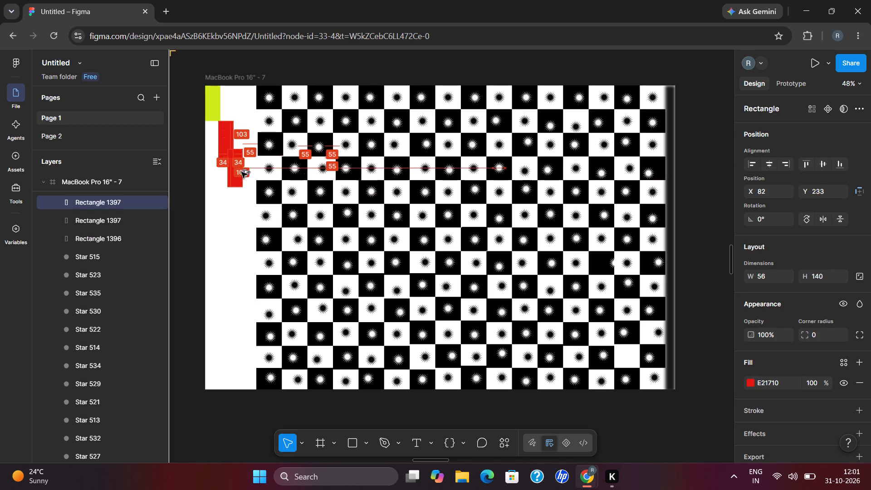
drag(241, 172, 245, 181)
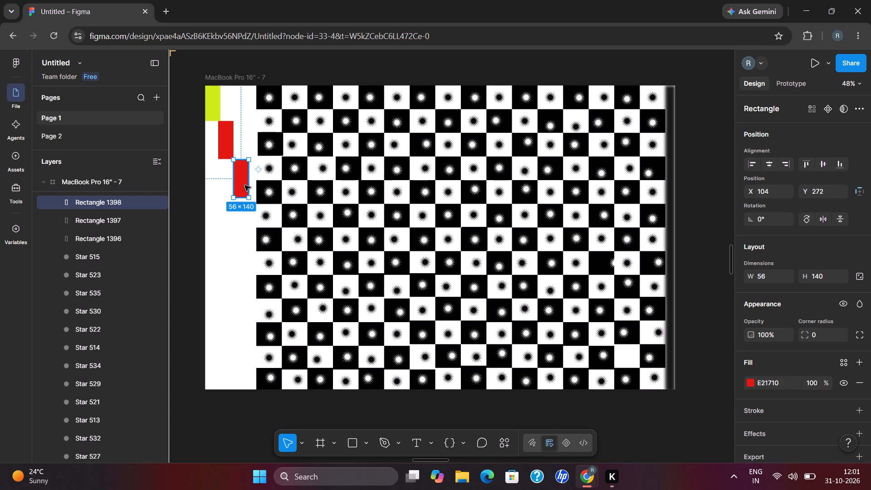
click(245, 185)
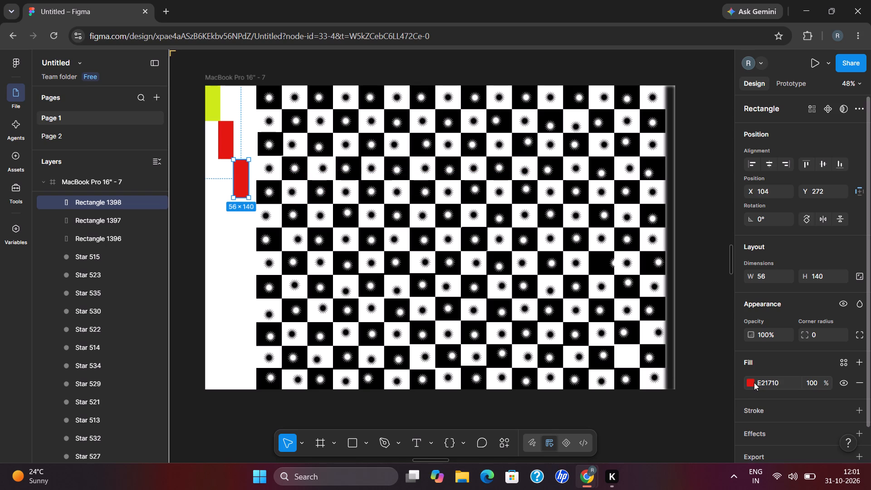
click(749, 382)
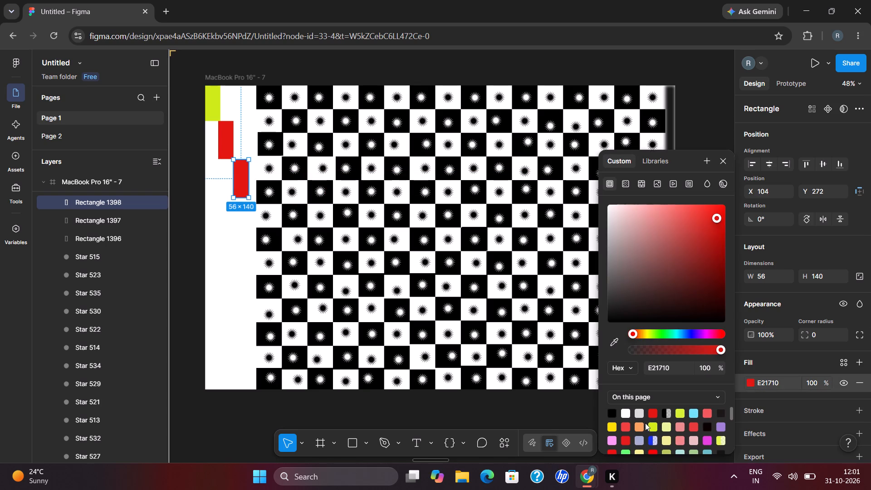
click(655, 428)
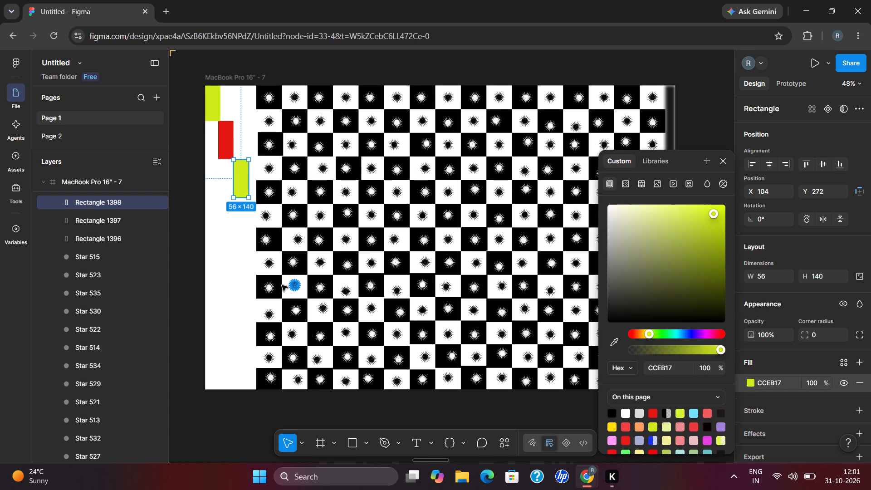
click(246, 260)
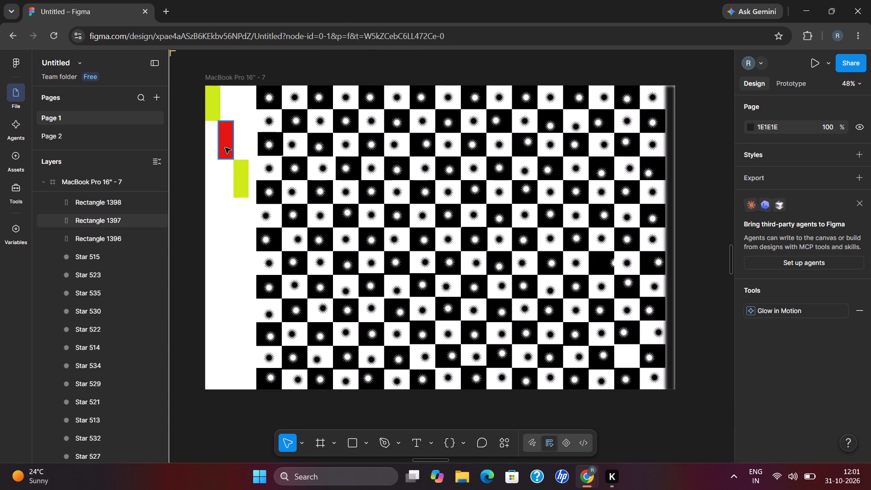
Duplicate the red rectangle to the frame's top edge at about X 107, Y 0 and fill the copy with 1533F3 at 20% opacity.
drag(225, 147, 241, 113)
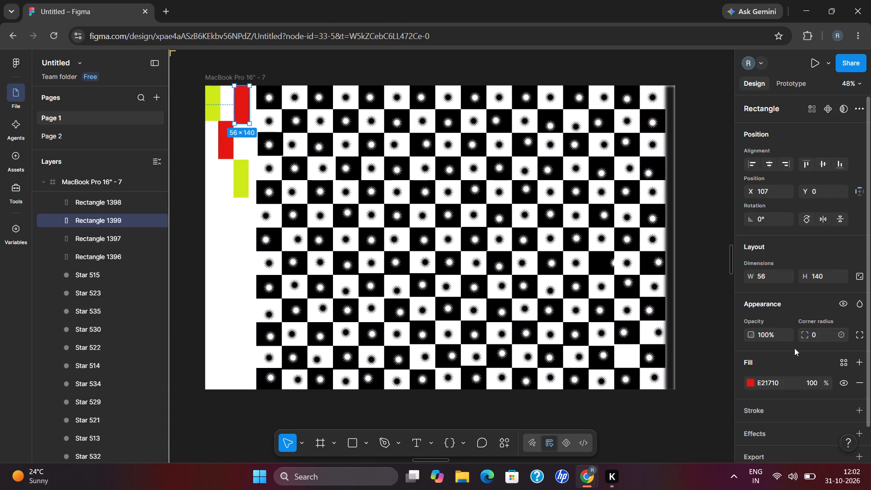
click(752, 380)
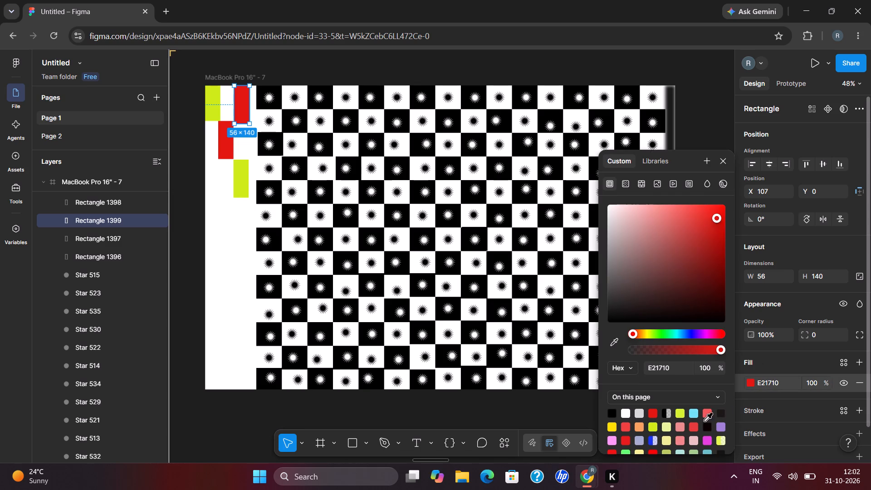
click(653, 442)
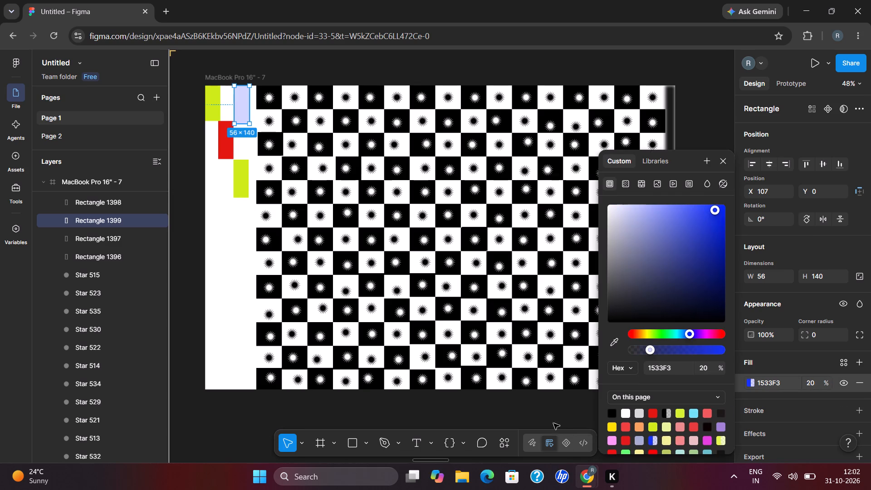
click(553, 418)
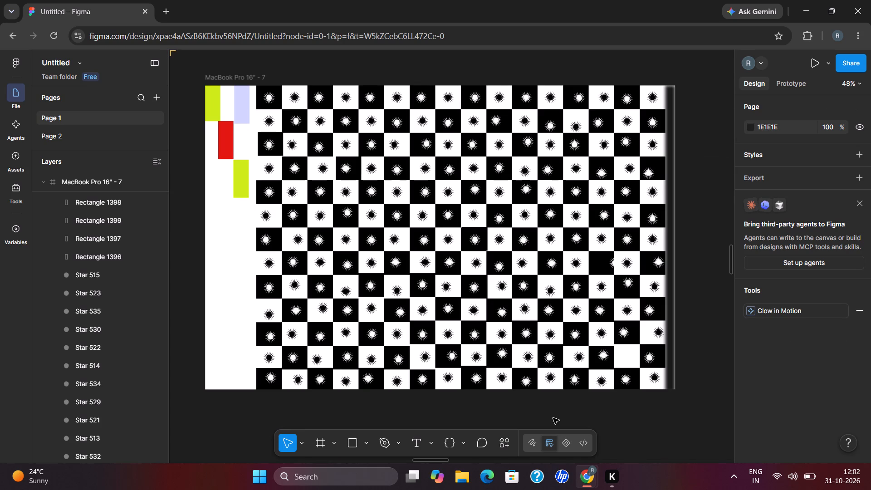
Recolour the pale blue rectangle at the frame's top edge to red F12326, keeping the 20% opacity.
click(245, 103)
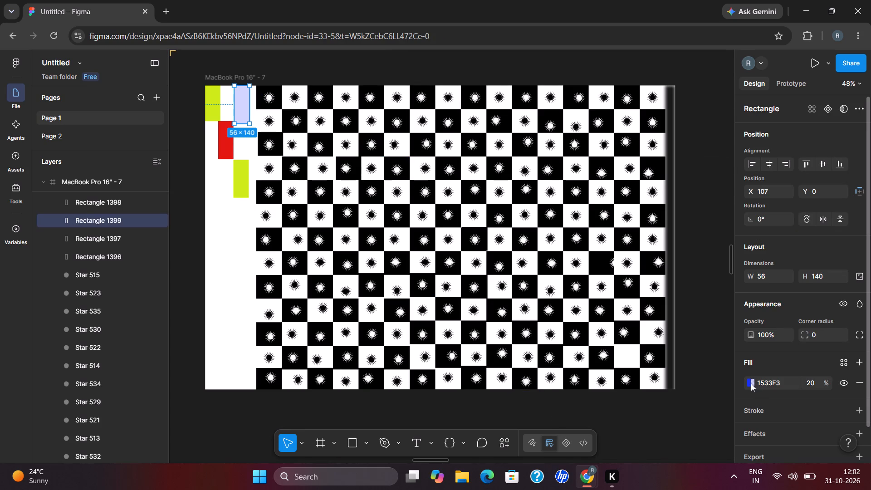
click(751, 383)
click(721, 335)
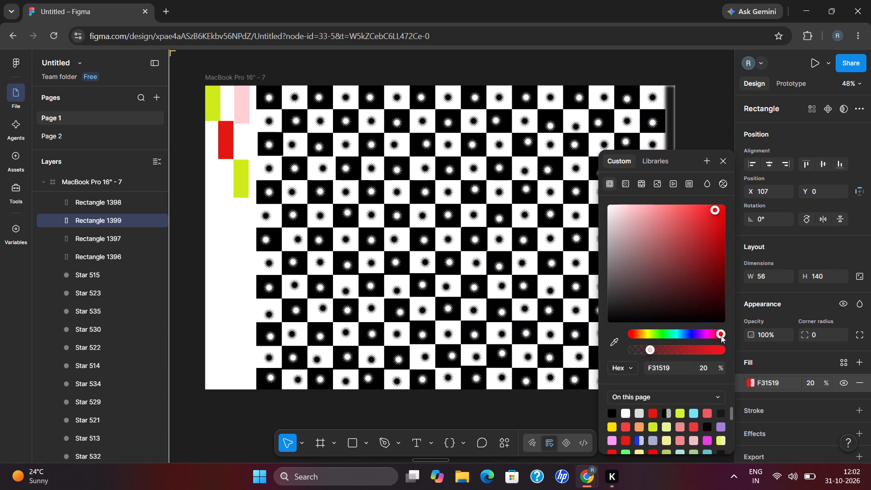
click(668, 254)
click(665, 203)
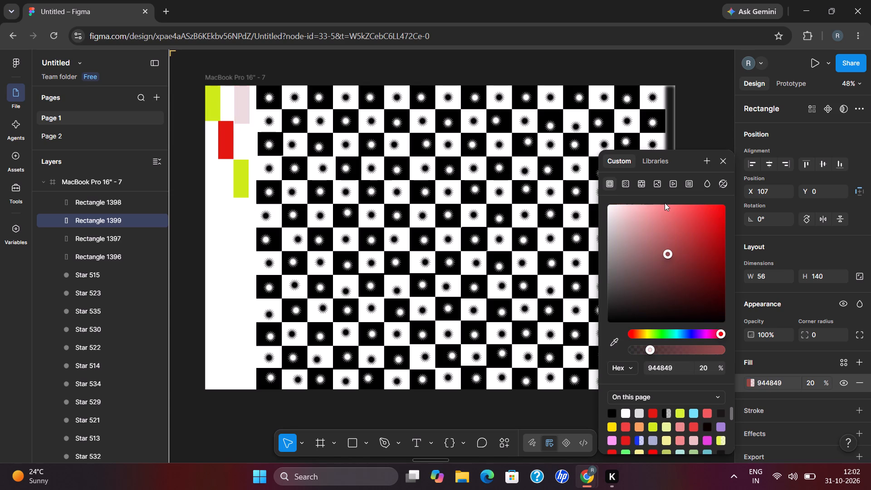
click(665, 208)
click(683, 212)
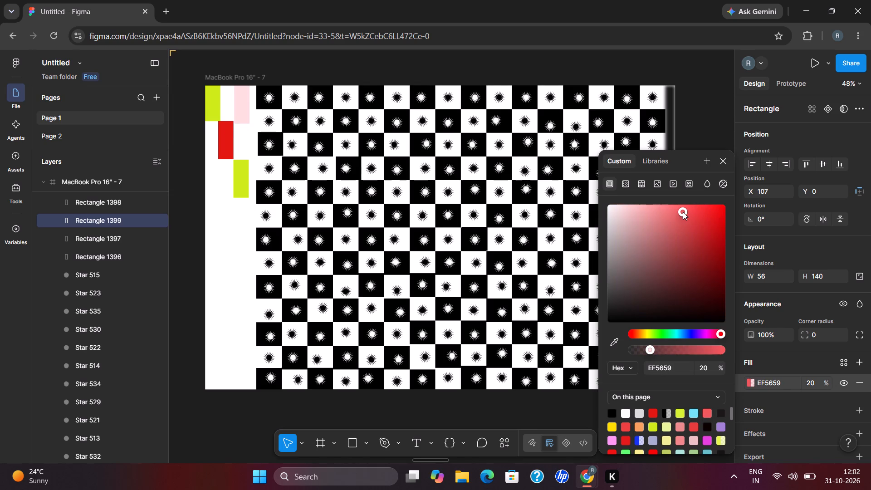
click(698, 216)
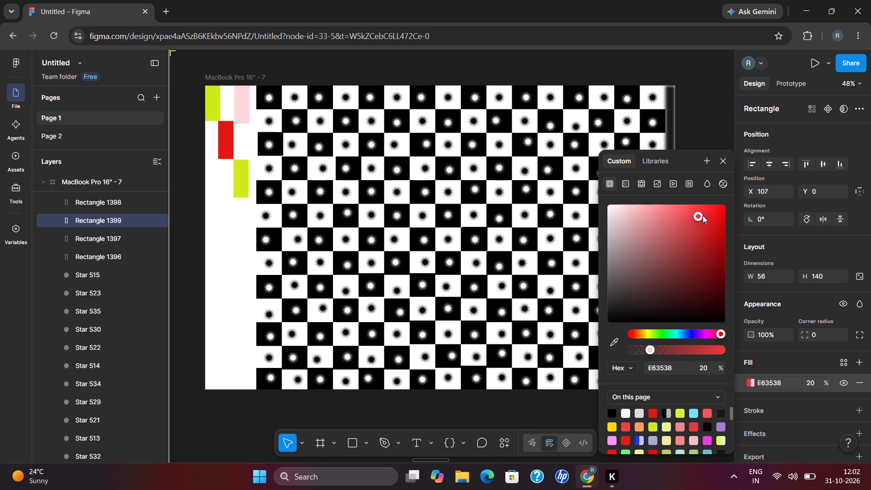
click(703, 215)
click(708, 211)
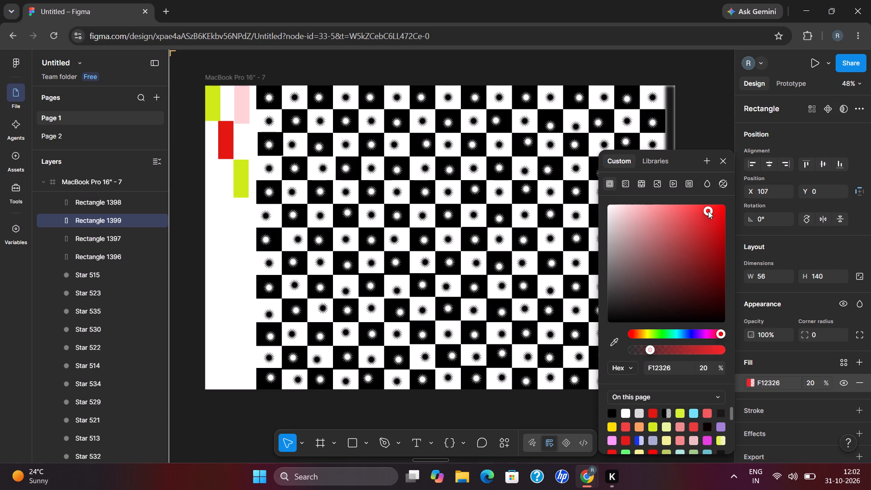
click(476, 413)
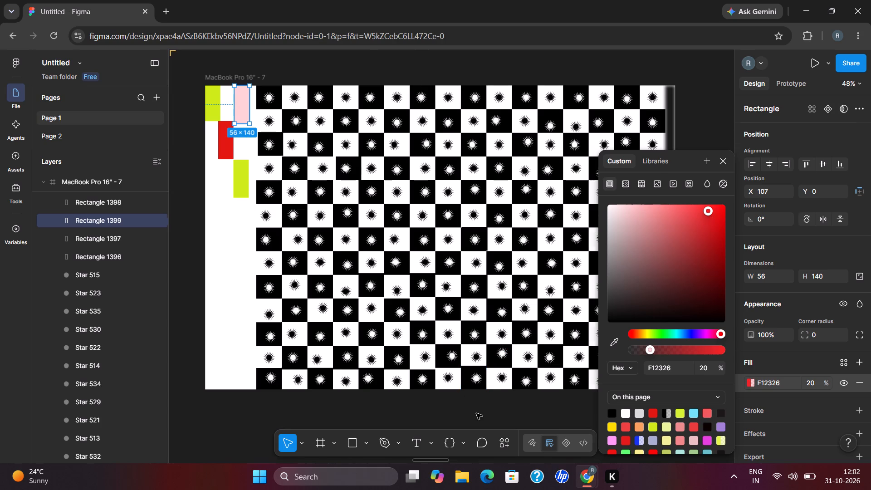
Duplicate the solid red rectangle to the frame's left edge at about X 0, Y 274 and fill the copy with green 29E210.
drag(228, 138, 226, 148)
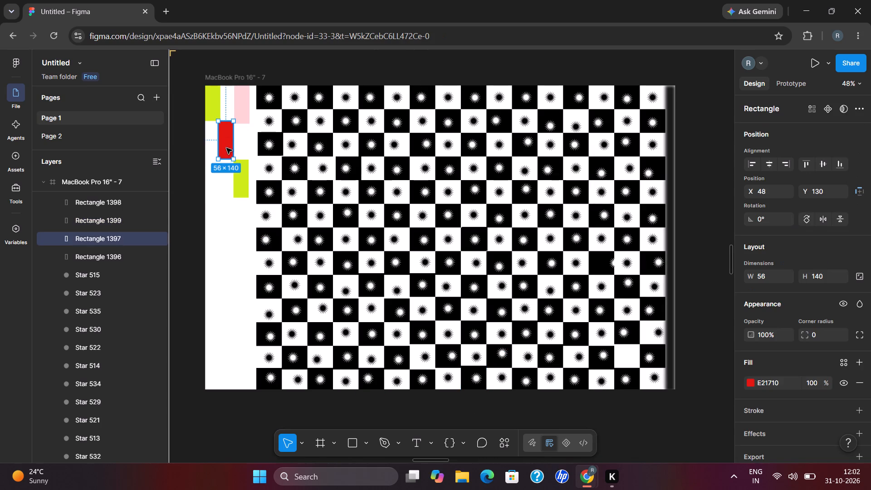
drag(226, 148, 215, 177)
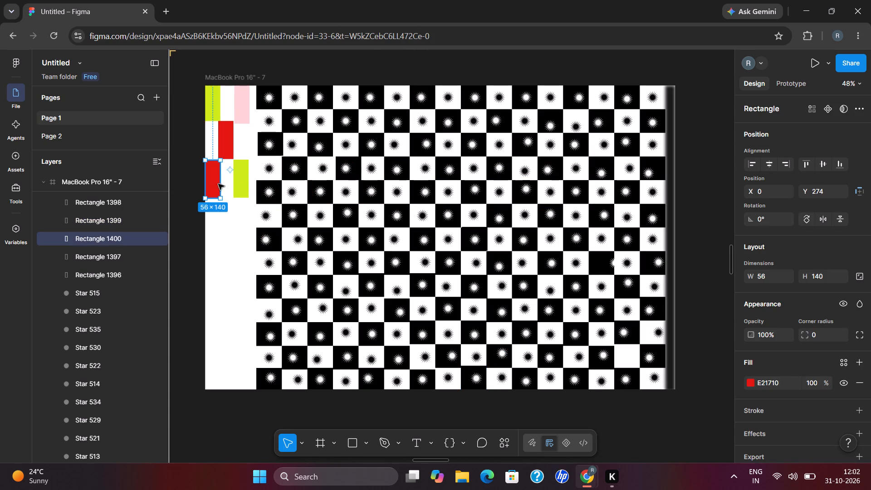
click(749, 379)
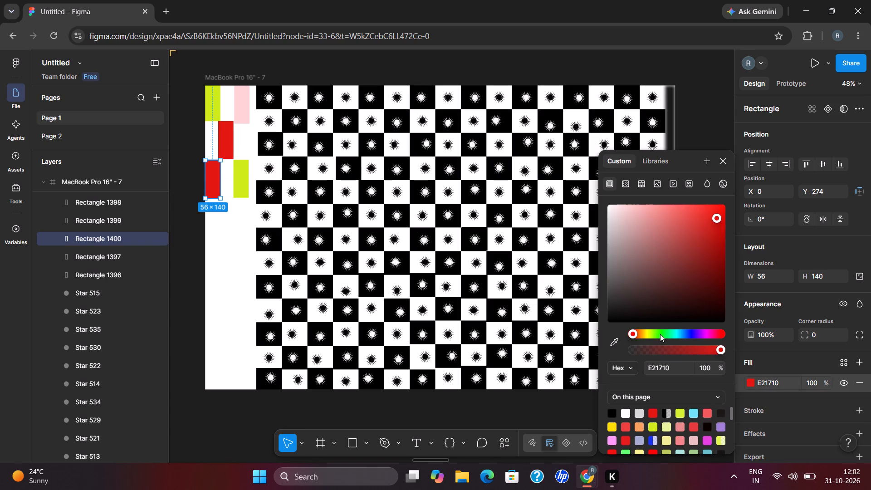
click(660, 334)
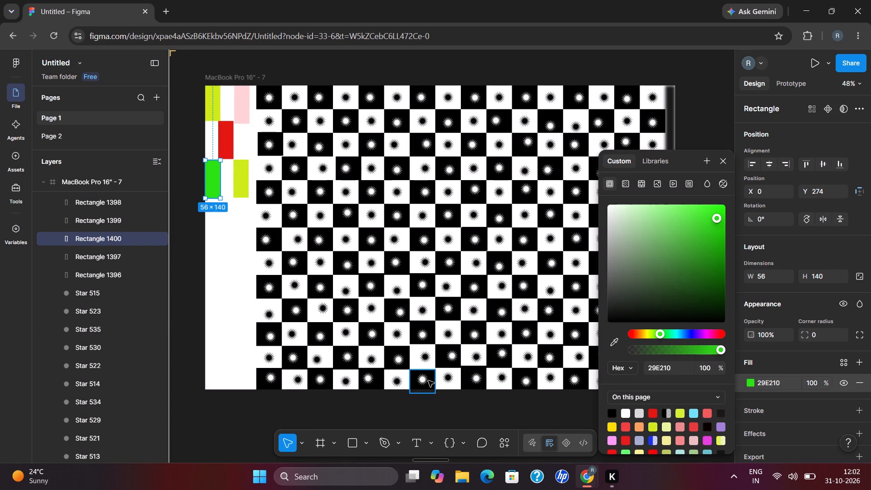
click(537, 414)
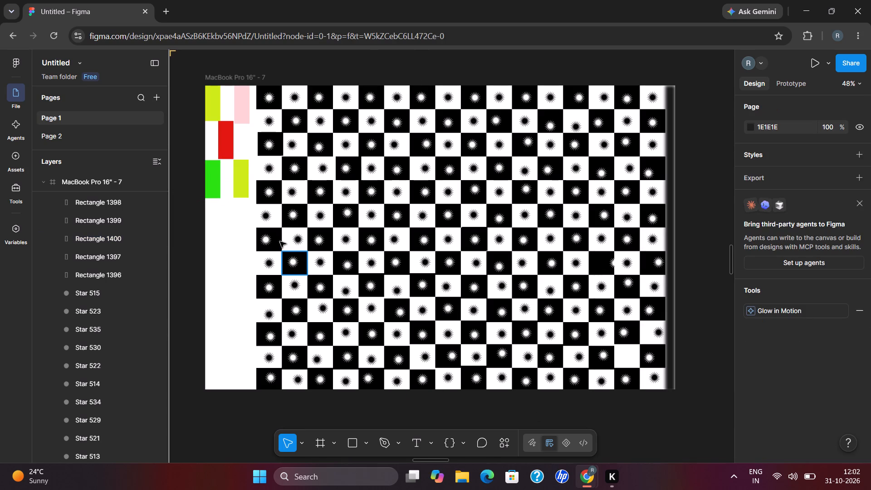
Duplicate the green rectangle into the second row, to the right of the red rectangle and below the pale pink one.
drag(209, 180, 252, 142)
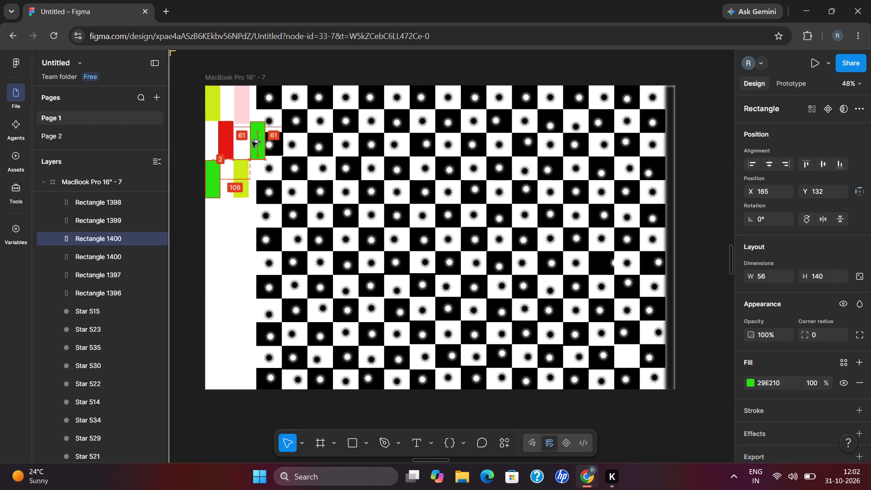
drag(252, 142, 252, 142)
click(219, 286)
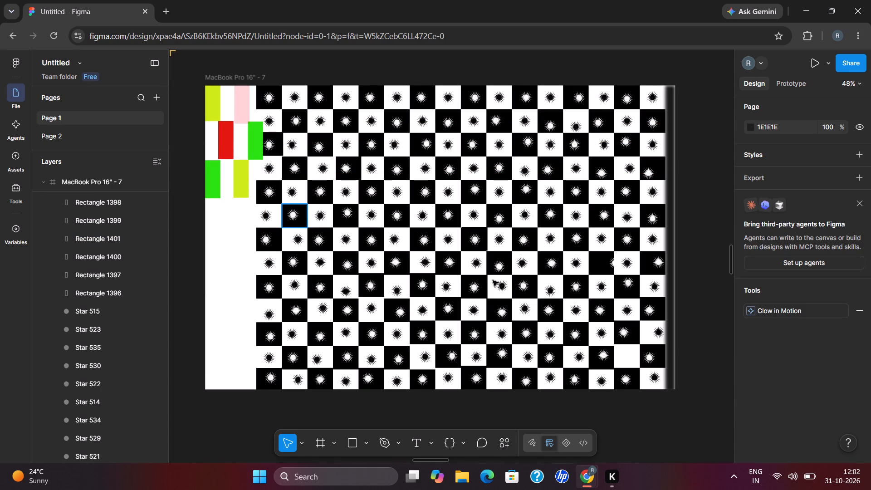
Duplicate the pale pink rectangle into the fourth row, diagonally below the green rectangle at the frame's left edge.
drag(245, 108, 231, 220)
click(233, 263)
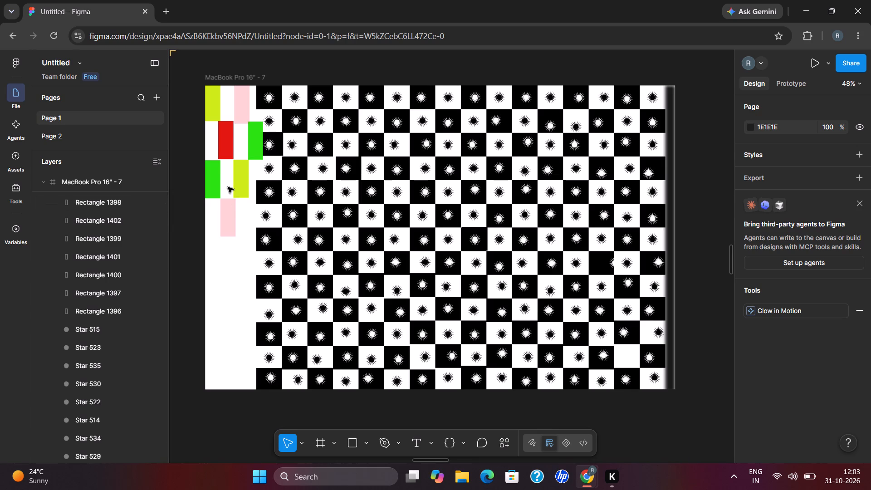
Duplicate the red rectangle to the frame's left edge, diagonally below the lower pink rectangle, at about X 0, Y 550.
drag(220, 141, 216, 218)
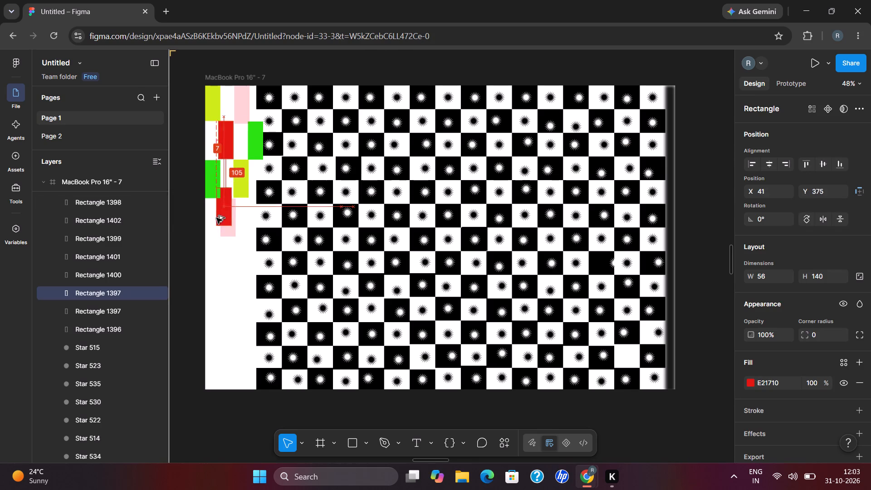
drag(216, 218, 207, 256)
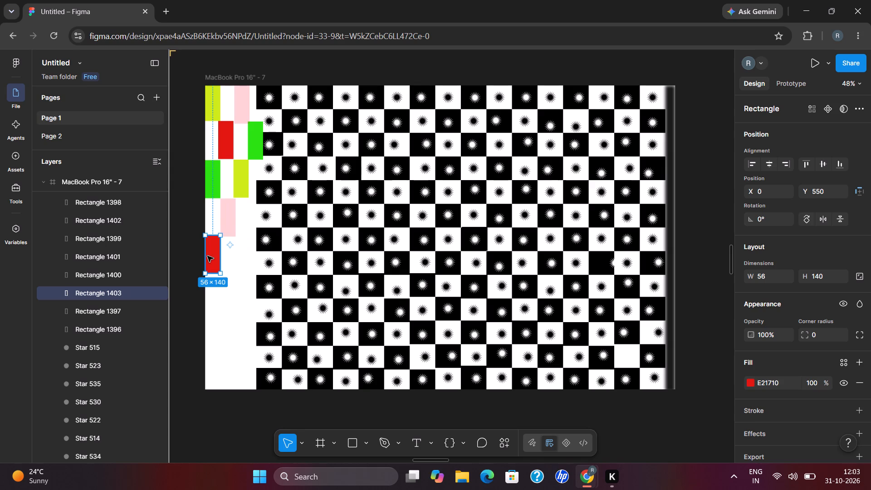
click(254, 295)
click(233, 309)
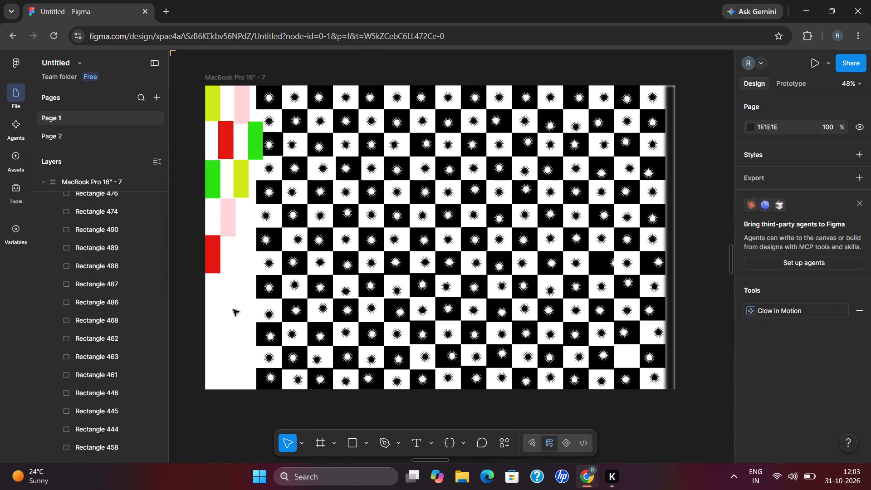
Duplicate the lime corner rectangle diagonally below the lower red rectangle at about X 56, Y 690.
drag(211, 110, 225, 196)
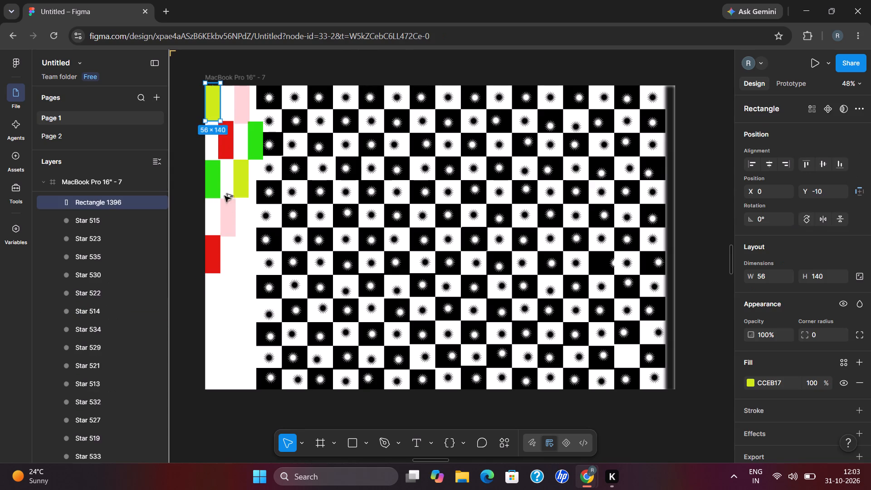
drag(225, 196, 228, 299)
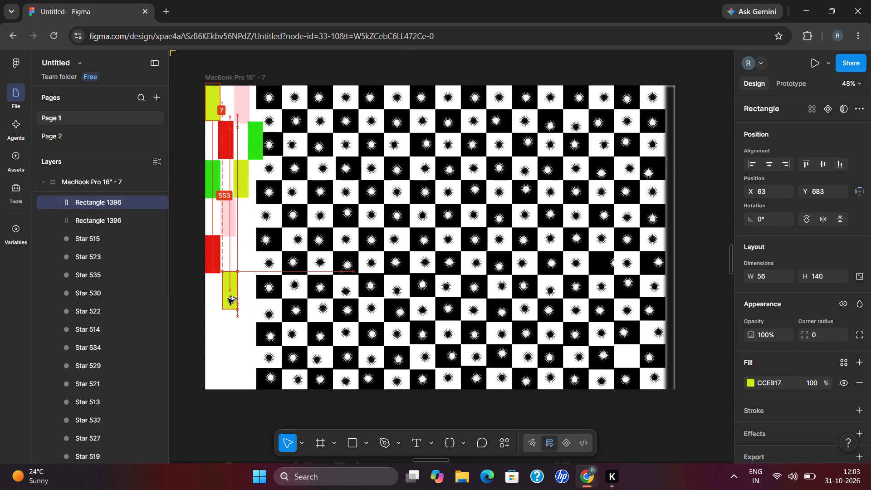
drag(228, 299, 226, 303)
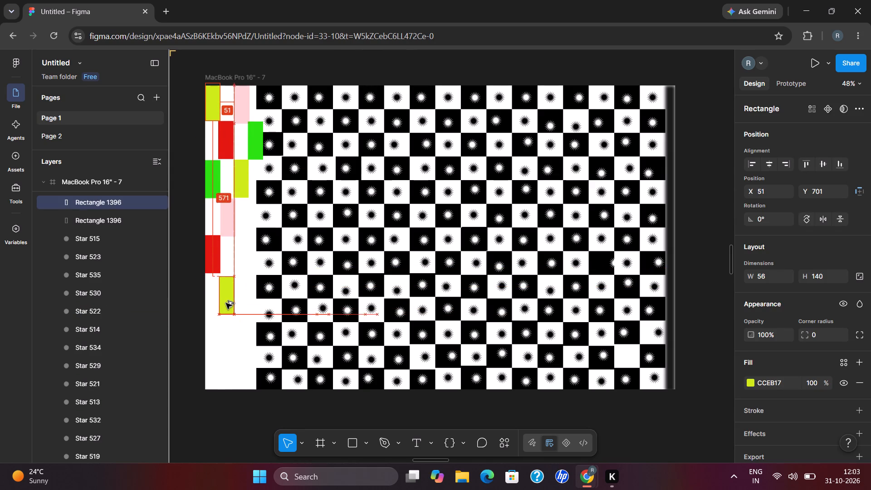
drag(226, 303, 227, 301)
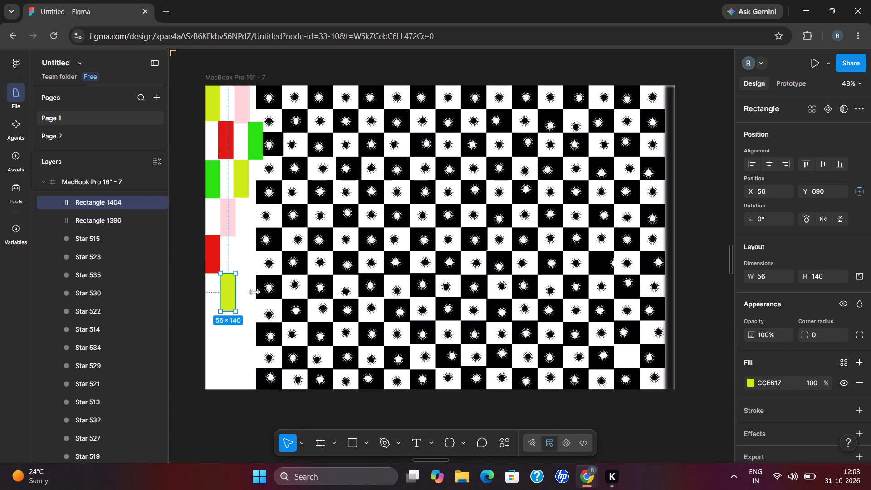
click(242, 254)
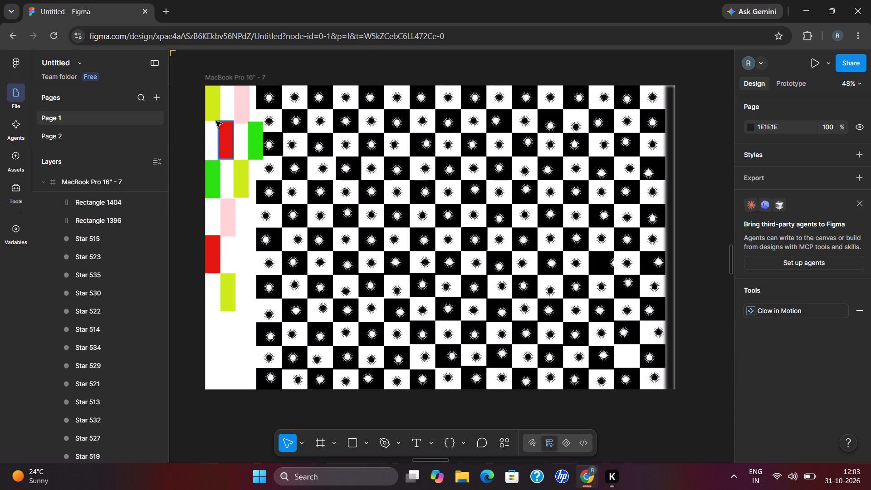
Duplicate the green rectangle at the frame's left edge into the lower red rectangle's row at about X 112, Y 560.
drag(211, 173, 237, 217)
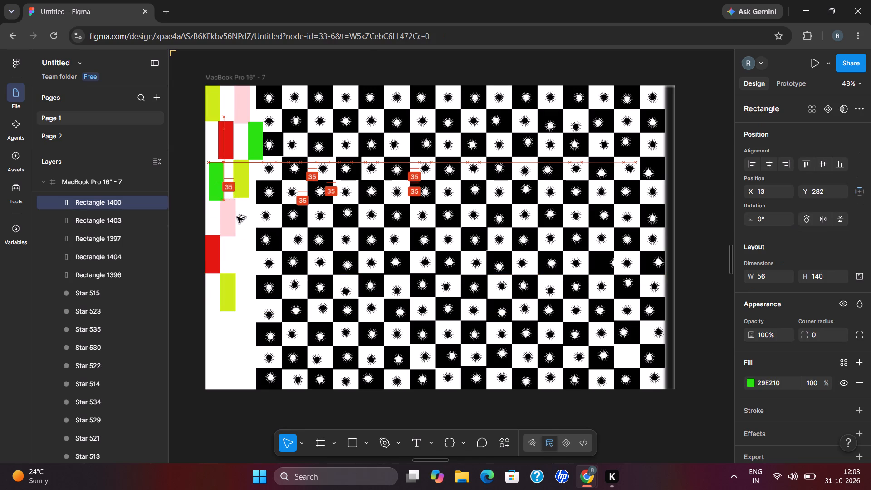
drag(237, 217, 242, 250)
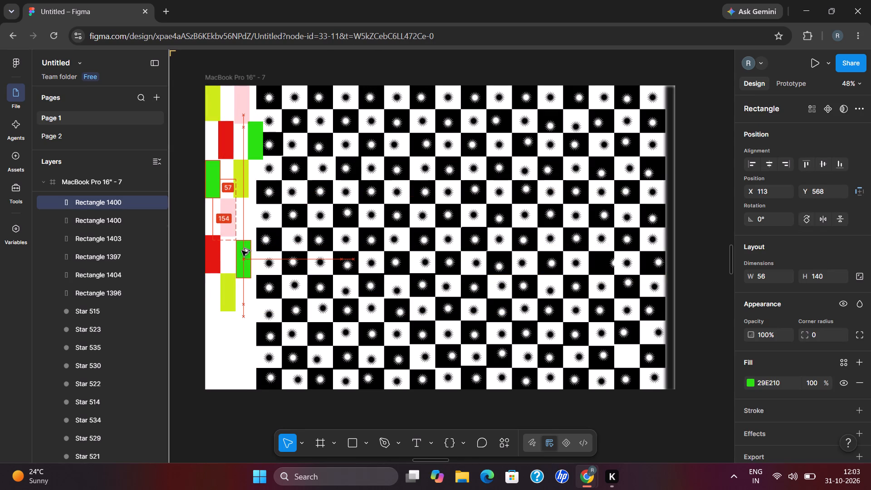
drag(242, 250, 241, 250)
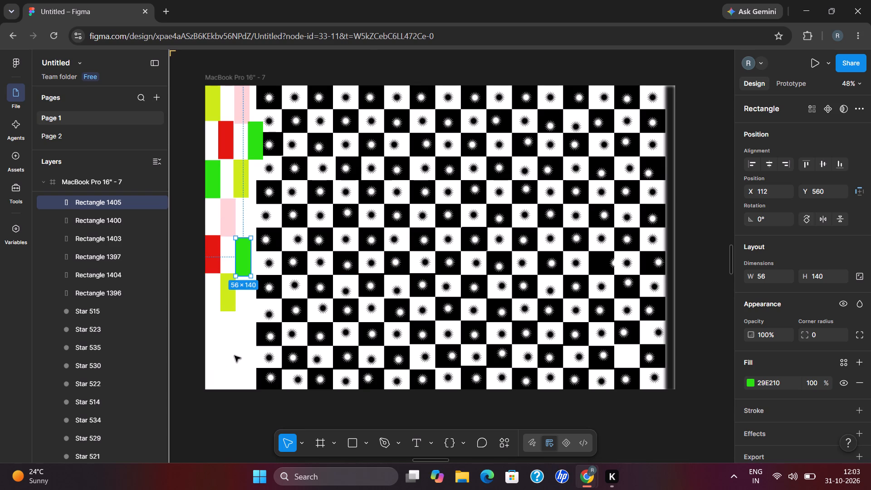
click(235, 356)
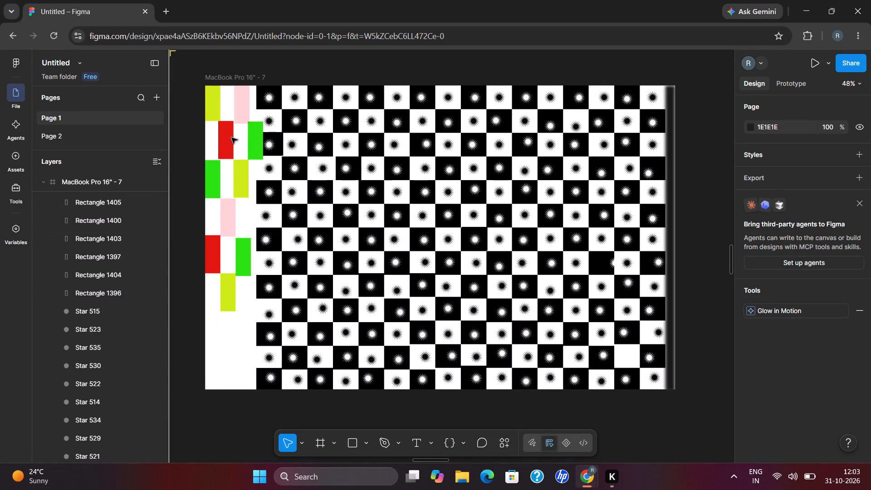
Duplicate the lower red rectangle diagonally below the lowest lime rectangle at about X 117, Y 834.
drag(210, 256, 244, 324)
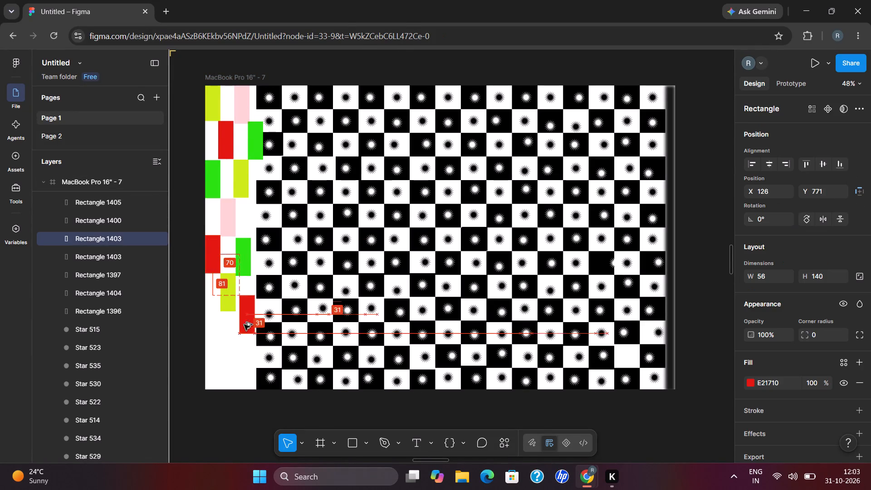
drag(244, 324, 242, 333)
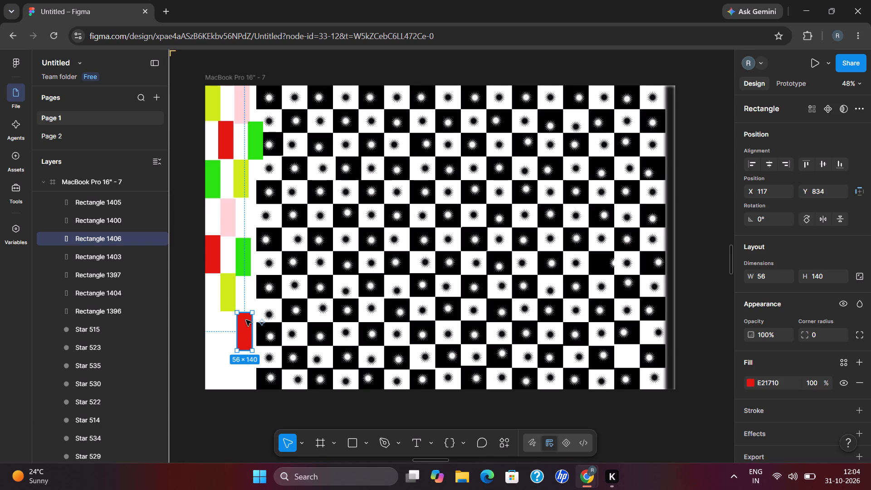
Duplicate the newest red rectangle into the frame's bottom-left corner at about X 0, Y 984.
drag(246, 320, 213, 344)
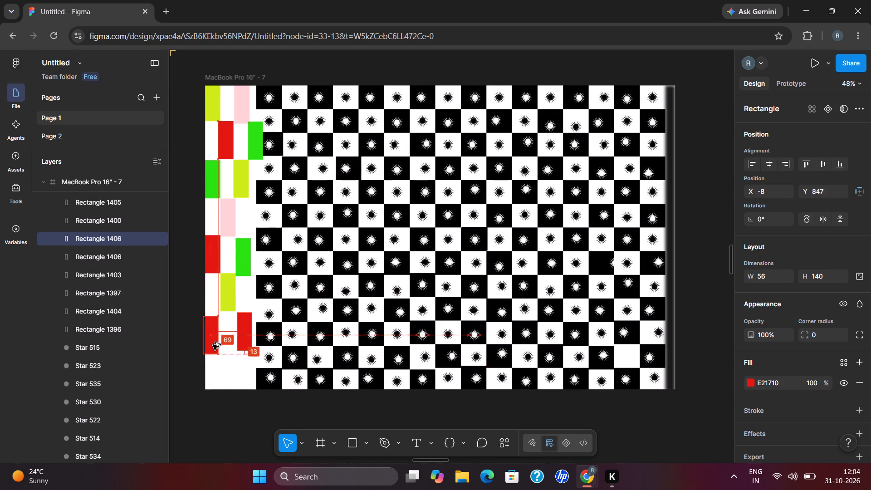
drag(213, 344, 215, 361)
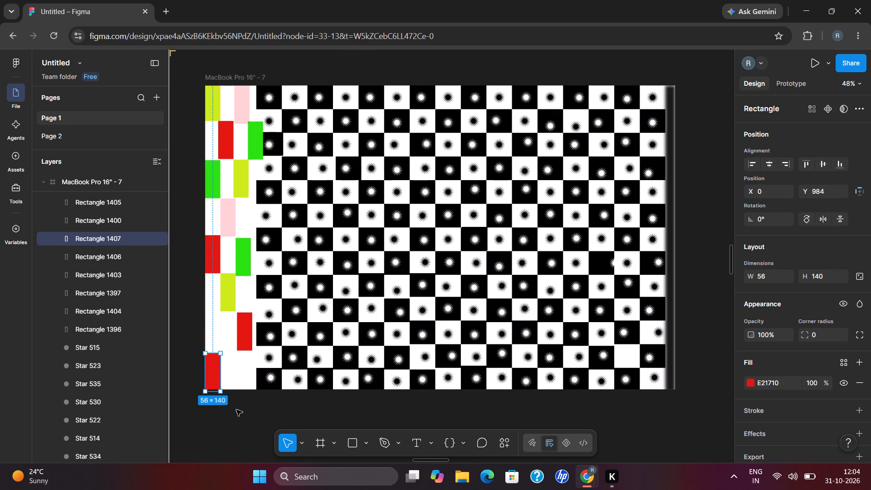
Duplicate the lowest lime rectangle straight down, beside the bottom-left red rectangle, at about X 56, Y 898.
click(236, 410)
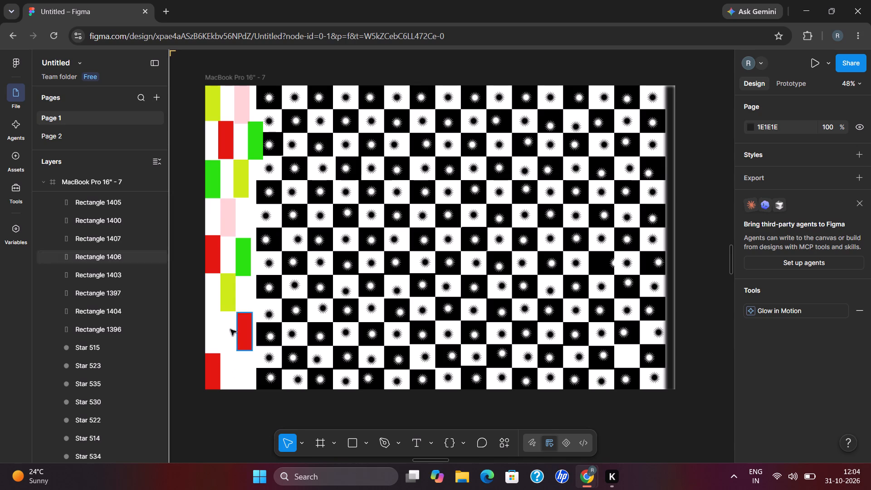
drag(233, 308, 233, 347)
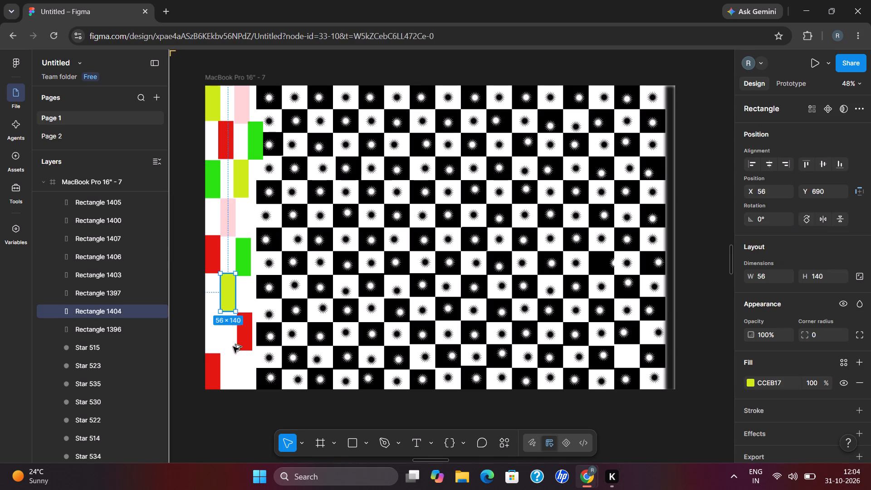
drag(233, 347, 234, 364)
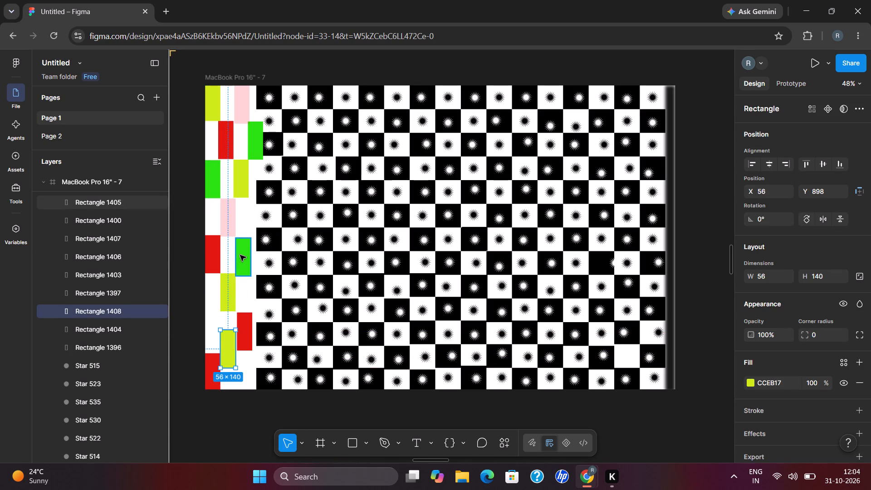
Duplicate the lower green rectangle to the frame's left edge above the bottom-left red rectangle, at about X 2, Y 804.
drag(240, 255, 210, 321)
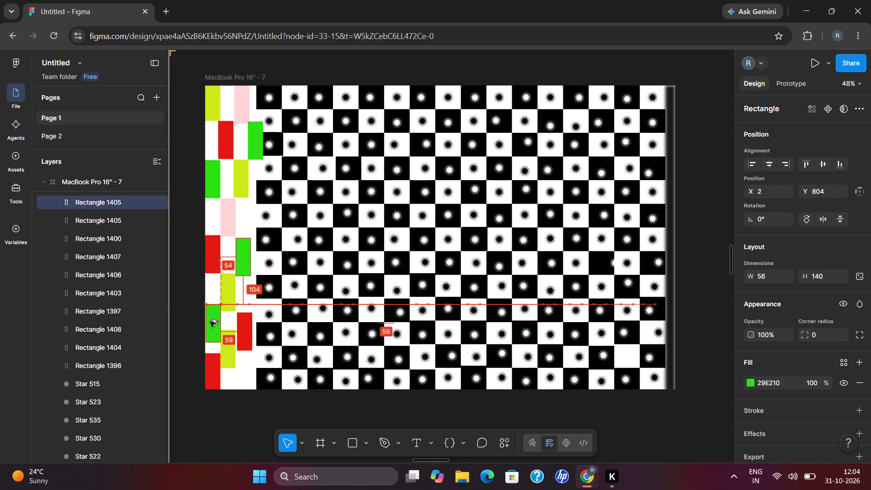
drag(210, 321, 210, 321)
click(222, 420)
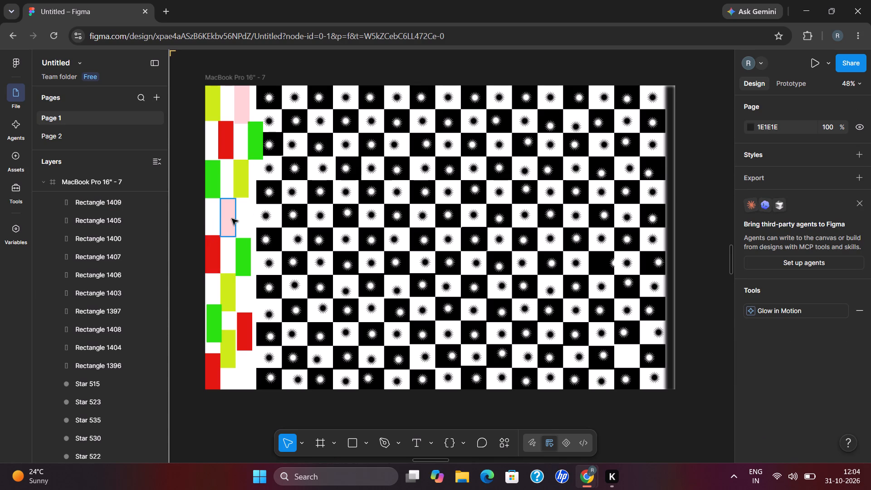
Duplicate the lower pale pink rectangle to the frame's bottom edge, overlapping the checkerboard's first column, at about X 157, Y 971.
drag(231, 220, 255, 377)
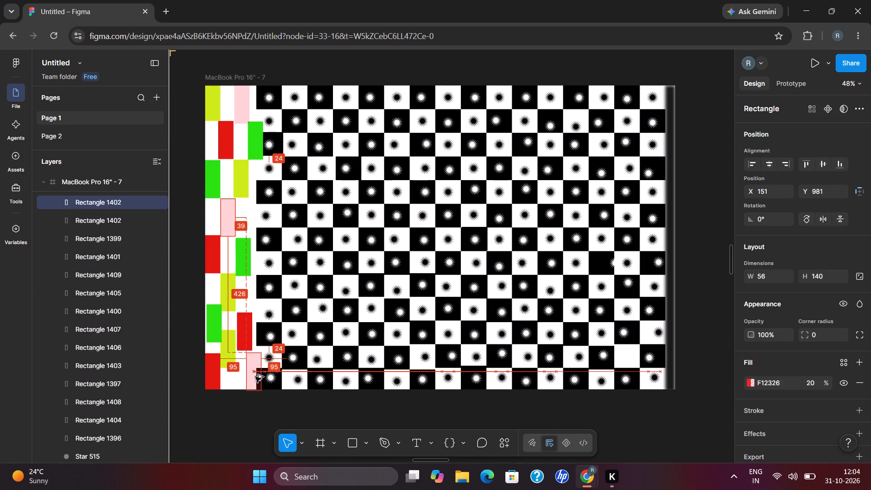
drag(255, 377, 259, 371)
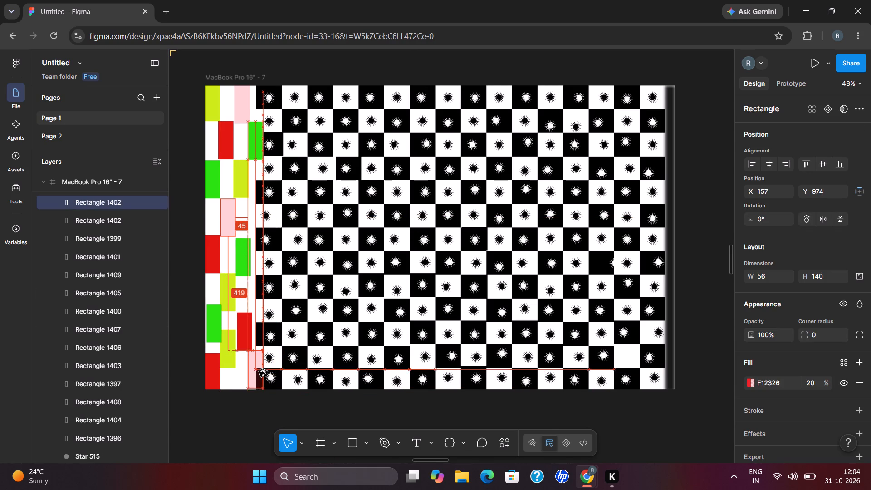
drag(259, 371, 259, 372)
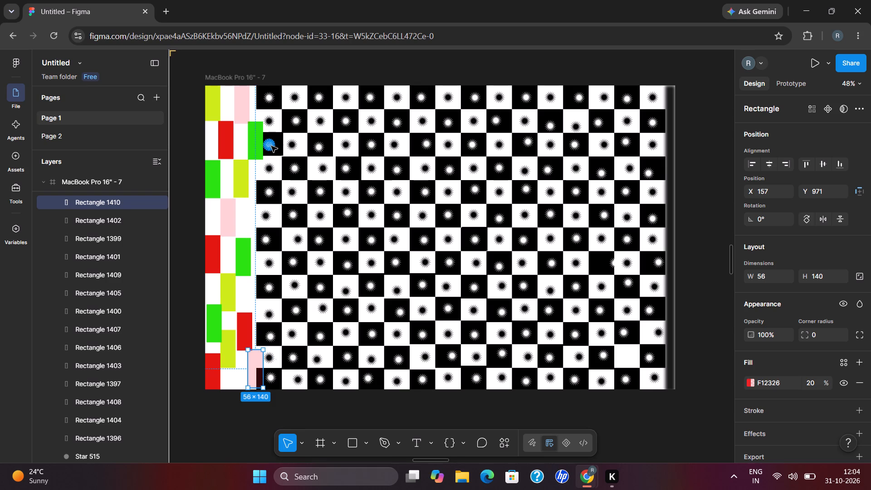
Move two white stars from other black squares below the star in a third-row black square, at about X 940, Y 217 and X 992, Y 222.
drag(316, 192, 331, 179)
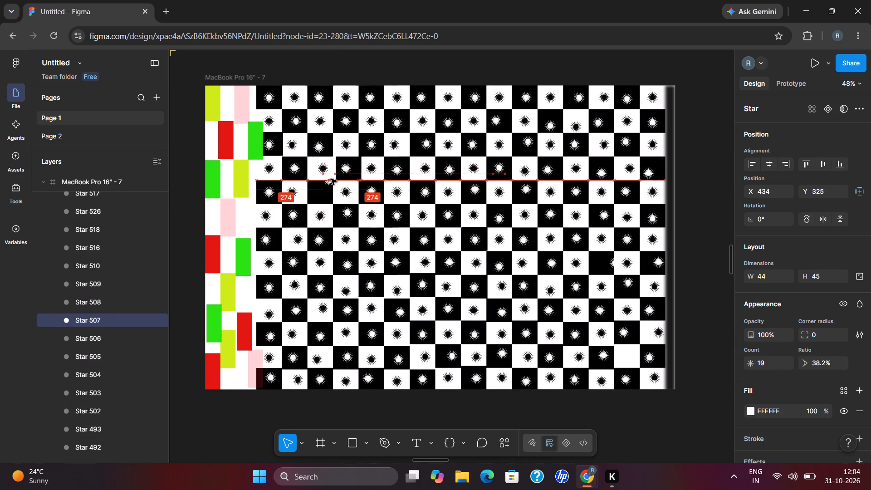
drag(331, 179, 452, 139)
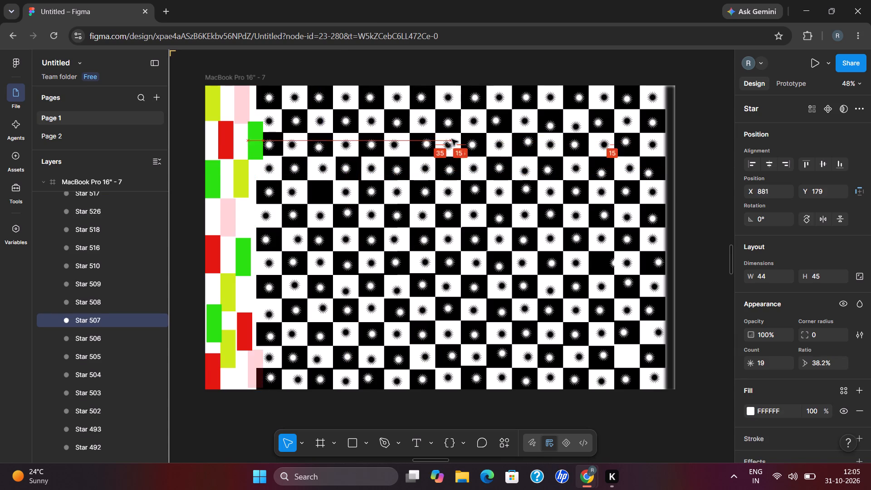
drag(452, 139, 462, 147)
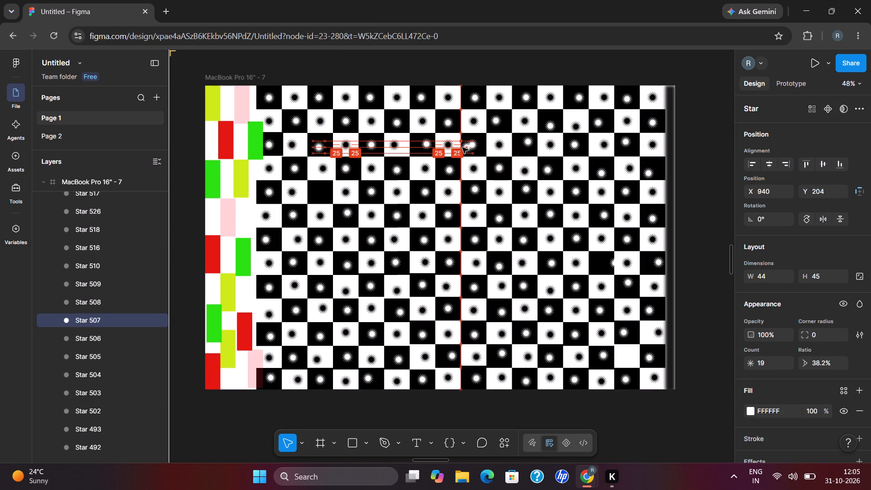
drag(462, 147, 462, 151)
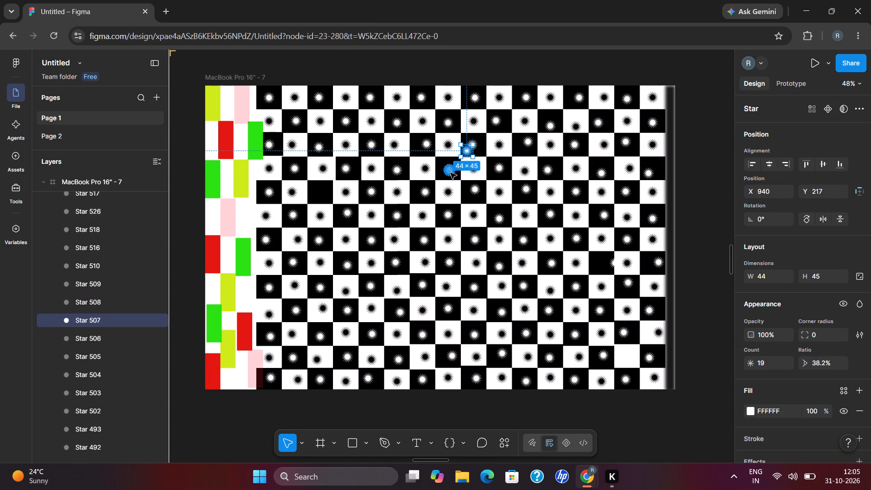
drag(450, 173, 480, 159)
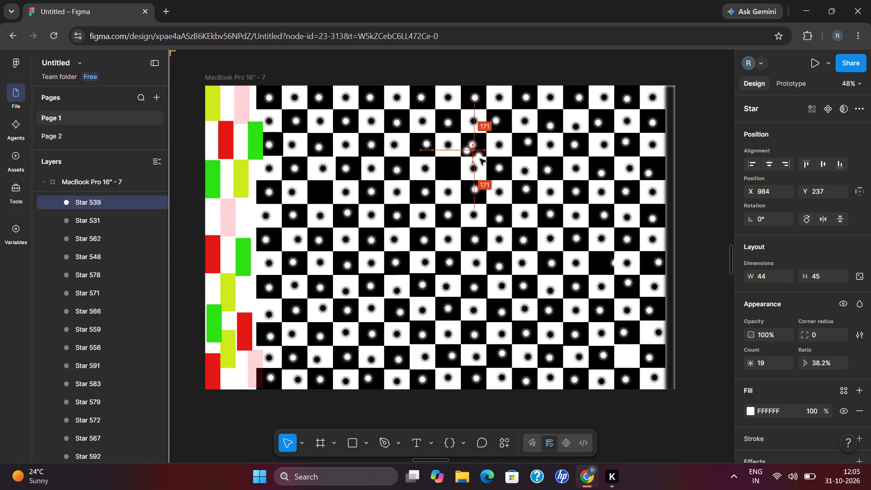
drag(480, 159, 483, 155)
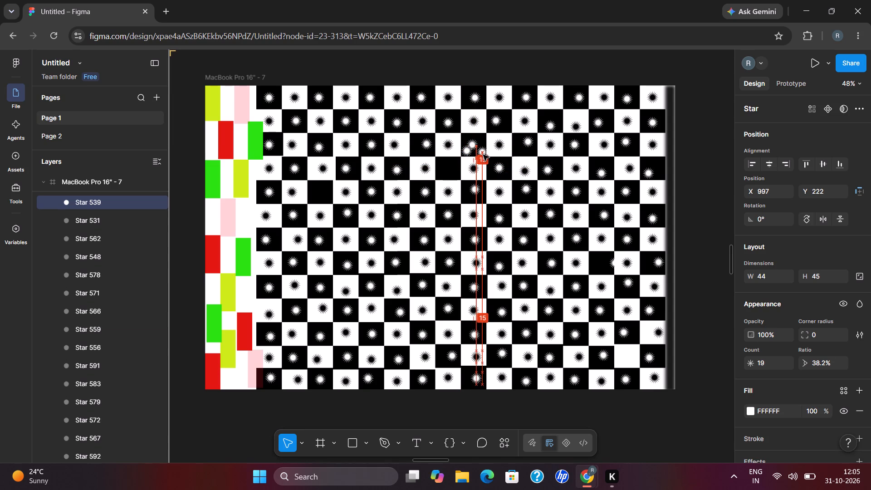
drag(483, 155, 482, 156)
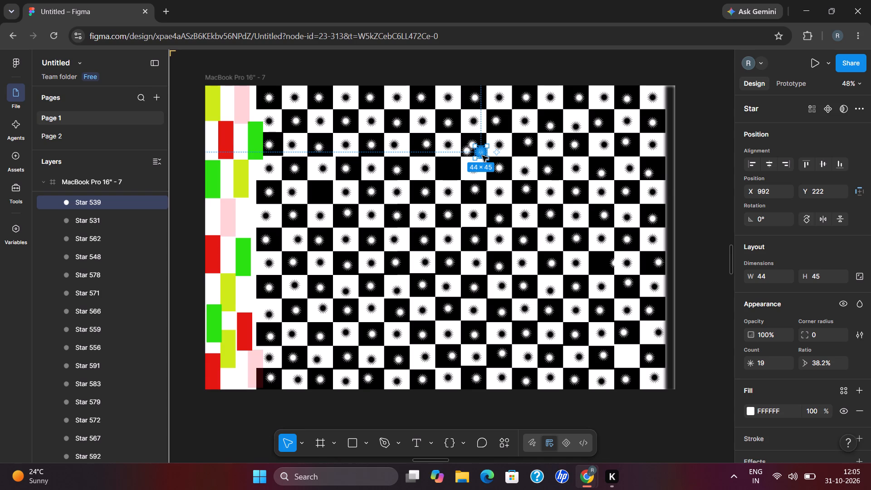
Add three nearby white stars to that third-row black square at about X 999, Y 192; X 938, Y 171; and X 975, Y 165.
drag(475, 192, 480, 140)
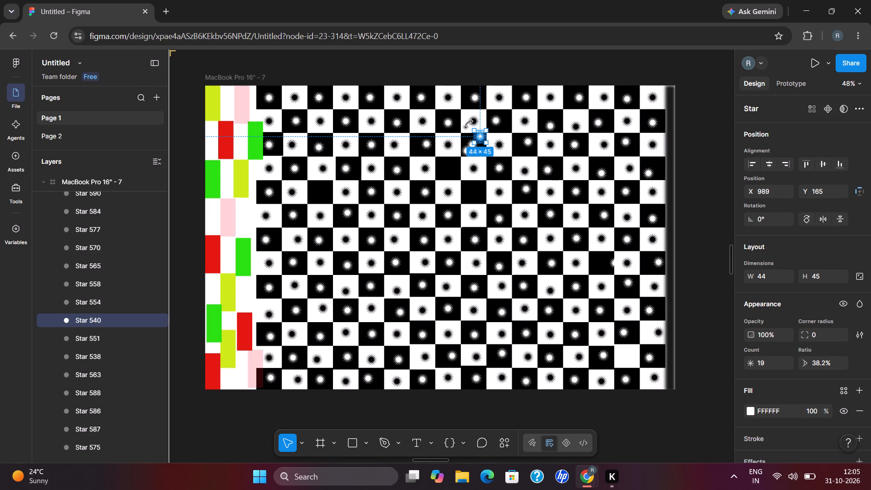
drag(483, 138, 492, 146)
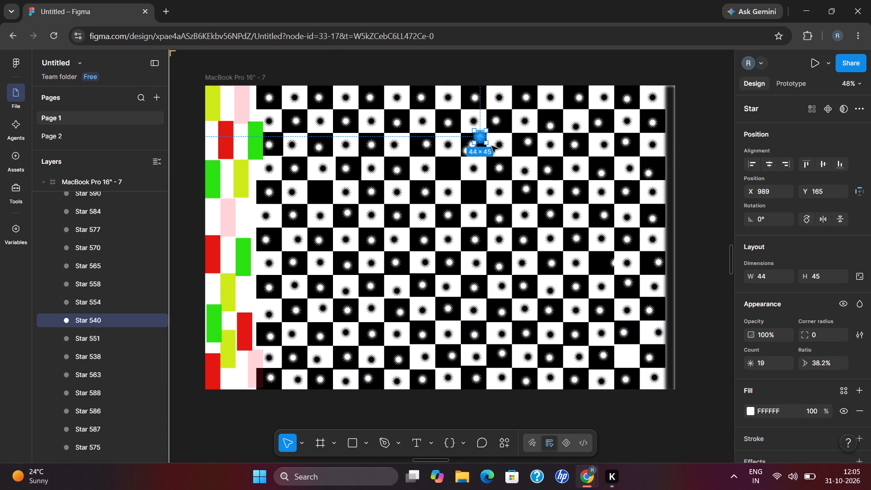
drag(492, 146, 509, 164)
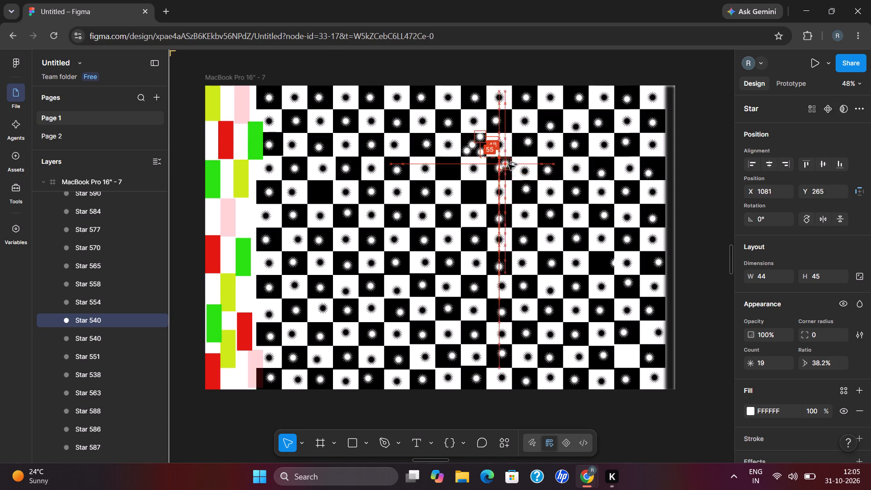
drag(509, 164, 486, 145)
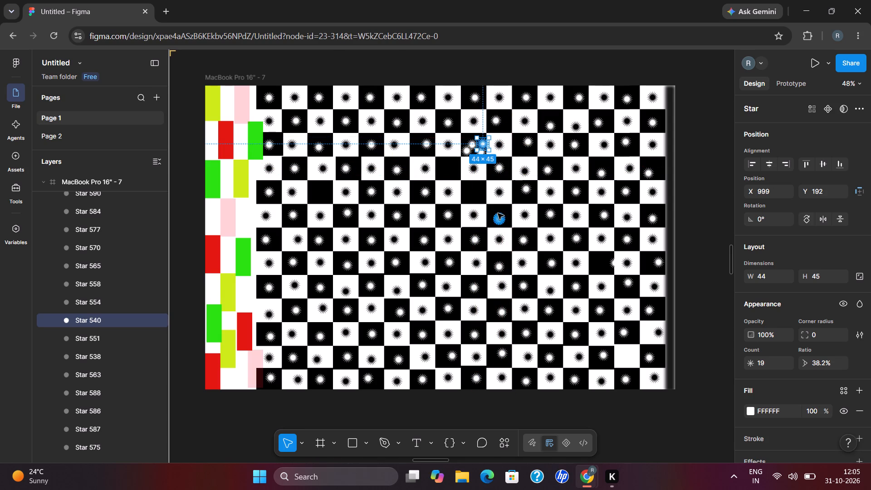
drag(499, 216, 465, 137)
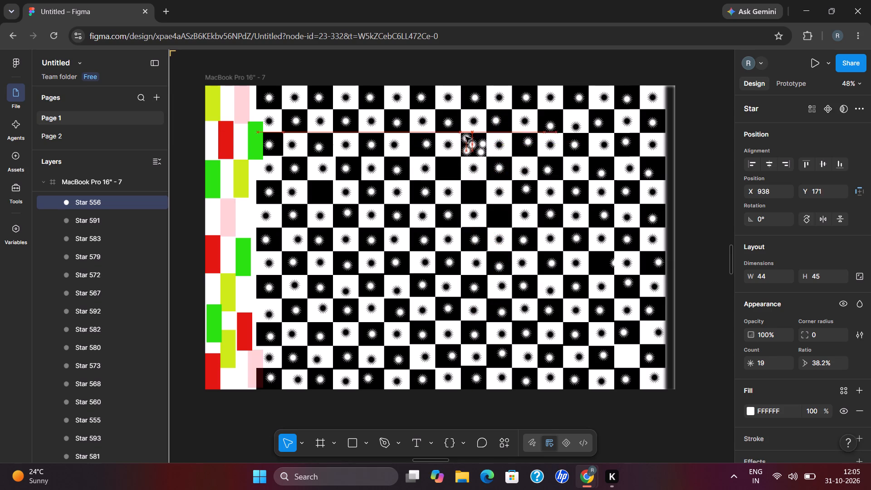
drag(465, 137, 466, 139)
drag(499, 121, 484, 131)
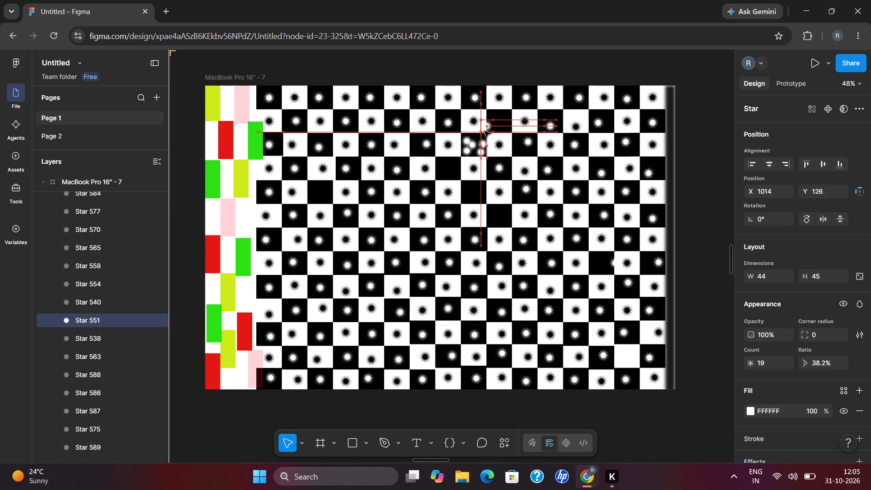
drag(484, 131, 480, 137)
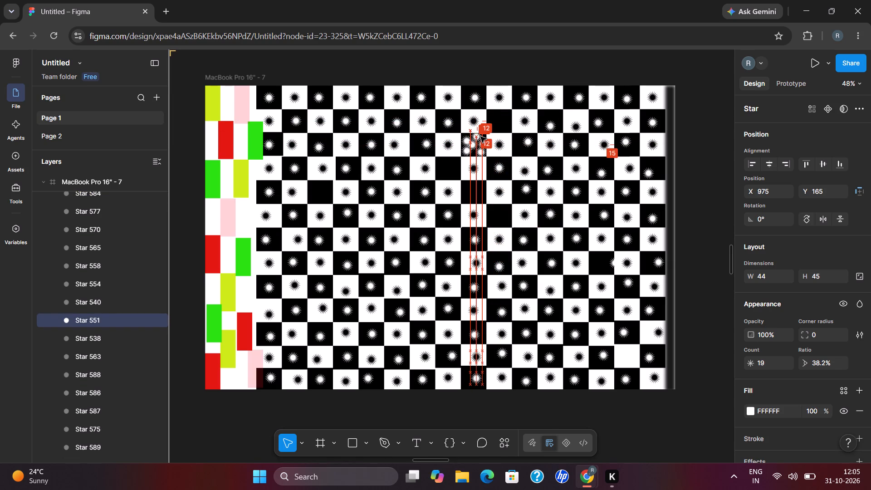
drag(480, 137, 480, 136)
Surround the star in the diagonally lower fourth-row black square with four white stars, at about X 1034 and 1084, Y 251 to 305.
drag(447, 123, 490, 160)
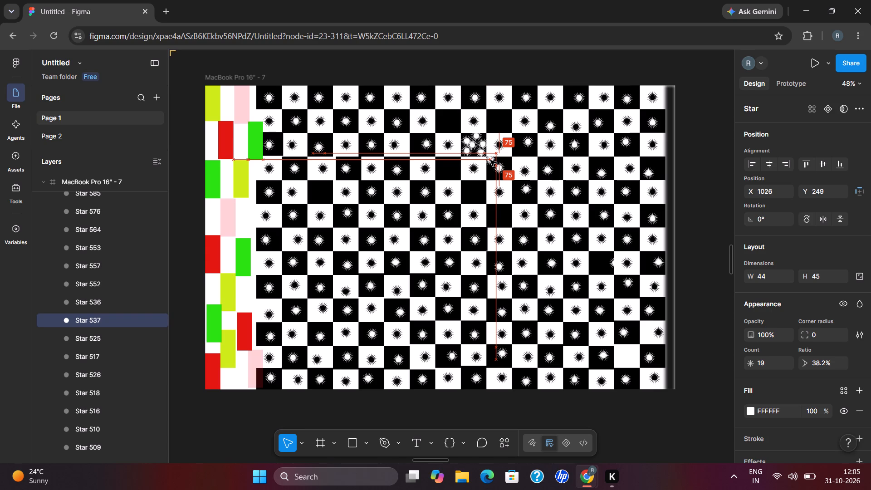
drag(490, 160, 491, 162)
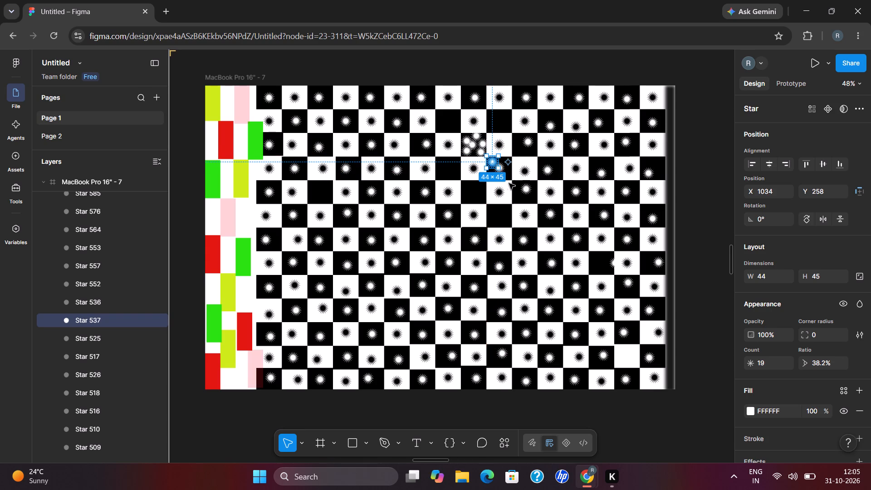
drag(550, 174, 527, 174)
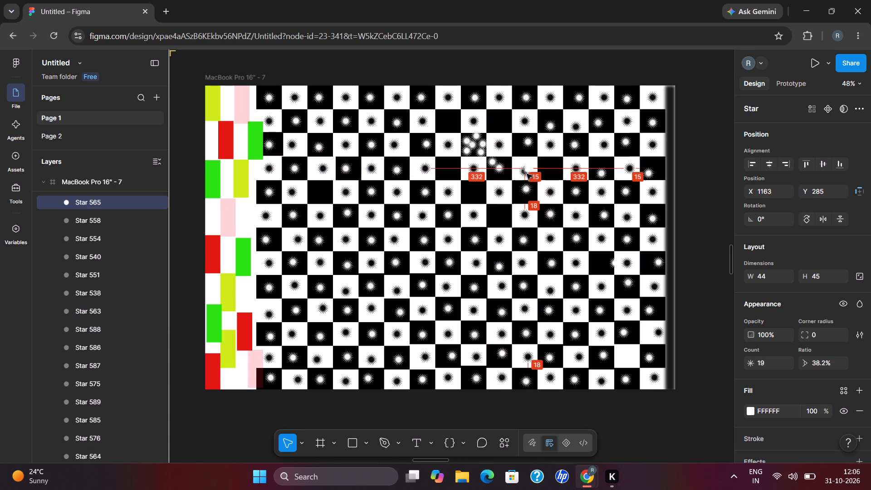
drag(527, 174, 509, 178)
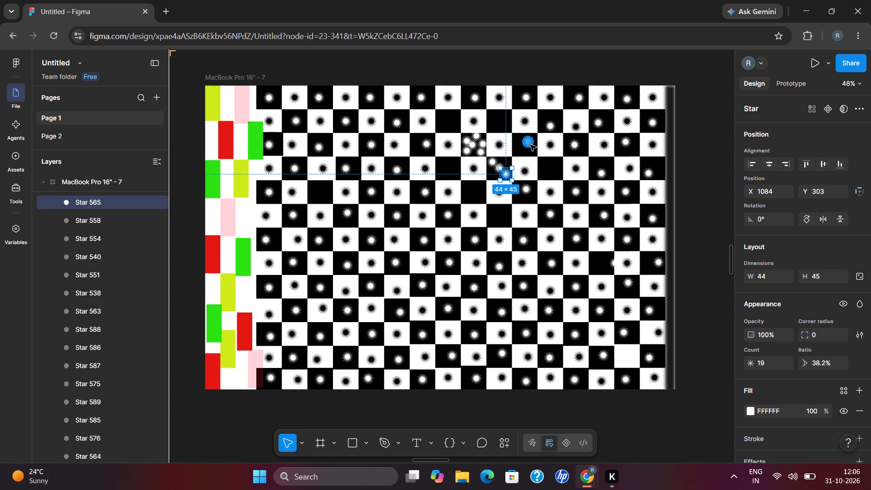
drag(530, 145, 505, 162)
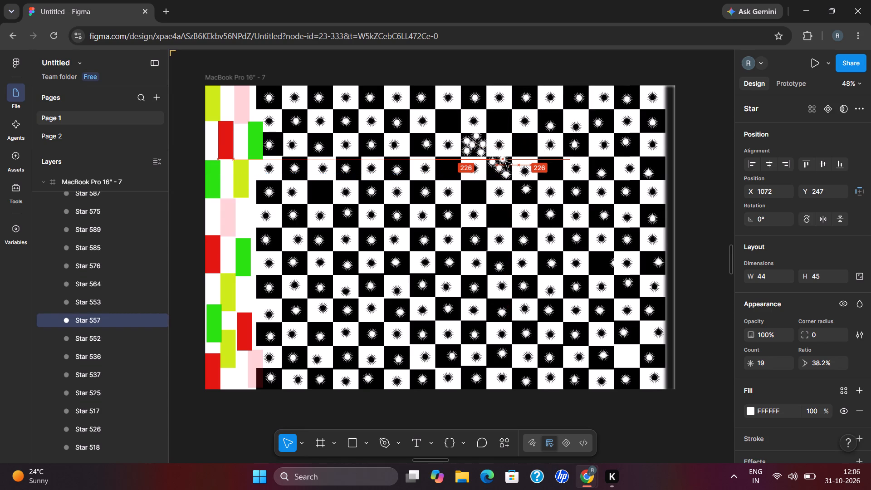
drag(505, 162, 508, 163)
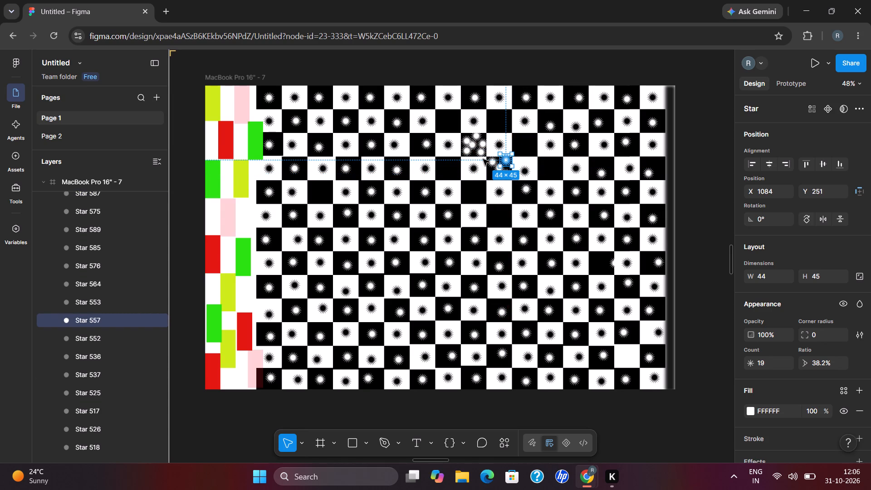
drag(481, 151, 490, 173)
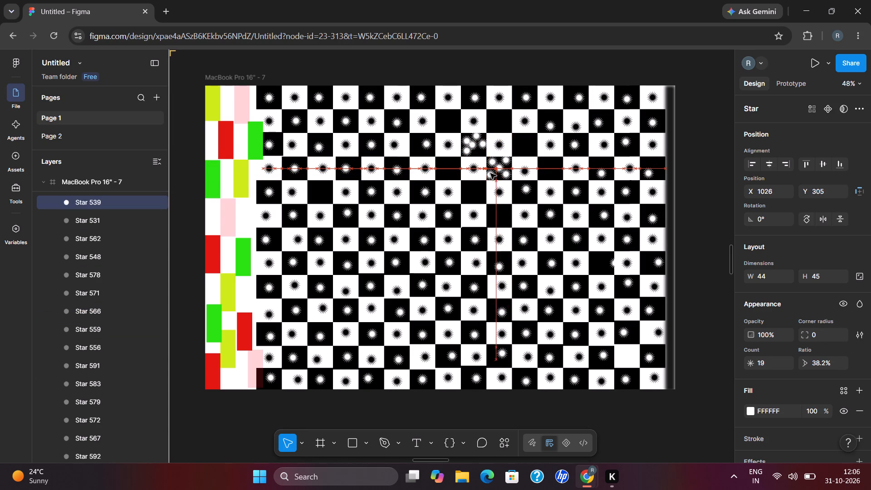
drag(490, 173, 492, 174)
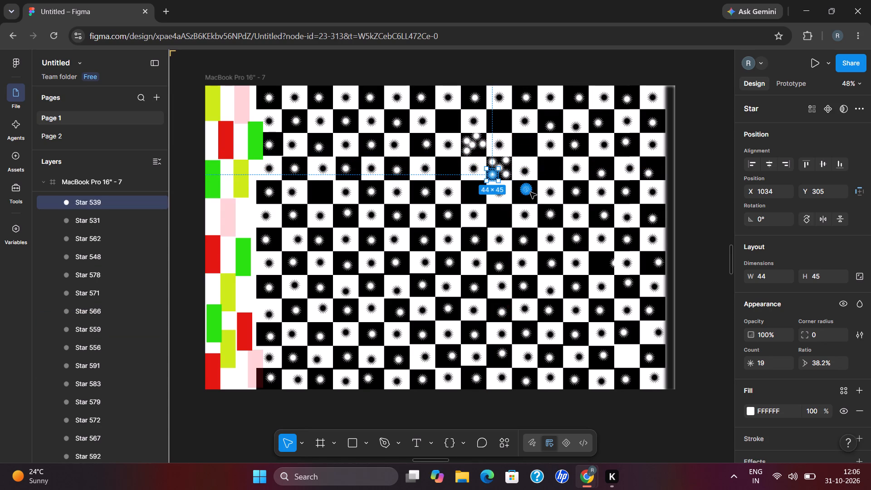
Surround the star in the sixth-row black square with four white stars from nearby squares, at about X 1213 to 1282, Y 433 to 480.
drag(530, 193, 545, 218)
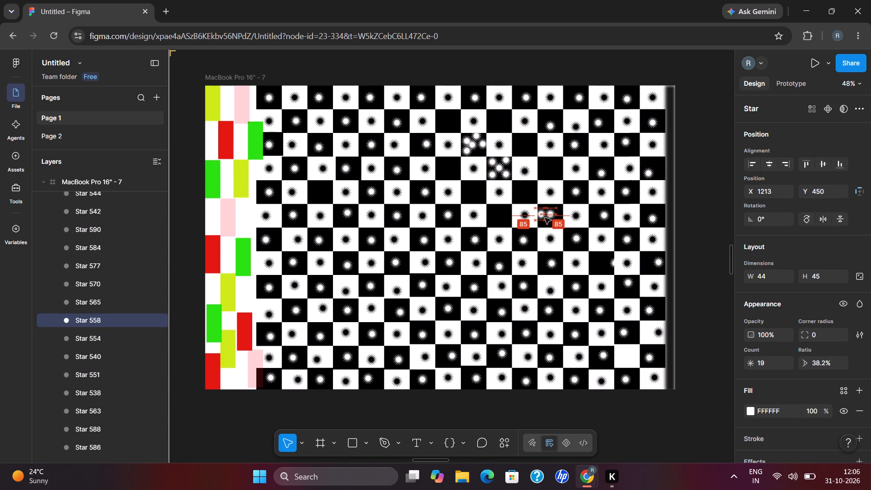
drag(545, 218, 545, 225)
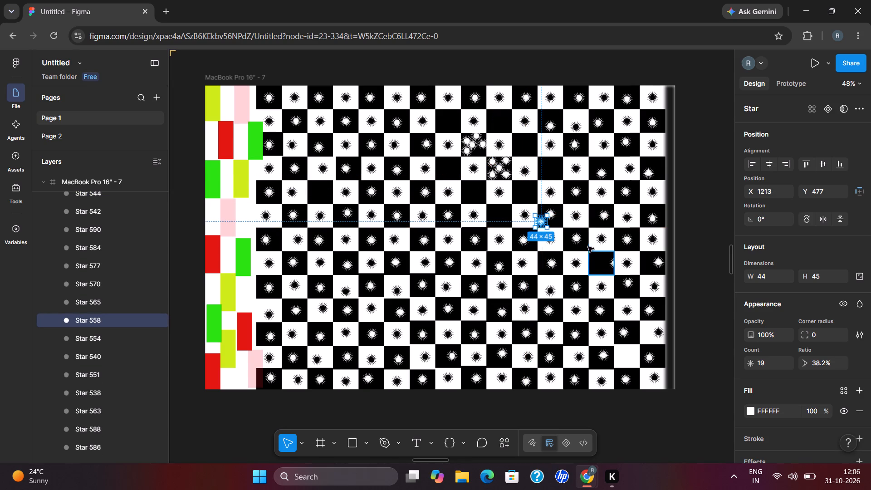
drag(580, 243, 563, 230)
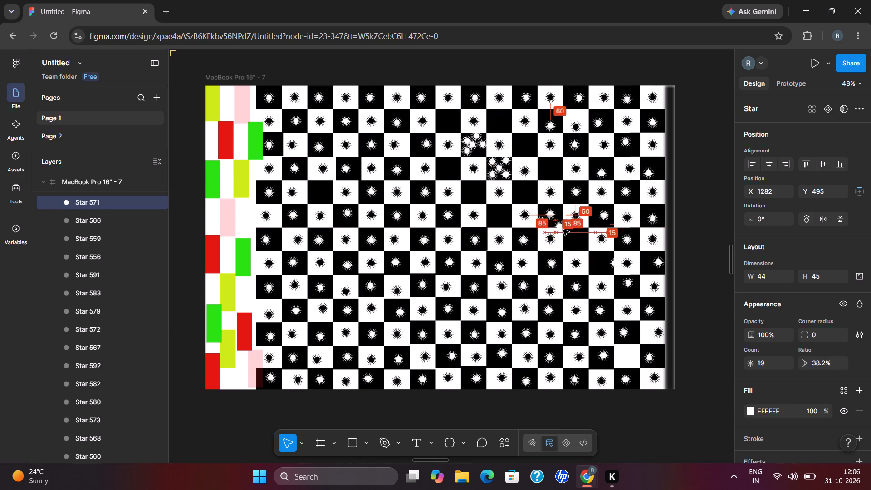
drag(563, 230, 563, 227)
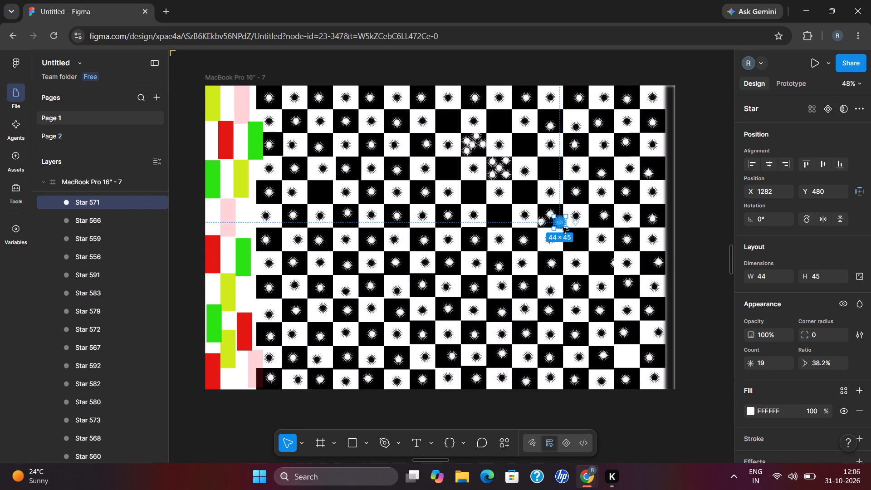
drag(549, 268, 550, 229)
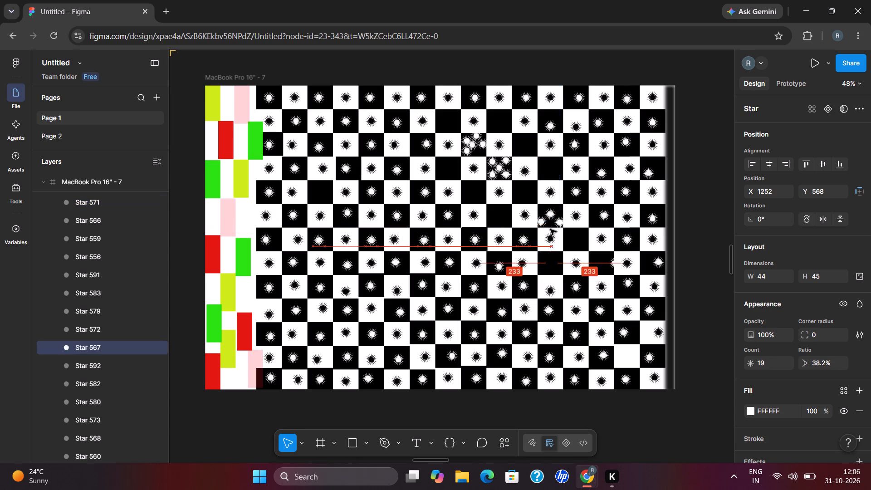
drag(550, 229, 542, 214)
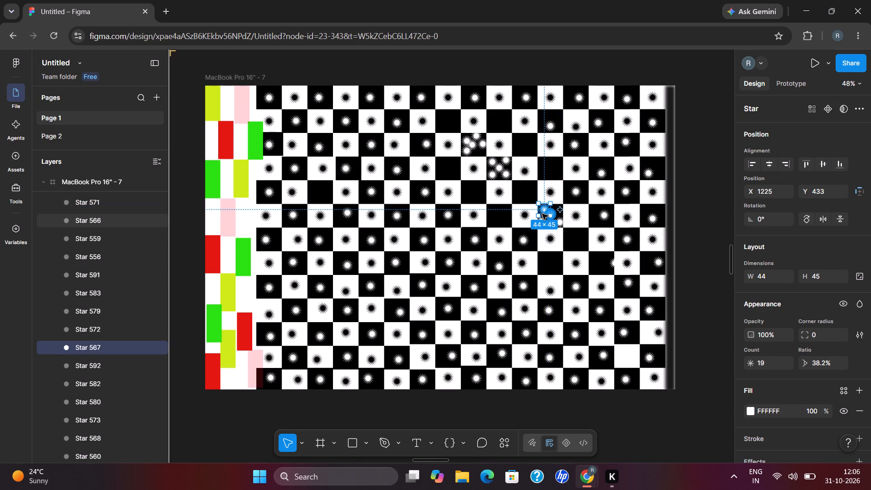
drag(601, 216, 598, 215)
drag(598, 215, 555, 211)
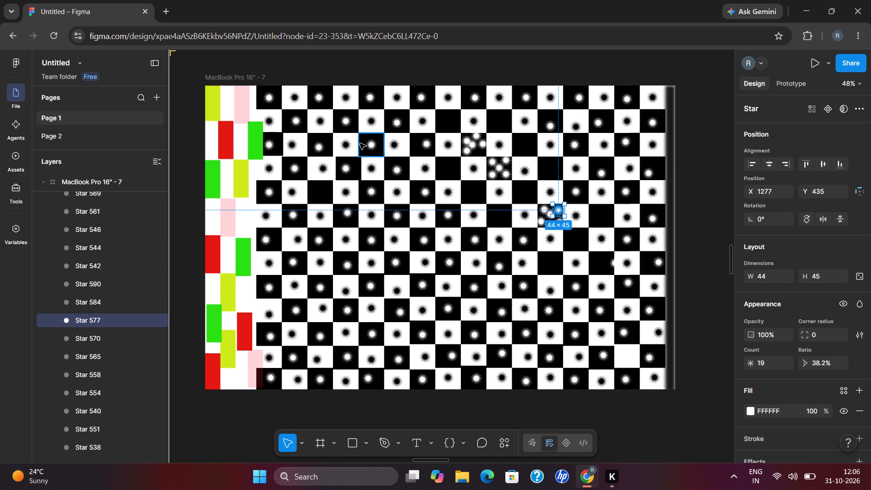
Surround the star in the second-row black square with four white stars from nearby squares, at about X 656 to 708, Y 84 to 141.
drag(367, 143, 388, 115)
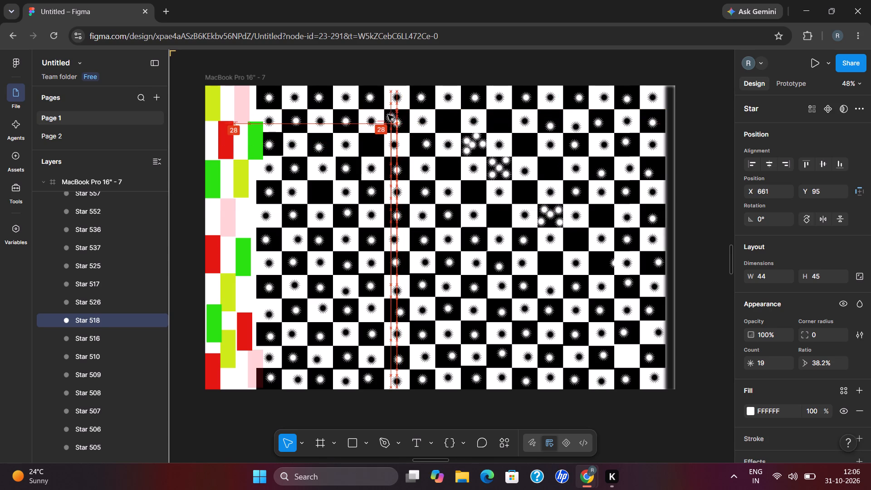
drag(388, 115, 388, 114)
drag(430, 145, 416, 136)
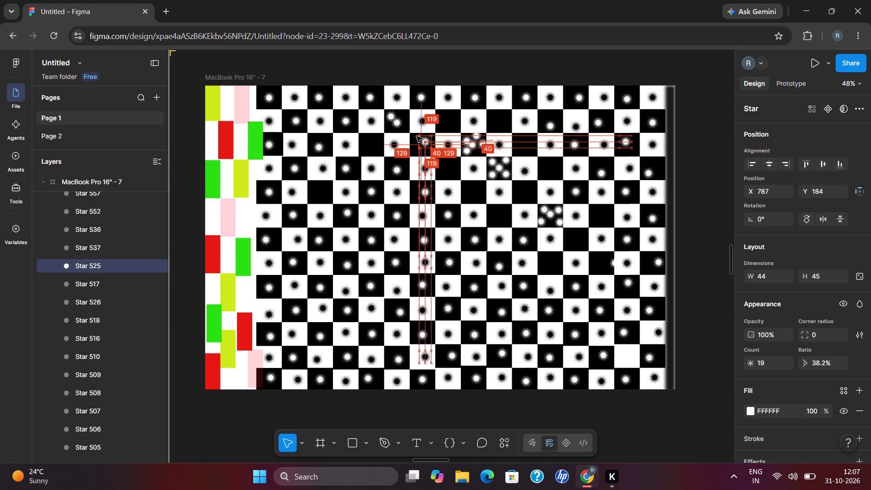
drag(416, 136, 407, 130)
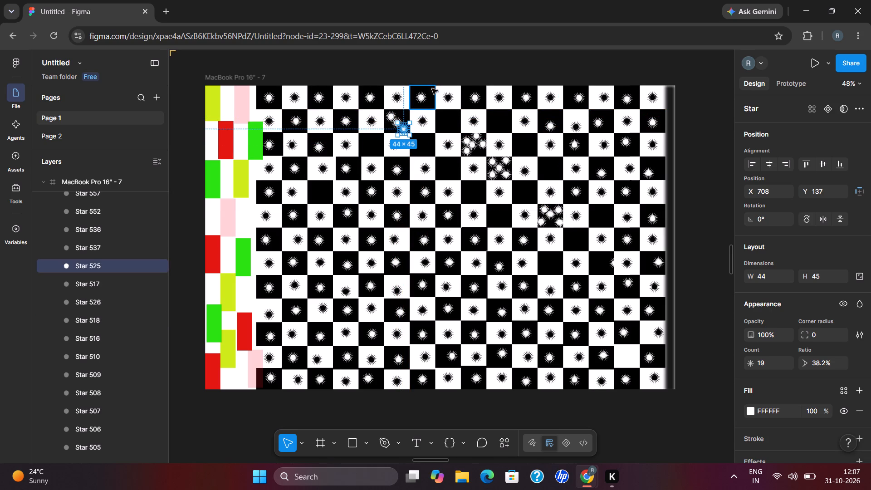
drag(423, 98, 403, 115)
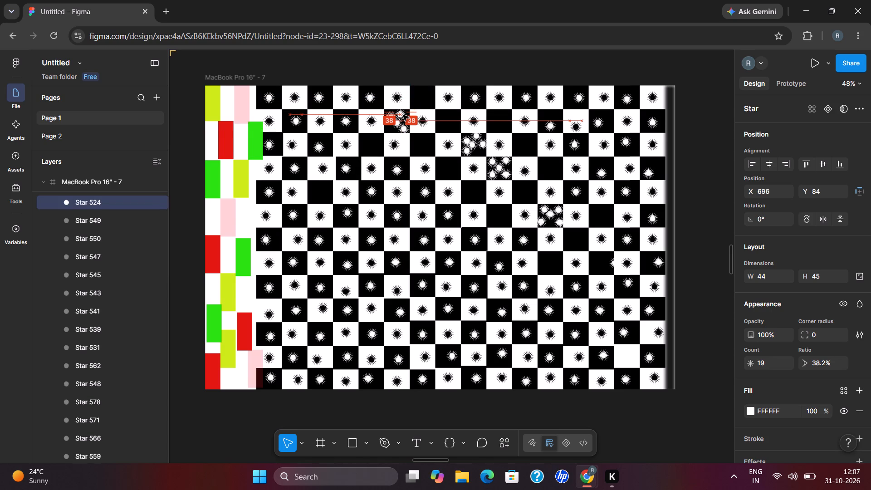
drag(403, 115, 404, 114)
drag(398, 168, 391, 129)
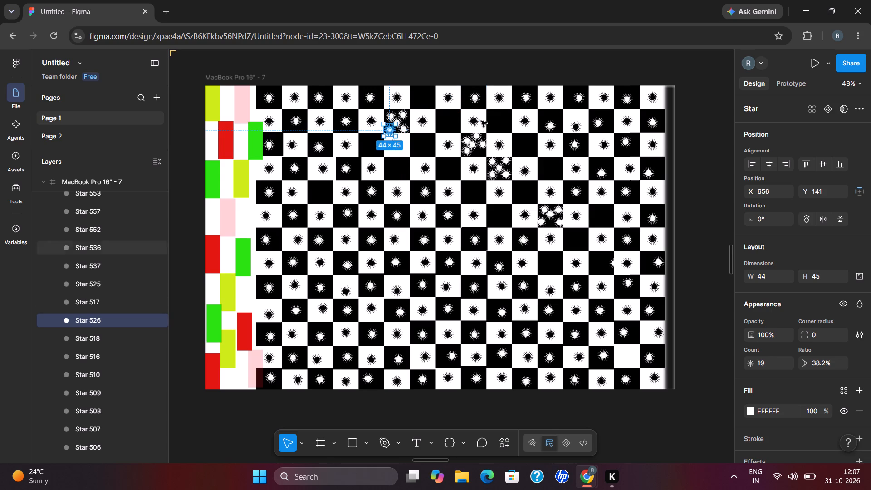
Surround the star in the fifth-row black square with four white stars from other squares, at about X 752 to 809, Y 345 to 391.
drag(477, 100, 451, 136)
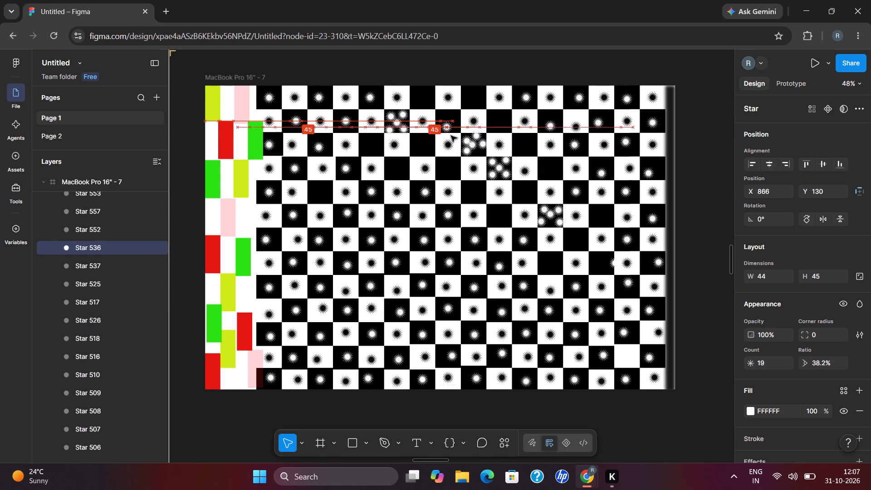
drag(451, 136, 418, 188)
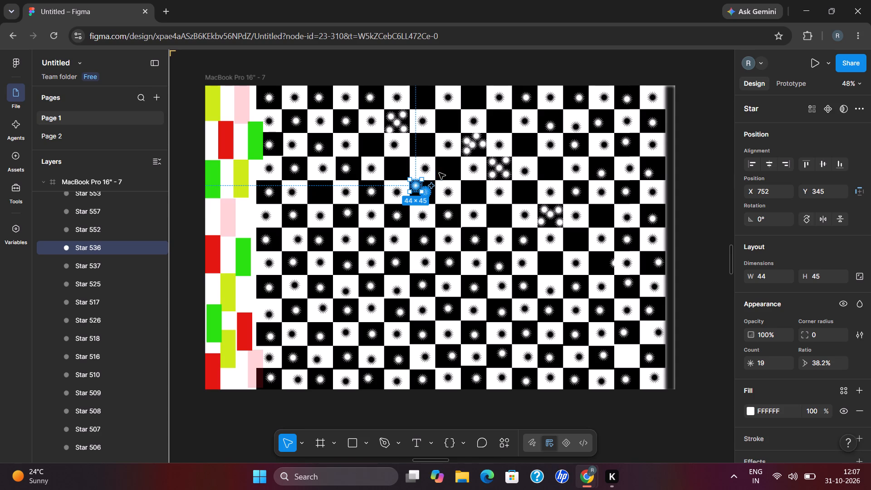
drag(450, 213, 430, 198)
drag(391, 216, 413, 198)
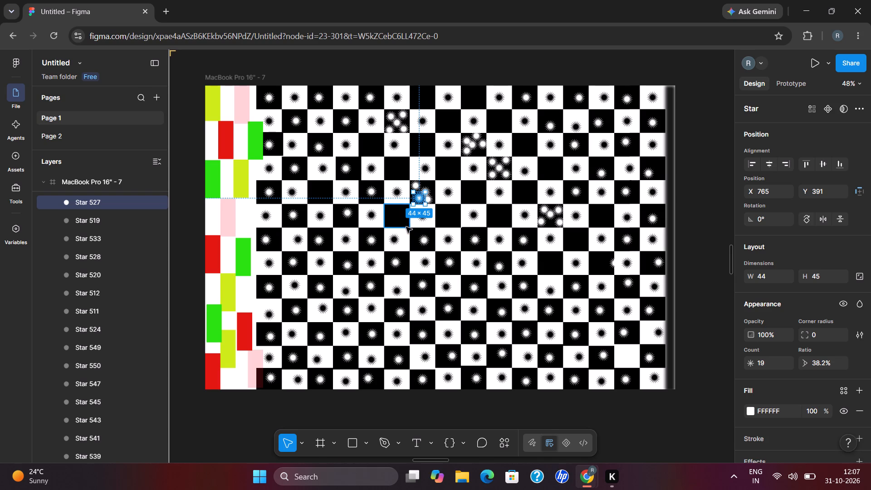
drag(428, 243, 429, 229)
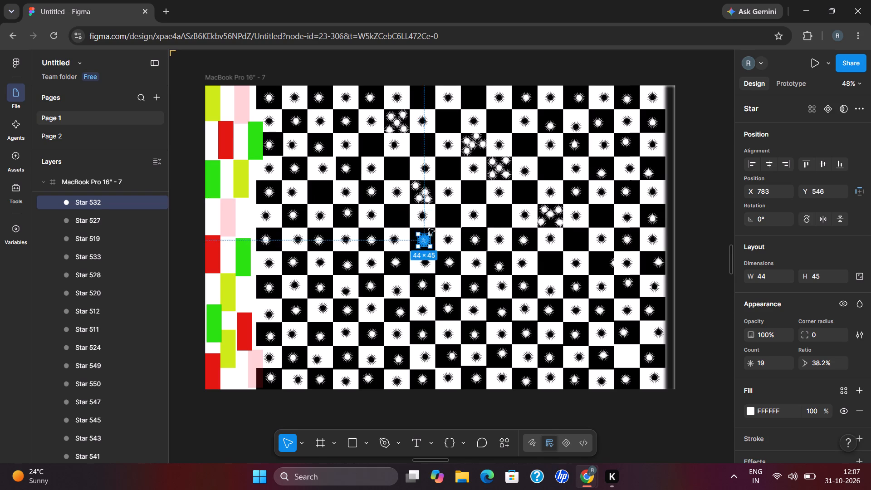
drag(429, 229, 434, 189)
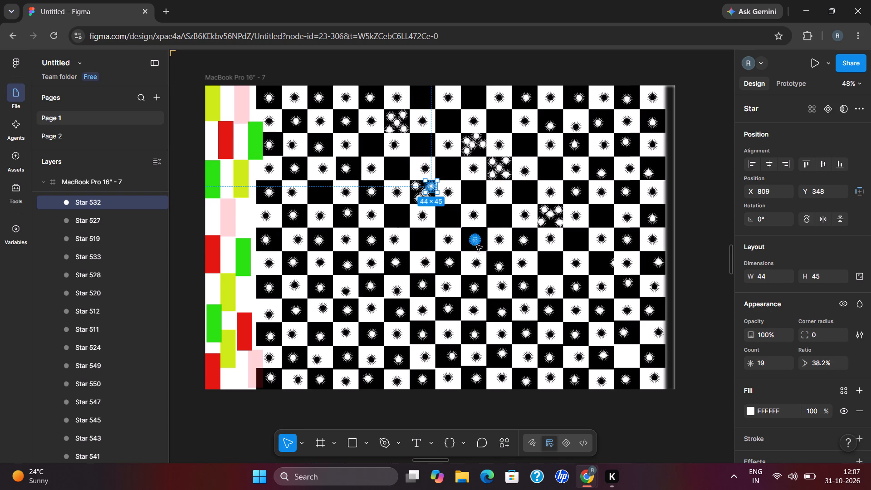
Surround the star in the seventh-row black square with four white stars from nearby squares, at about X 1121 to 1183, Y 516 to 581.
drag(500, 269, 518, 241)
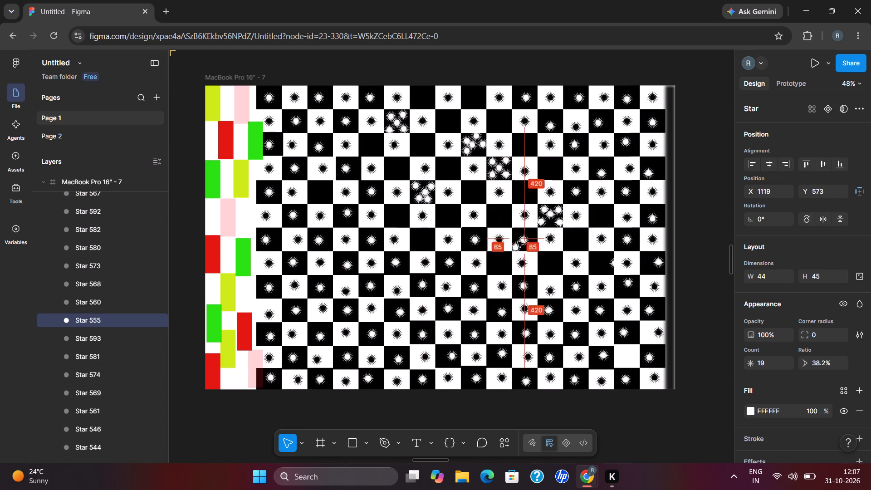
drag(518, 241, 519, 235)
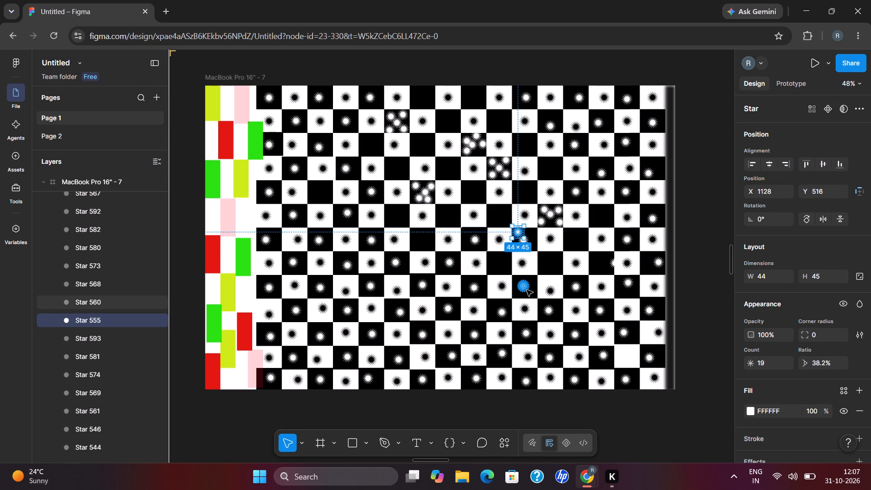
drag(527, 290, 537, 253)
drag(471, 236, 533, 236)
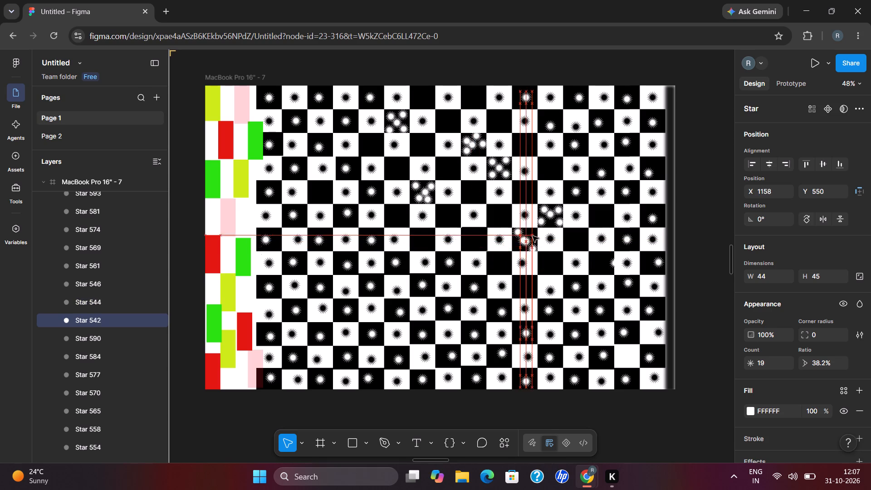
drag(533, 236, 530, 229)
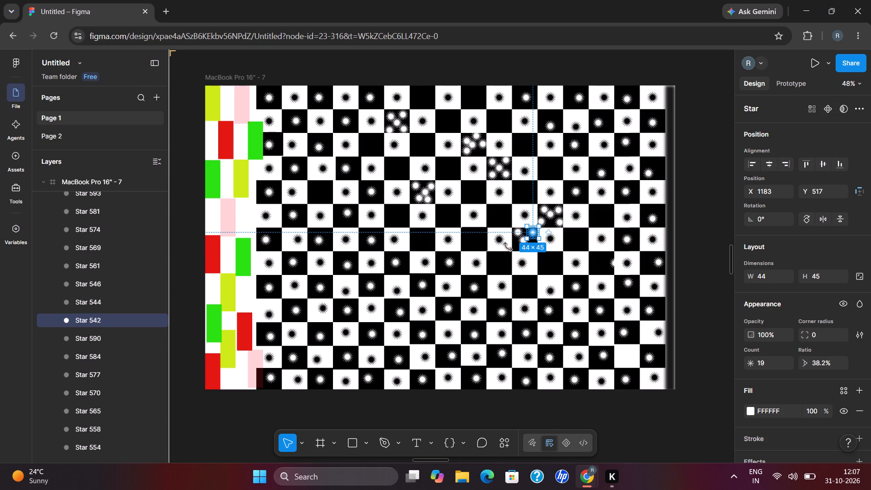
drag(472, 285, 521, 246)
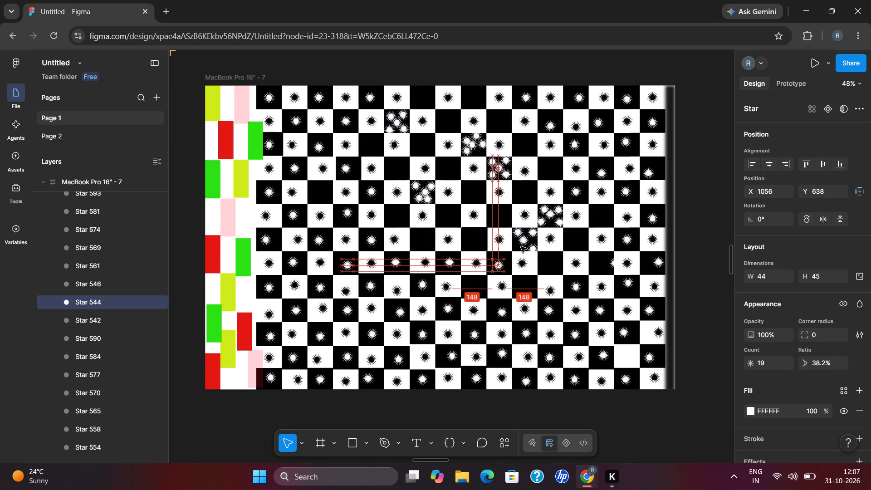
drag(521, 246, 514, 247)
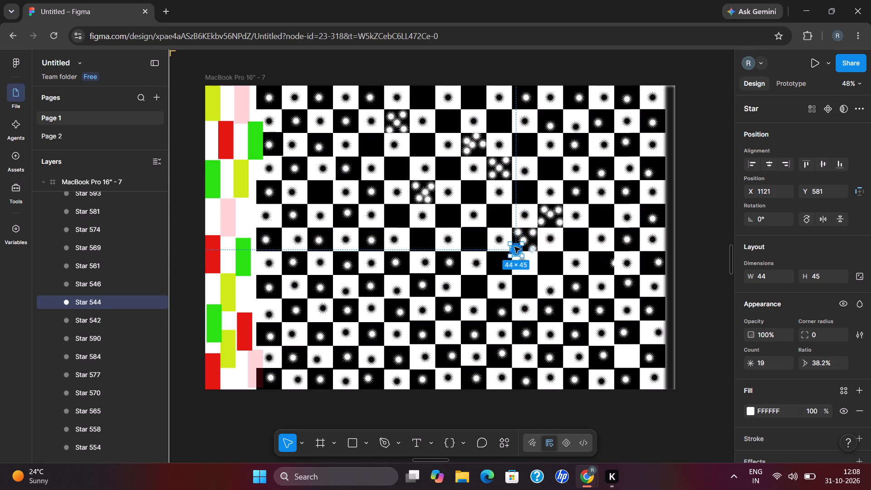
Surround the star in the tenth-row black square with four white stars from nearby squares, at about X 1222 to 1277, Y 773 to 826.
drag(574, 289, 557, 302)
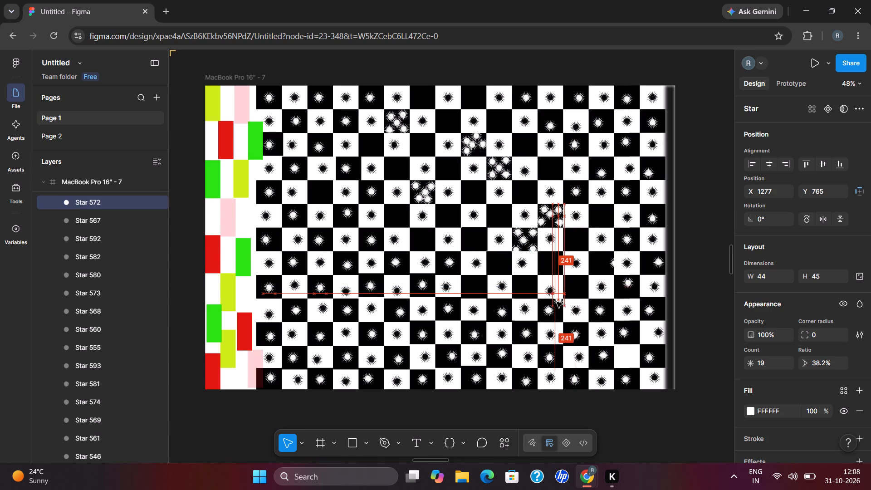
drag(557, 302, 556, 304)
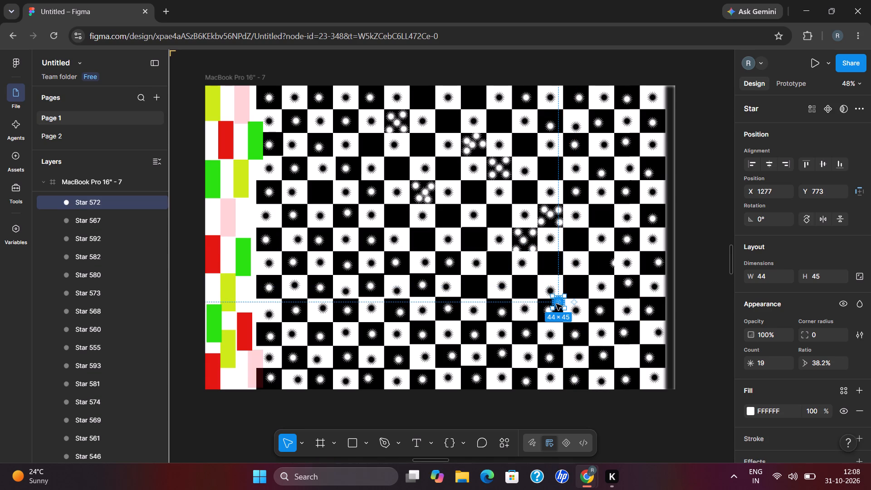
drag(526, 338, 547, 316)
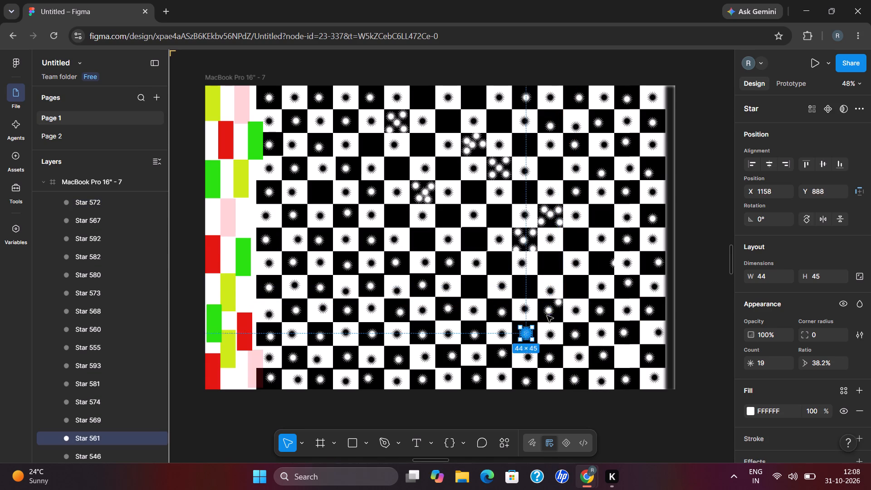
drag(547, 316, 543, 318)
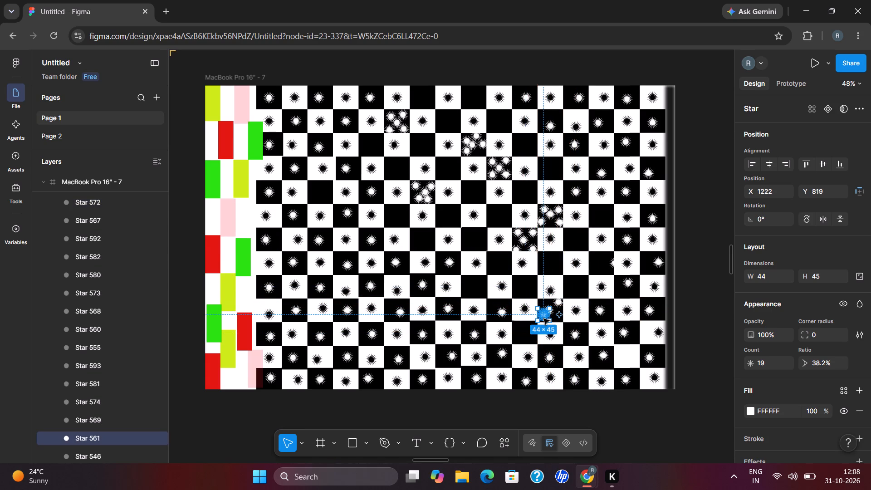
drag(555, 358, 564, 313)
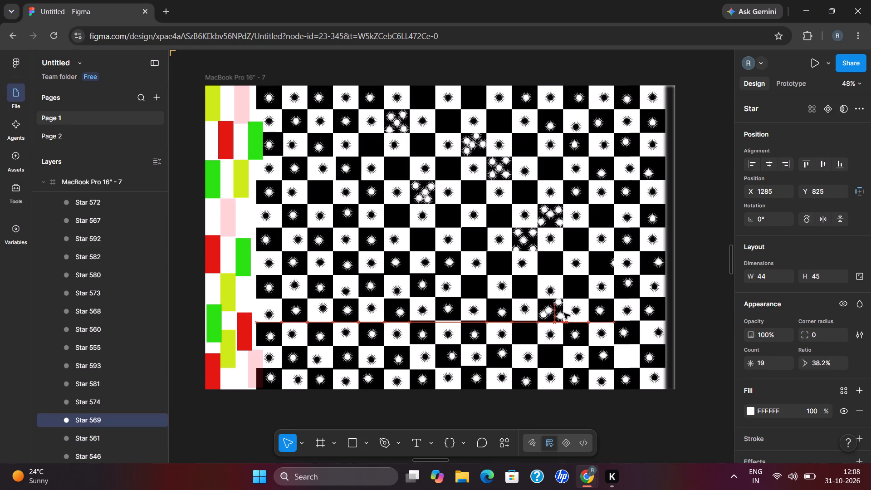
drag(564, 313, 564, 316)
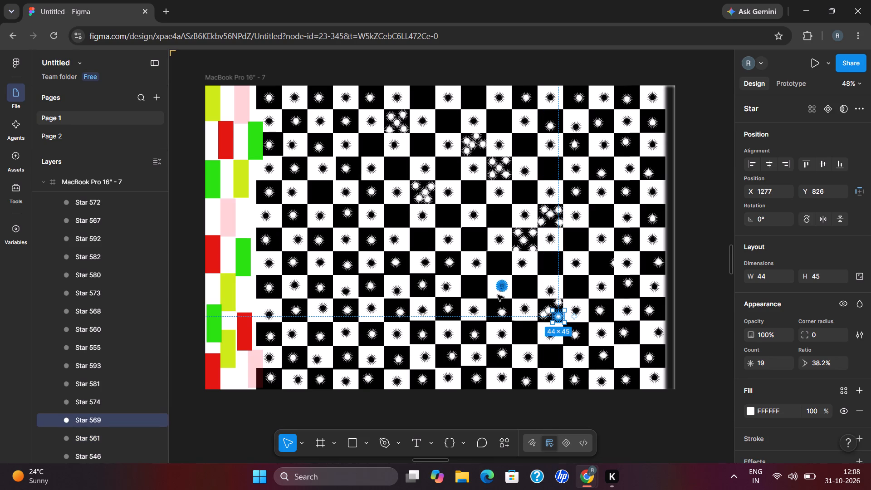
drag(502, 311, 547, 303)
Surround the star in the next black square along the tenth row with four white stars, at about X 1401 to 1460, Y 779 to 826.
drag(581, 335, 615, 317)
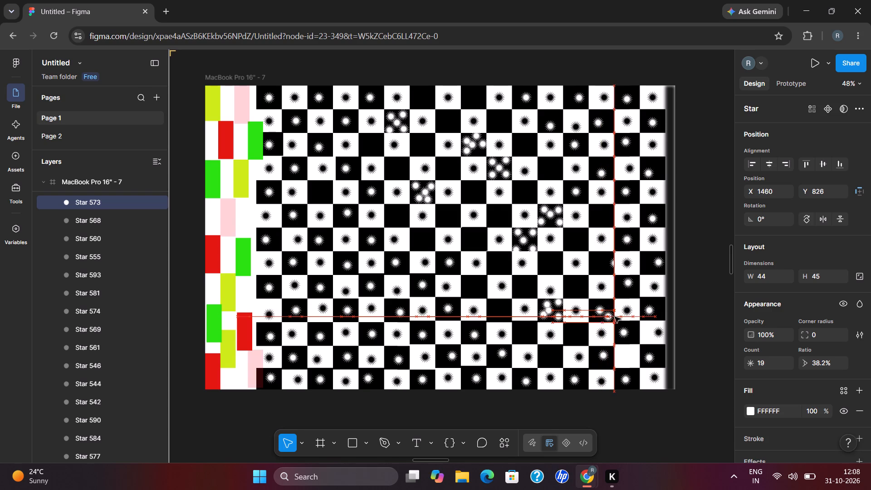
drag(624, 335, 595, 305)
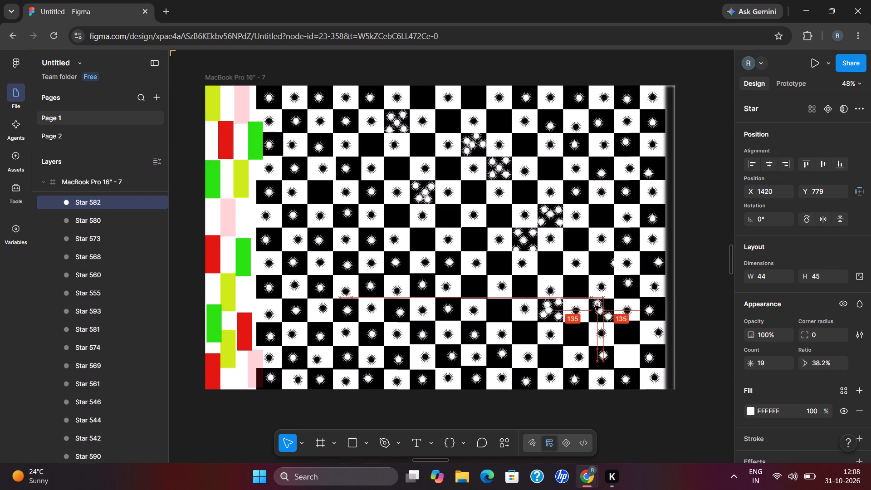
drag(595, 305, 593, 305)
drag(603, 355, 606, 341)
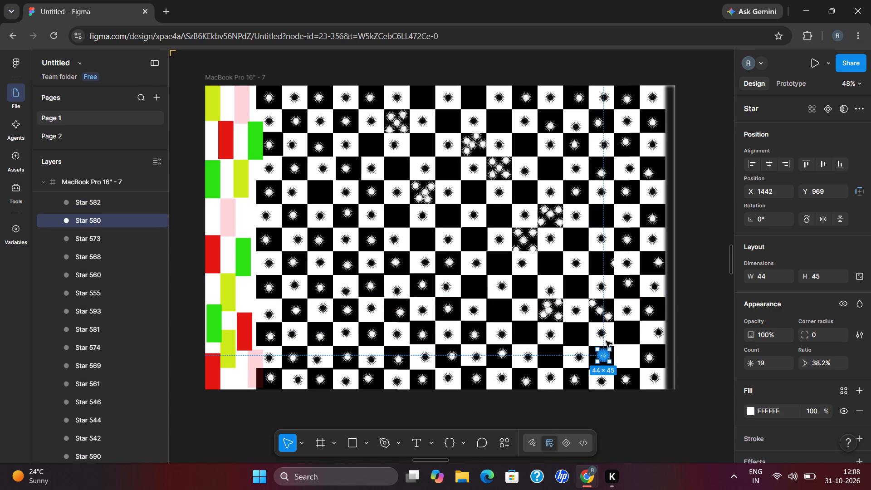
drag(606, 341, 606, 304)
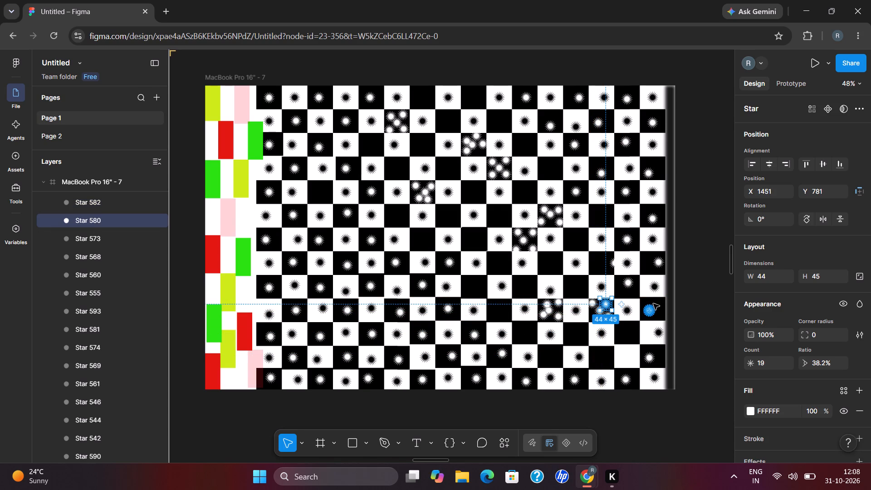
drag(653, 309, 594, 317)
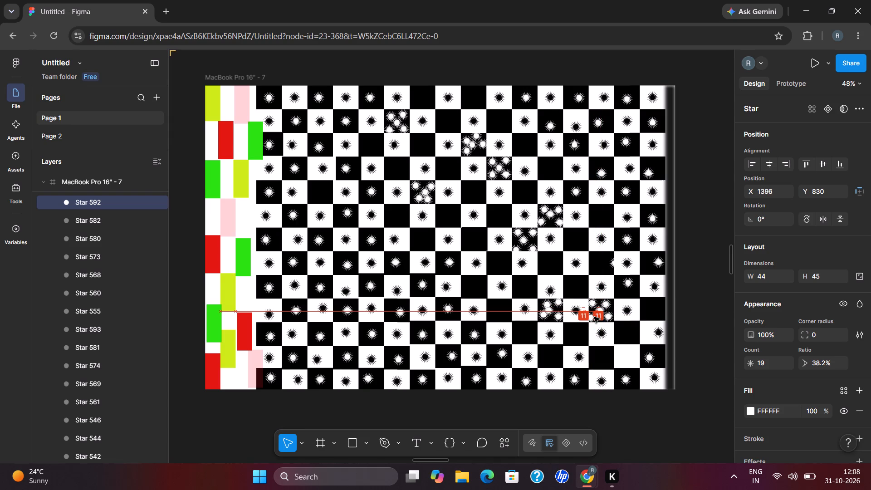
drag(594, 317, 595, 314)
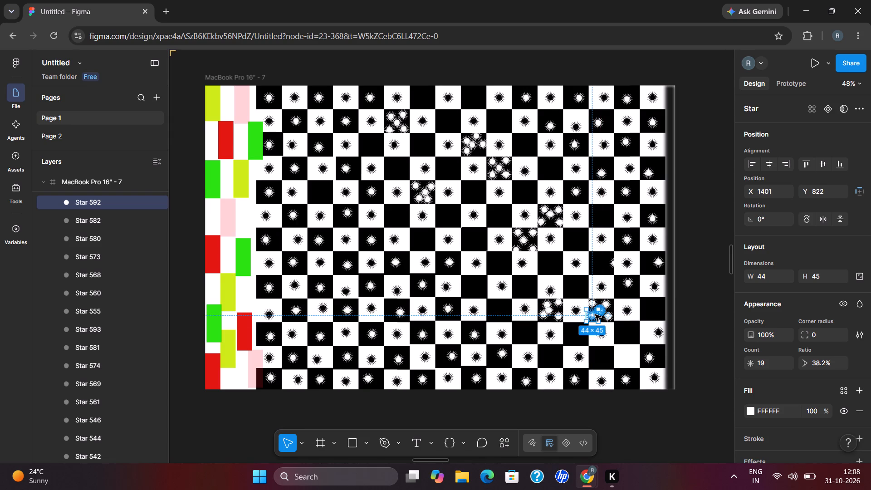
Move three white stars from nearby squares into the eighth-row black square, at about X 1394 to 1445, Y 601 to 650.
drag(629, 283, 592, 256)
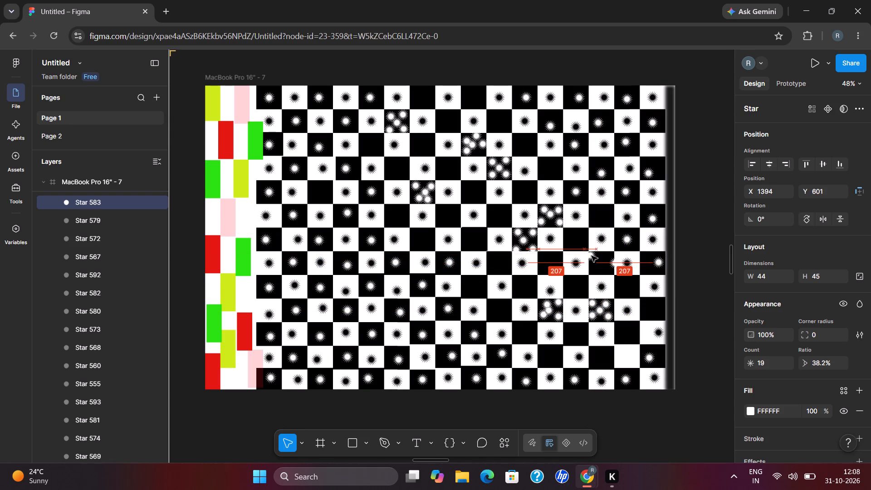
drag(592, 256, 593, 256)
drag(629, 238, 607, 256)
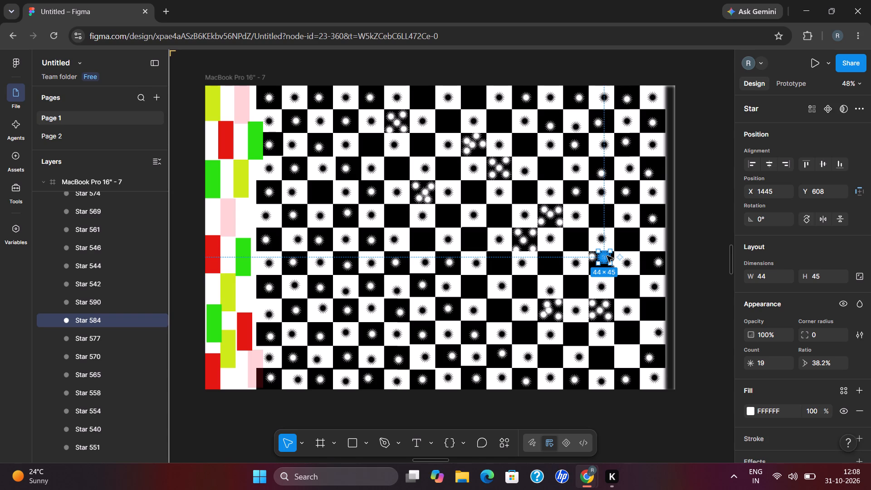
drag(660, 261, 599, 260)
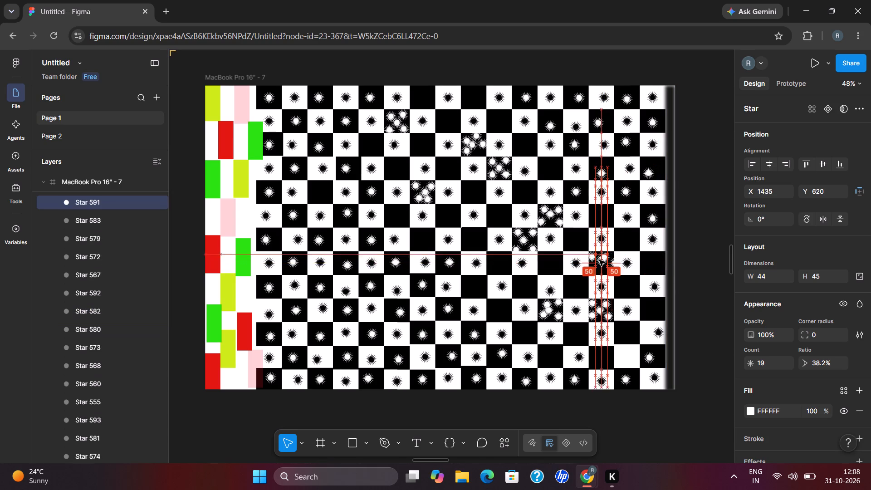
drag(599, 260, 595, 267)
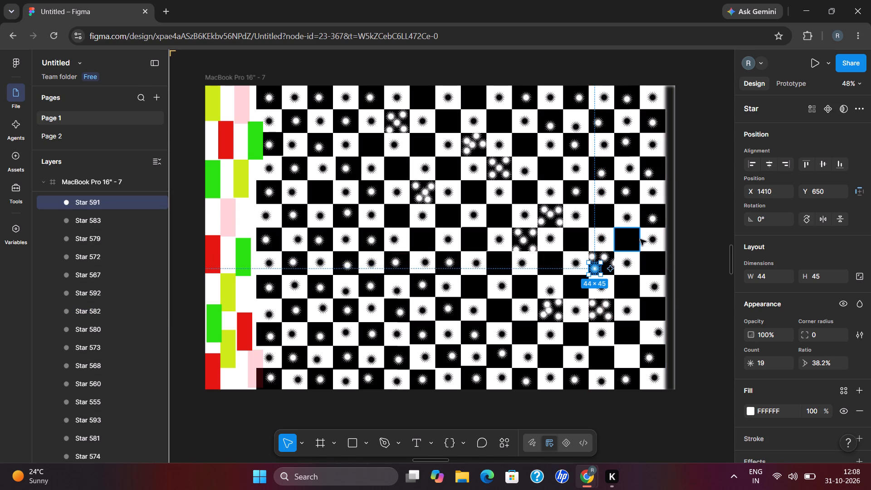
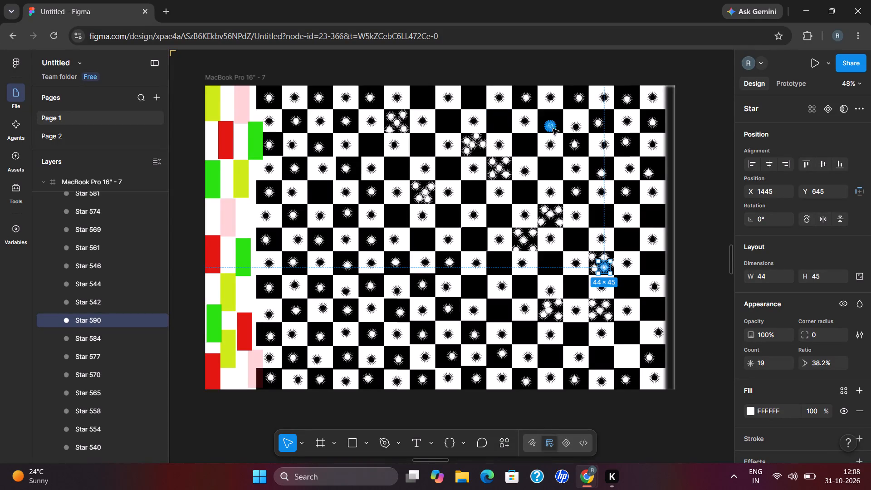
Surround the star in the third-row black square with four white stars from nearby squares, at about X 1309 to 1359, Y 169 to 218.
drag(553, 125, 571, 149)
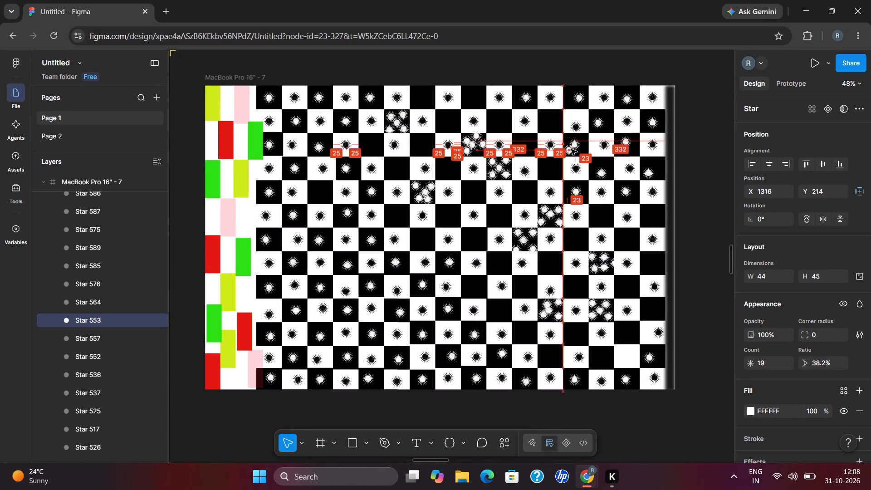
drag(571, 149, 571, 150)
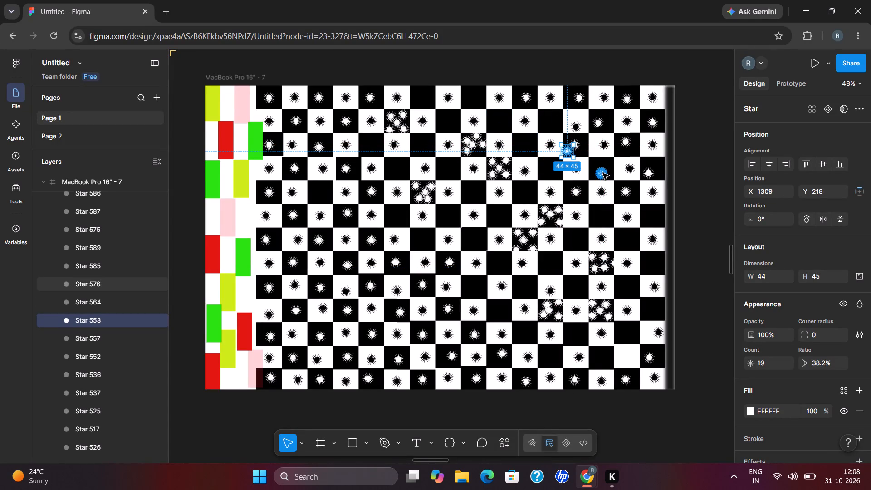
drag(603, 173, 582, 151)
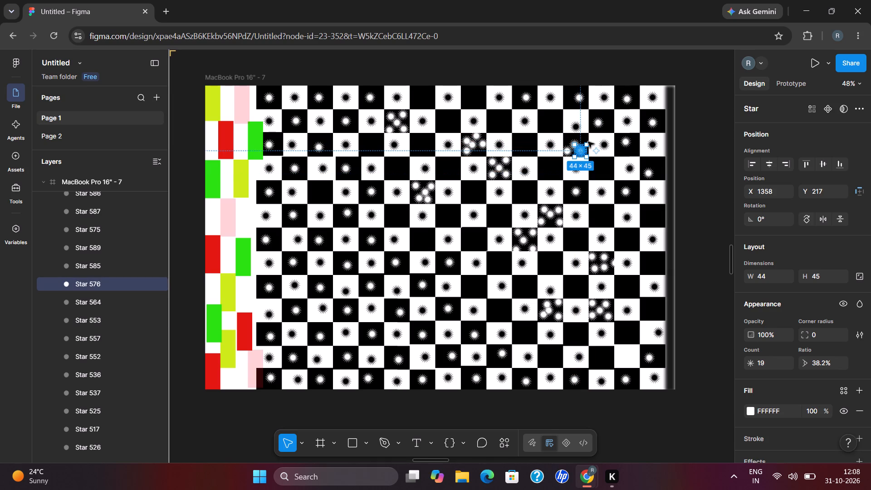
drag(602, 122, 585, 138)
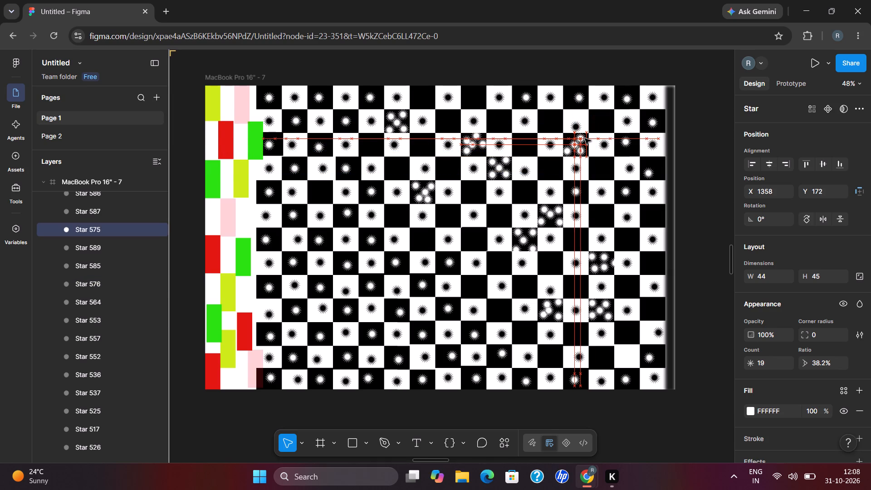
drag(585, 138, 585, 137)
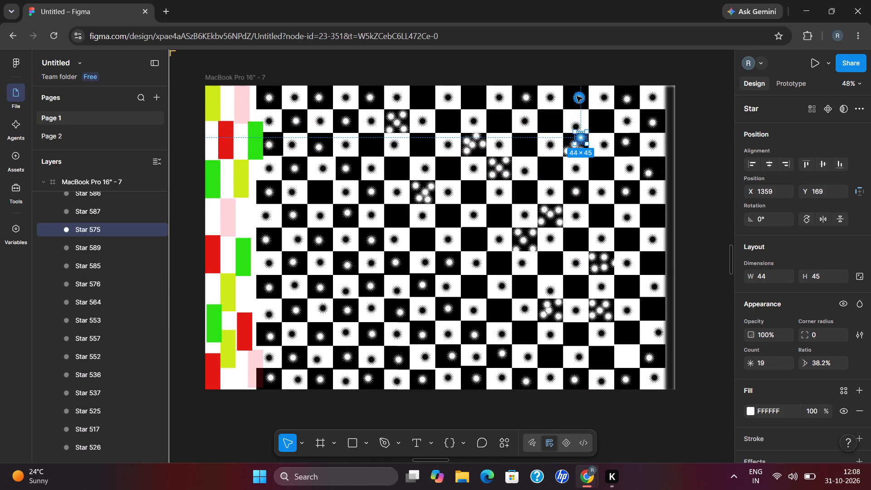
drag(577, 96, 567, 137)
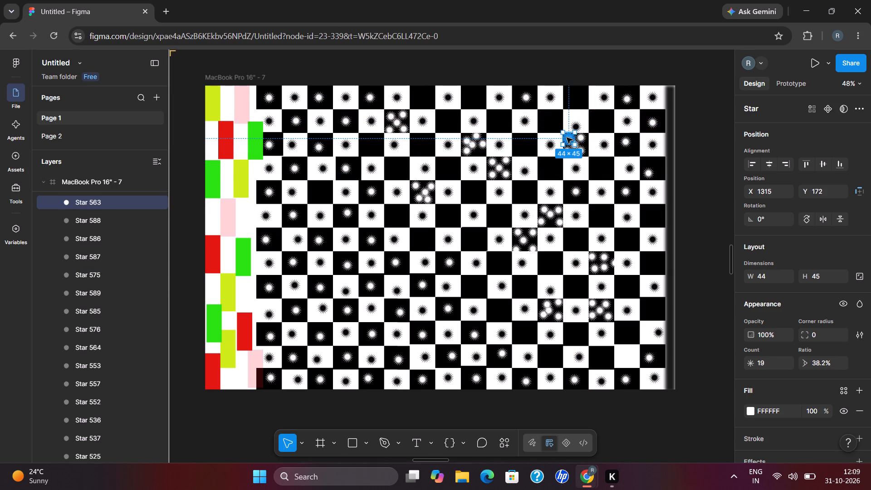
Surround the star in the second row's last black square with four nearby white stars, at about X 1598 to 1655, Y 92 to 141.
drag(625, 142, 644, 129)
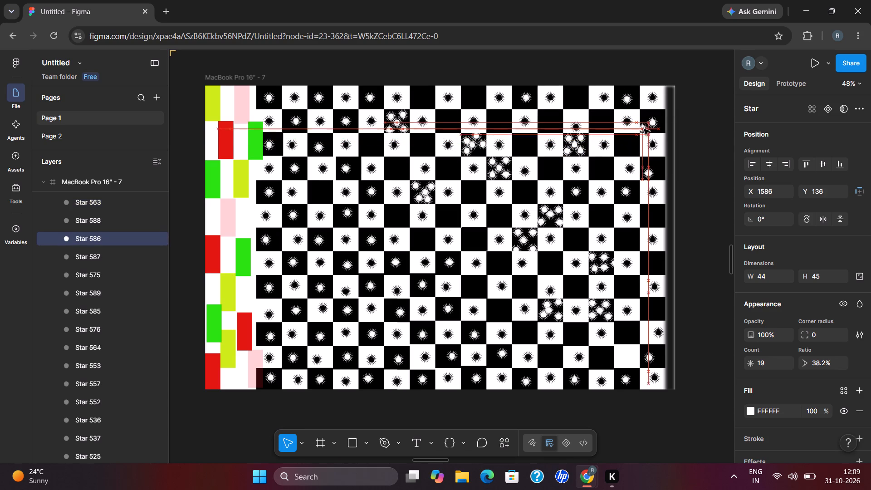
drag(644, 129, 645, 131)
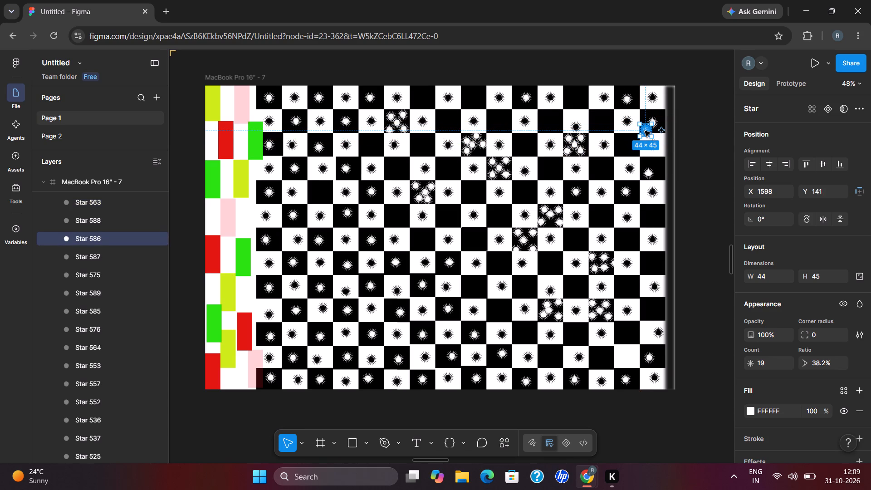
drag(633, 101, 651, 118)
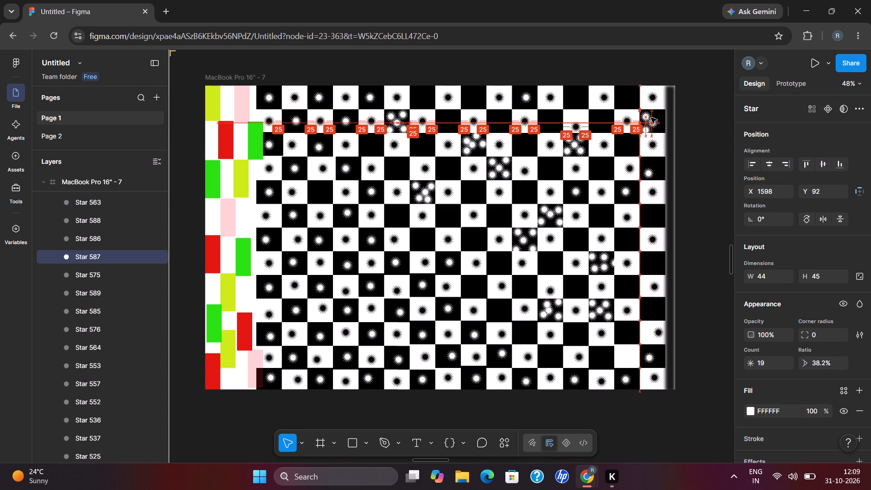
drag(651, 118, 651, 117)
drag(650, 176, 665, 144)
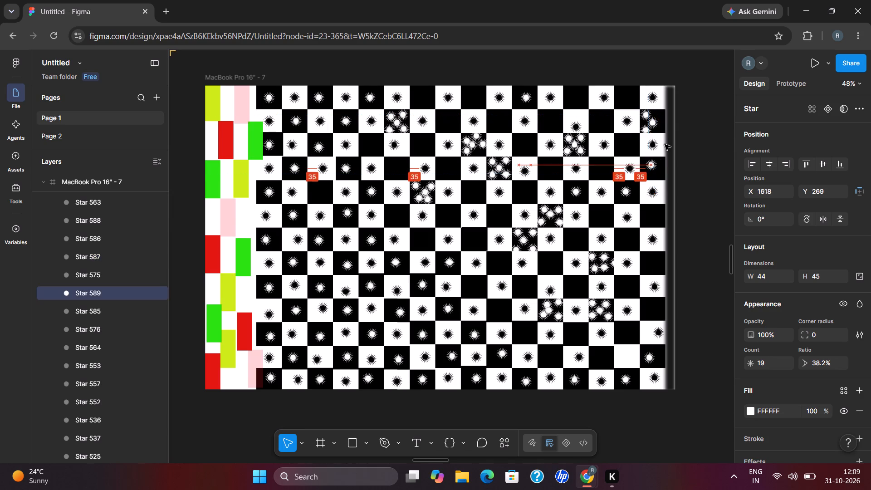
drag(665, 144, 663, 133)
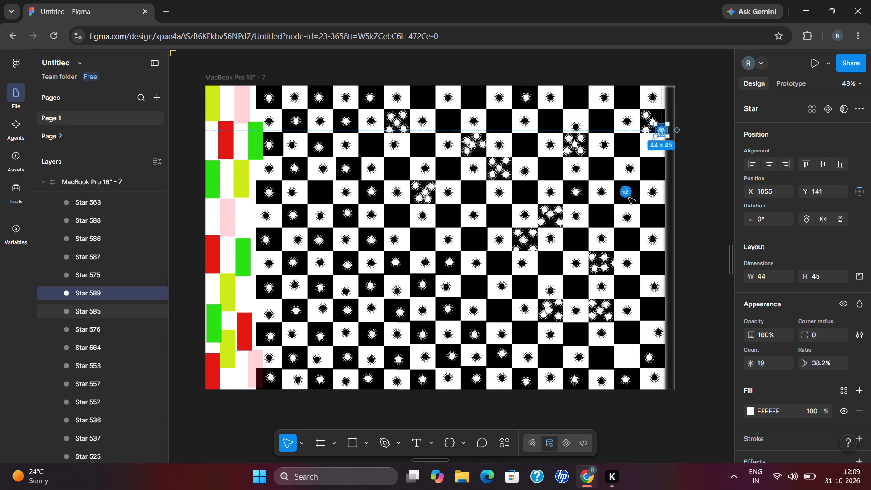
drag(628, 197, 660, 124)
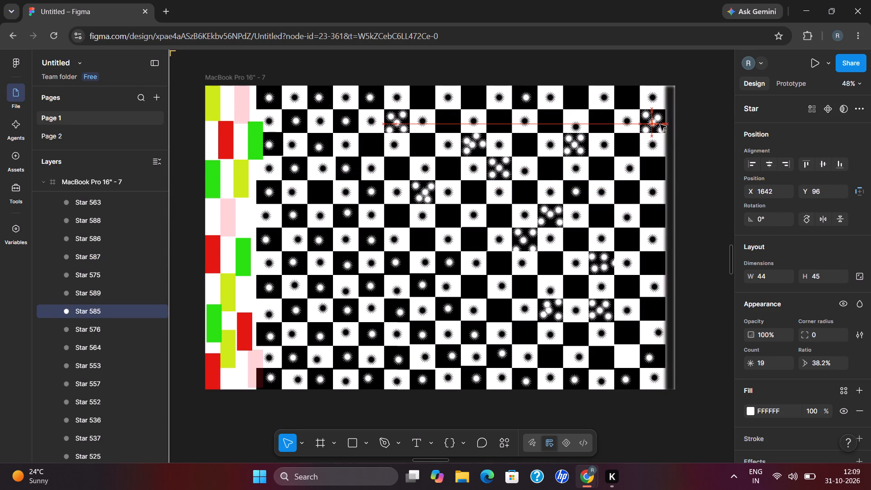
drag(660, 124, 662, 124)
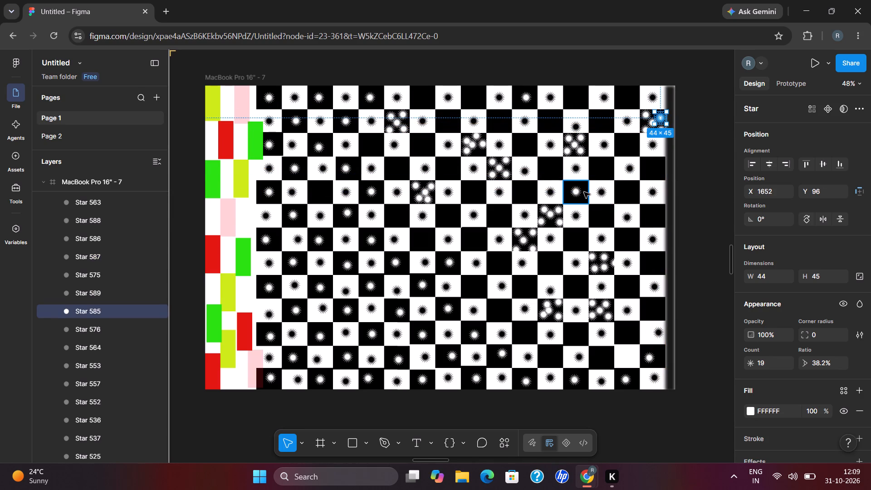
Move two white stars into the twelfth row's last black square, at about X 1598, Y 938 and X 1648, Y 993.
drag(578, 191, 650, 348)
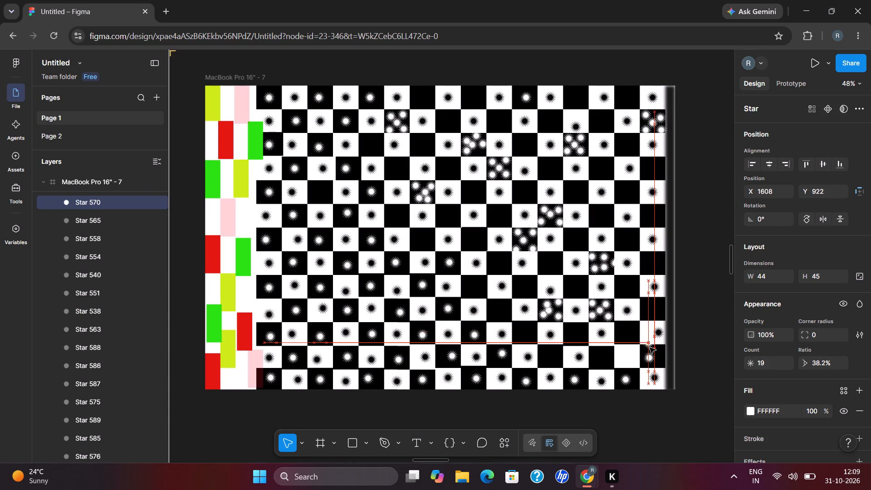
drag(650, 348, 647, 347)
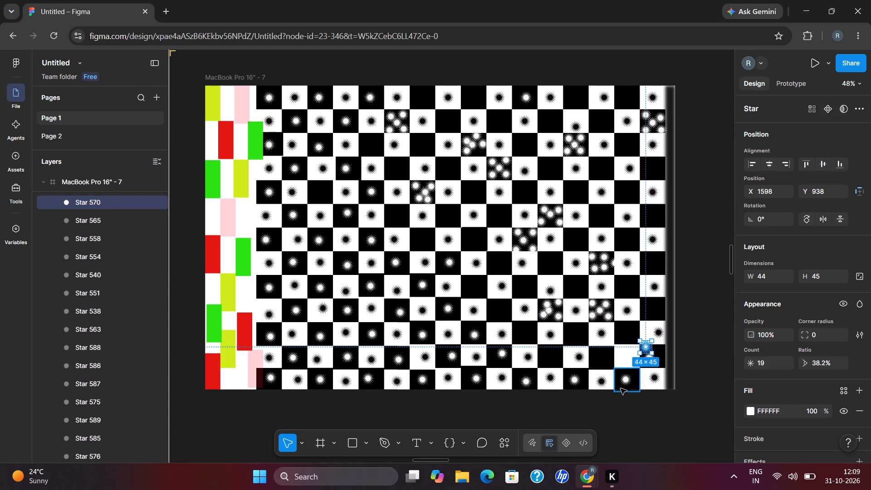
drag(626, 383, 666, 363)
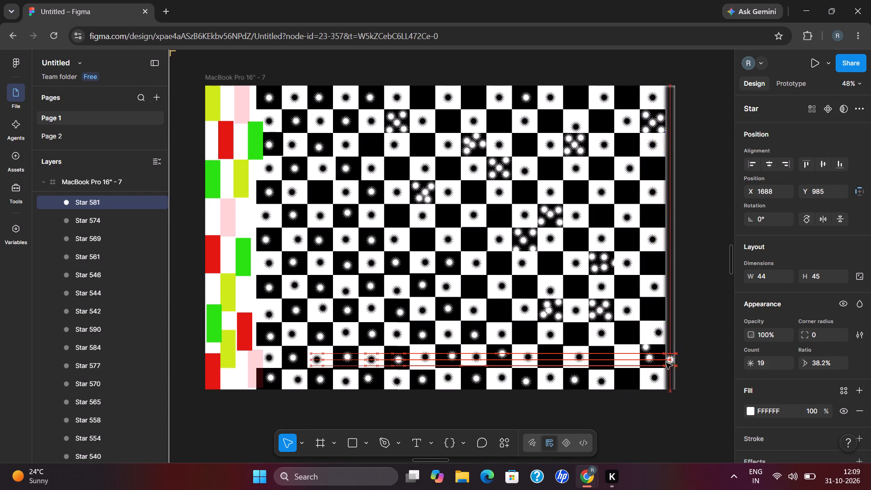
drag(666, 363, 659, 365)
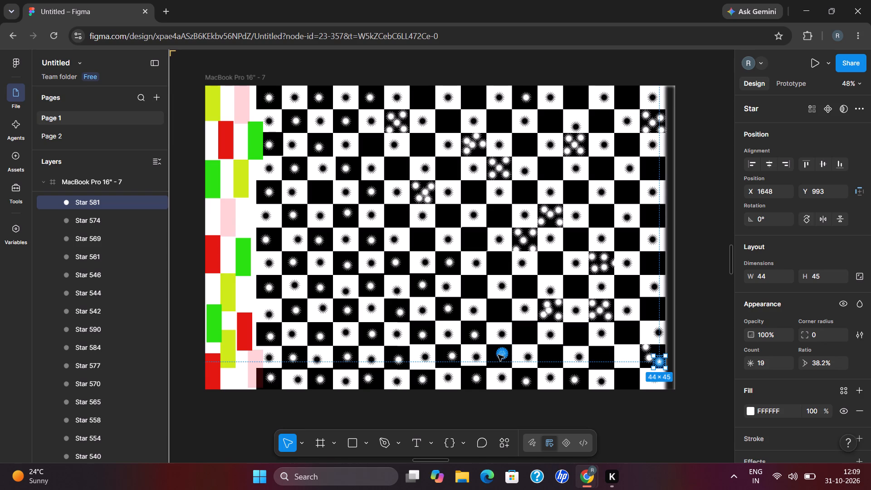
Move two white stars from nearby squares into the bottom-row black square, placing the first at about X 1139, Y 1037.
drag(498, 354, 517, 374)
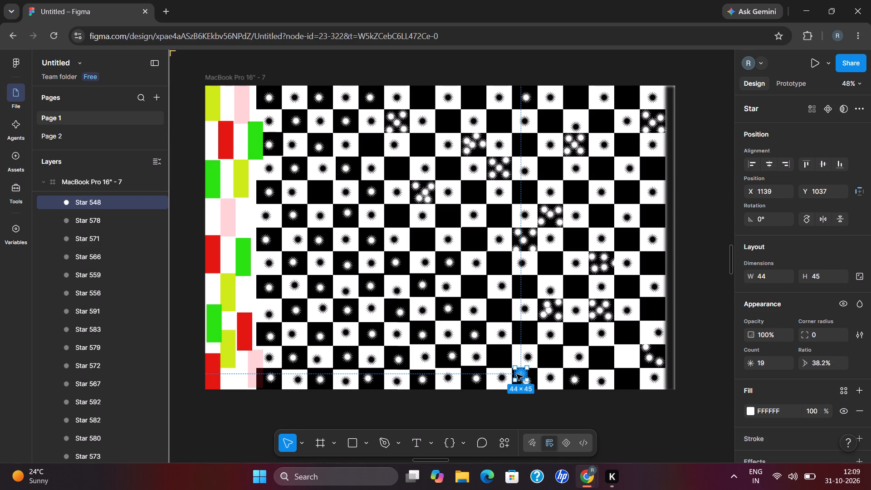
drag(573, 381, 545, 377)
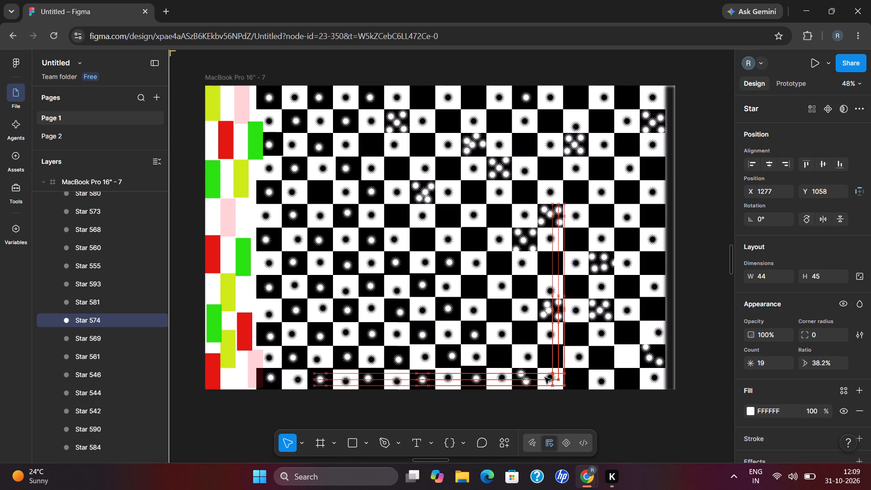
drag(545, 377, 533, 373)
drag(533, 373, 503, 373)
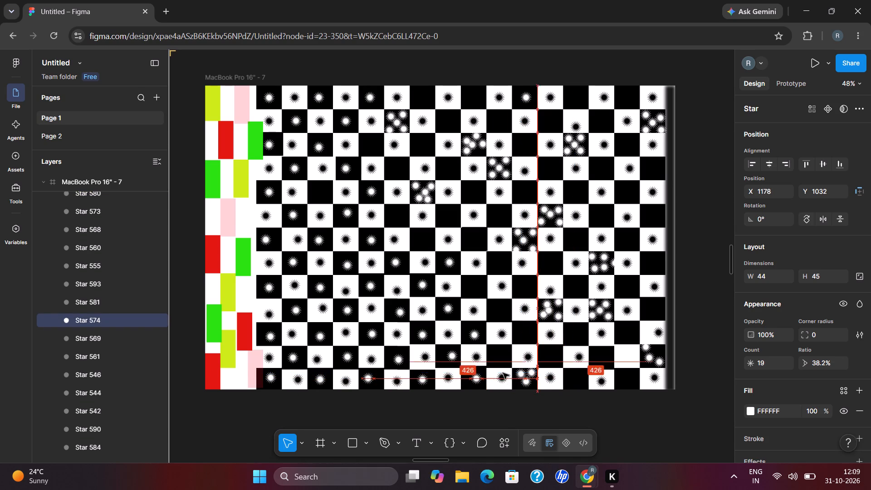
drag(503, 373, 480, 377)
drag(480, 377, 518, 385)
Surround the star in the eleventh-row black square with four white stars from nearby squares, at about X 932 to 1004, Y 864 to 917.
drag(475, 380, 483, 343)
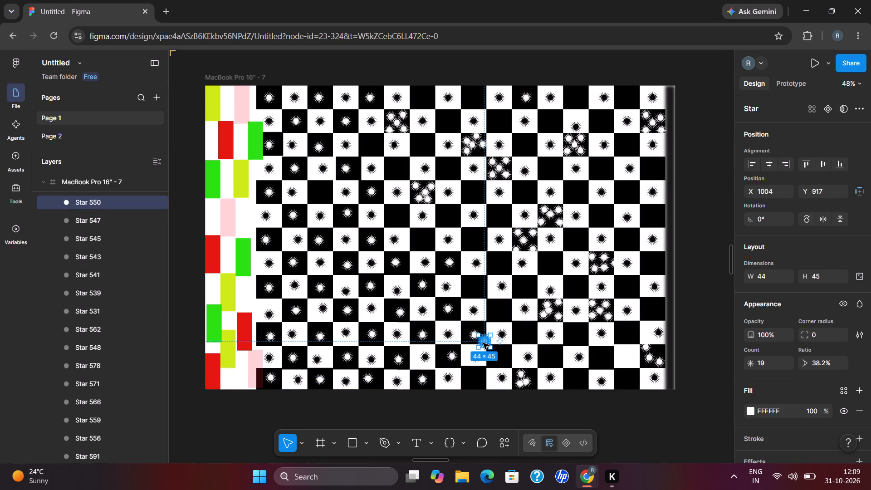
drag(443, 306, 477, 324)
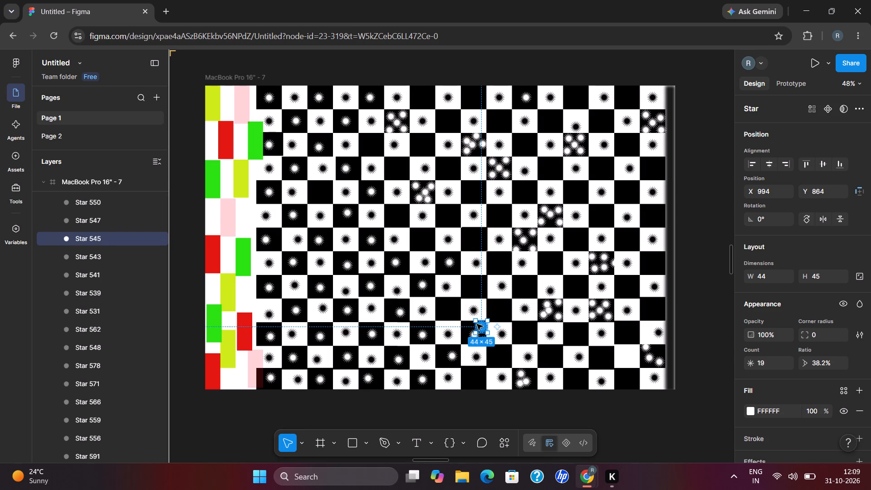
drag(454, 361, 469, 328)
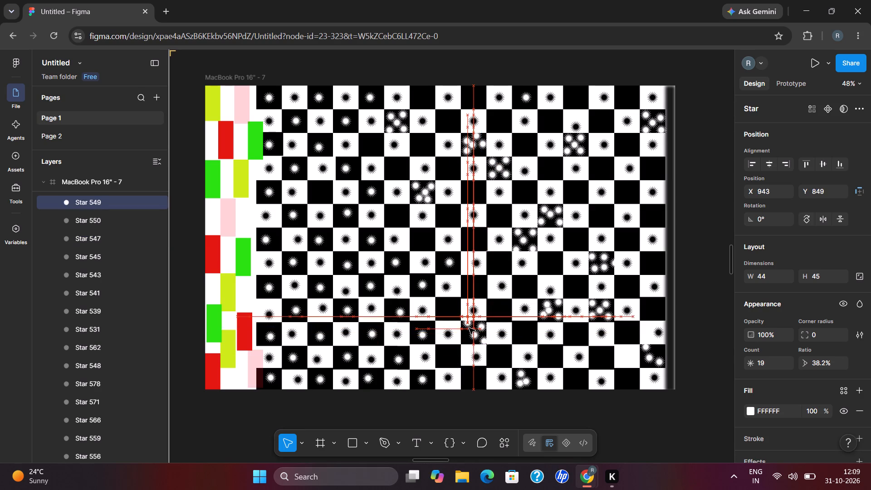
drag(469, 328, 468, 333)
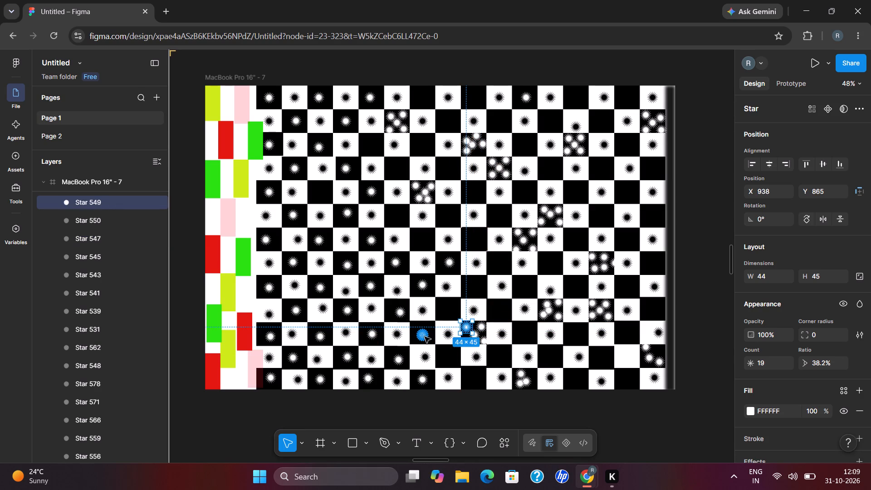
drag(425, 337, 468, 342)
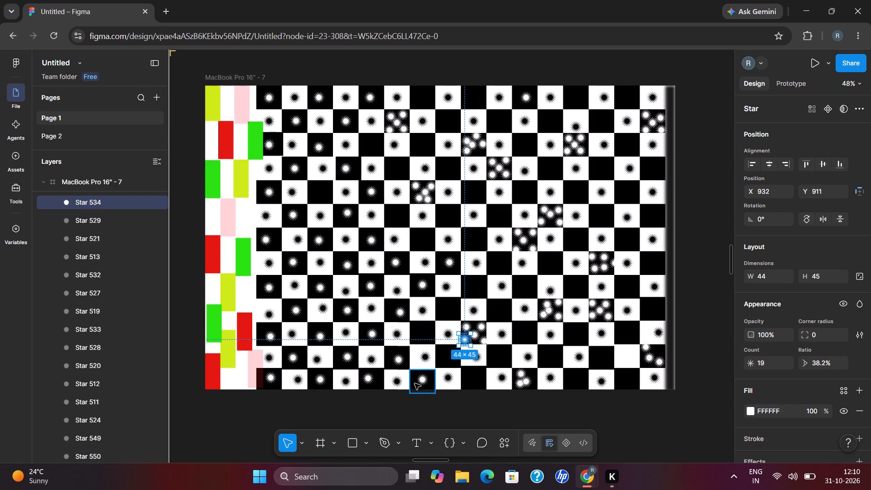
Move three white stars from nearby squares into the twelfth-row black square, at about X 658 to 713, Y 957 to 1001.
drag(419, 381, 387, 366)
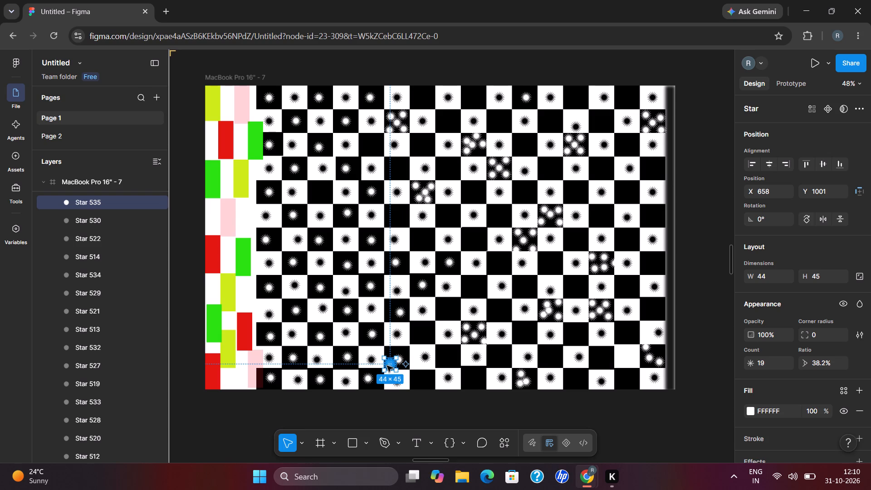
drag(367, 381, 379, 373)
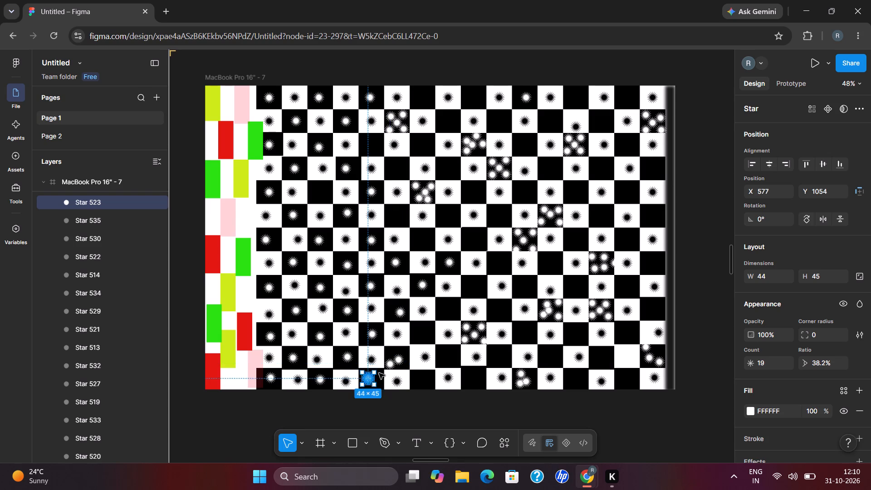
drag(379, 373, 391, 355)
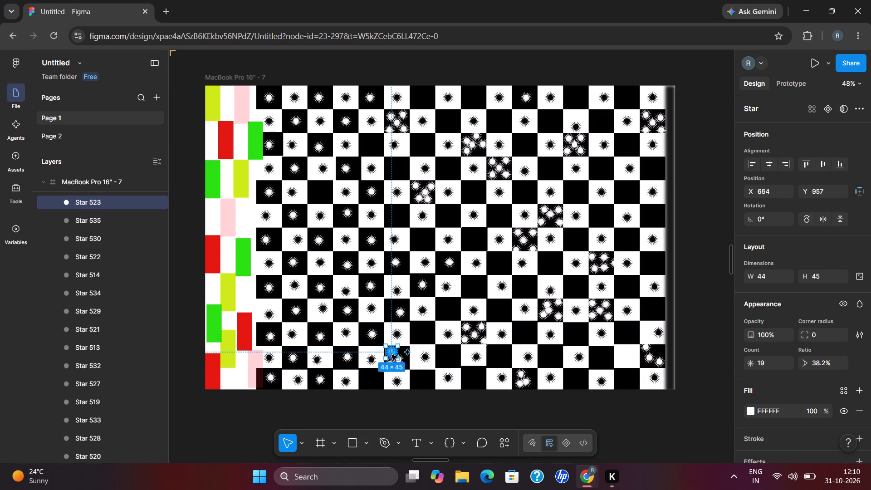
drag(372, 333, 405, 355)
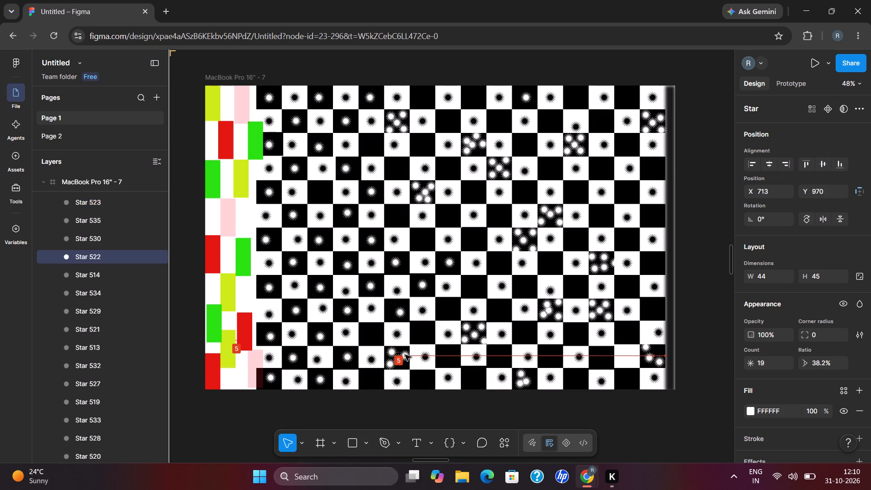
drag(405, 355, 405, 355)
Move one white star from the twelfth row into the tenth-row black square above it, at about X 470, Y 822.
drag(348, 360, 350, 338)
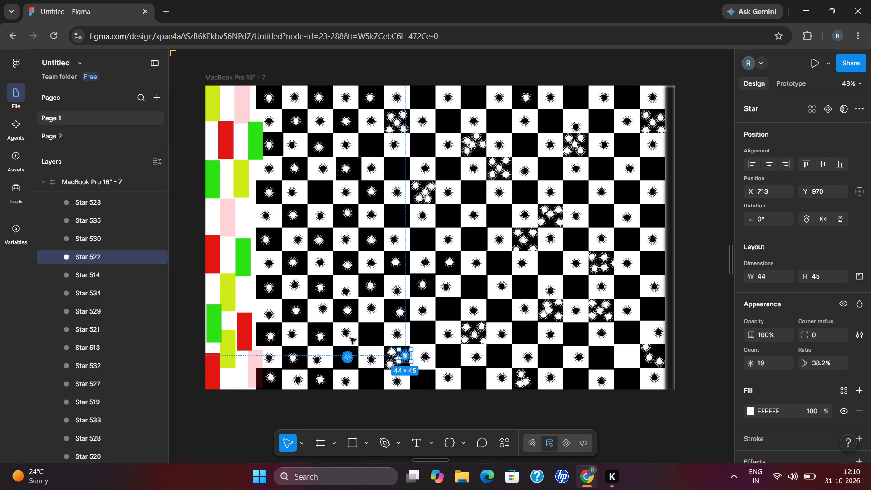
drag(350, 338, 340, 319)
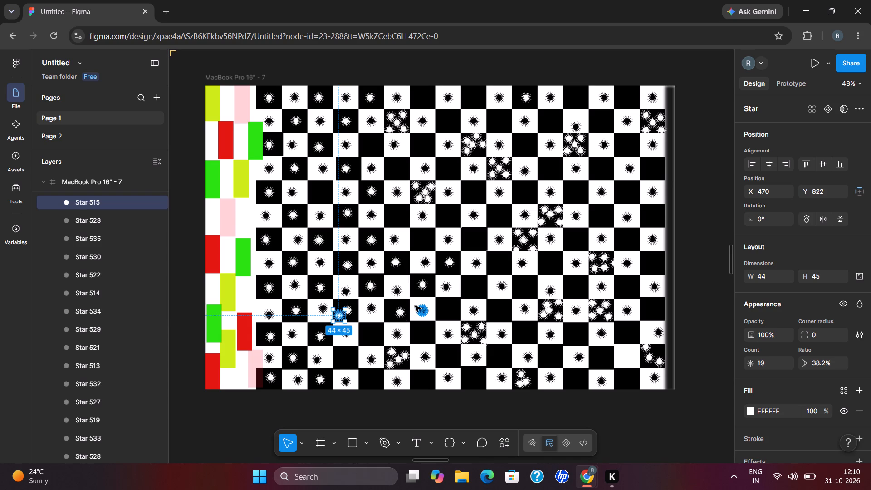
Move three white stars from nearby squares into the tenth-row, sixth-column black square, at about X 664 to 718, Y 773 to 818.
drag(421, 290, 401, 306)
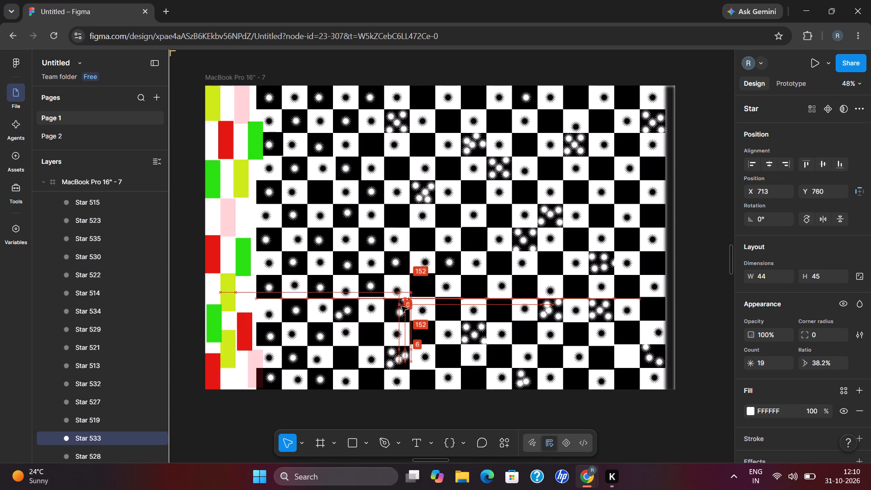
drag(401, 306, 395, 307)
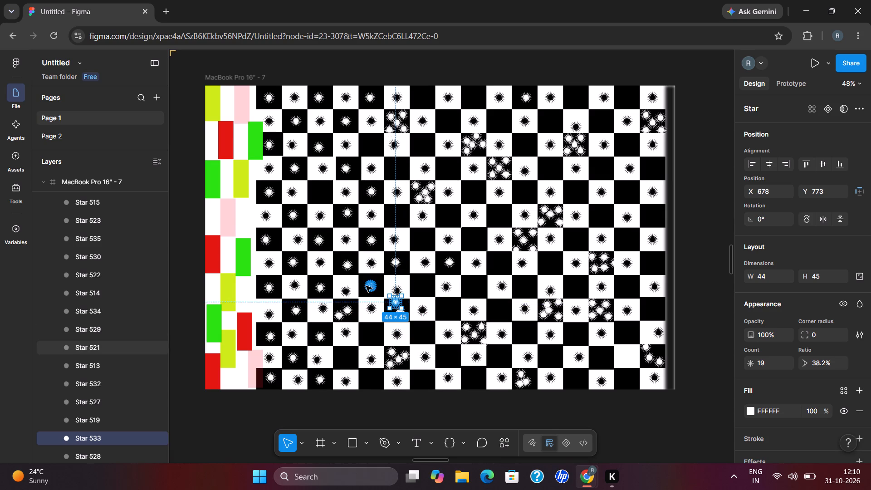
drag(366, 286, 388, 314)
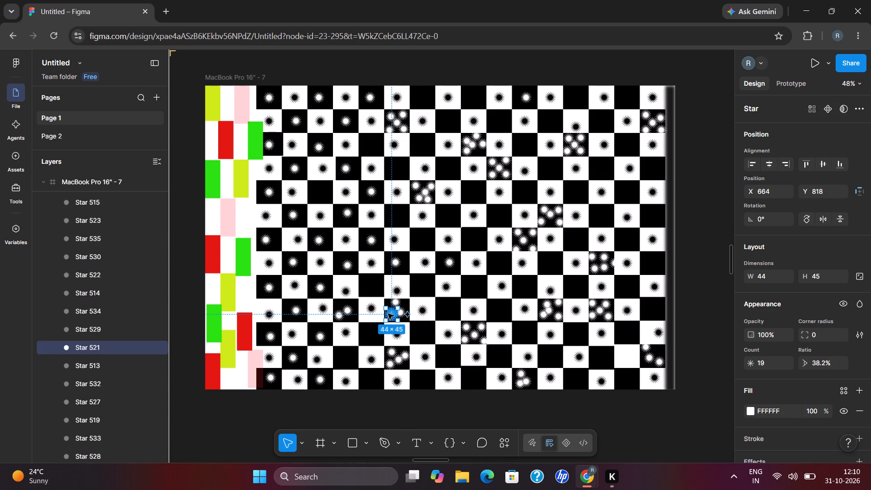
drag(451, 265, 403, 309)
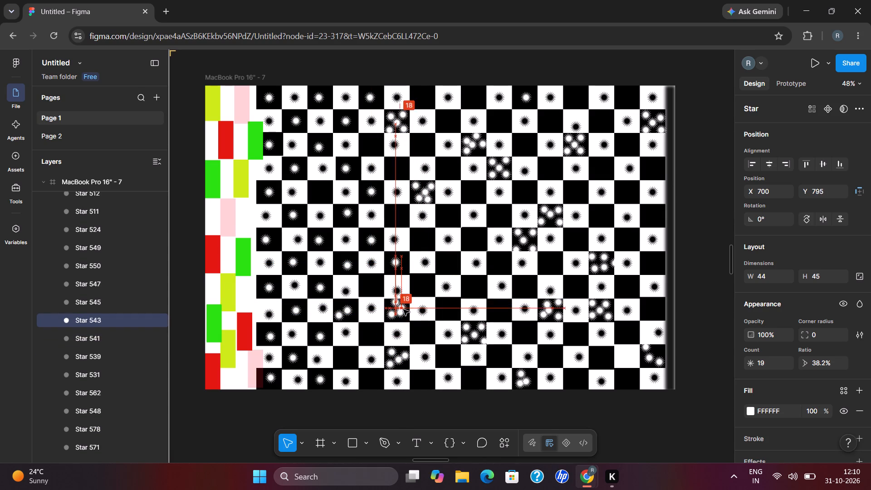
drag(403, 309, 408, 306)
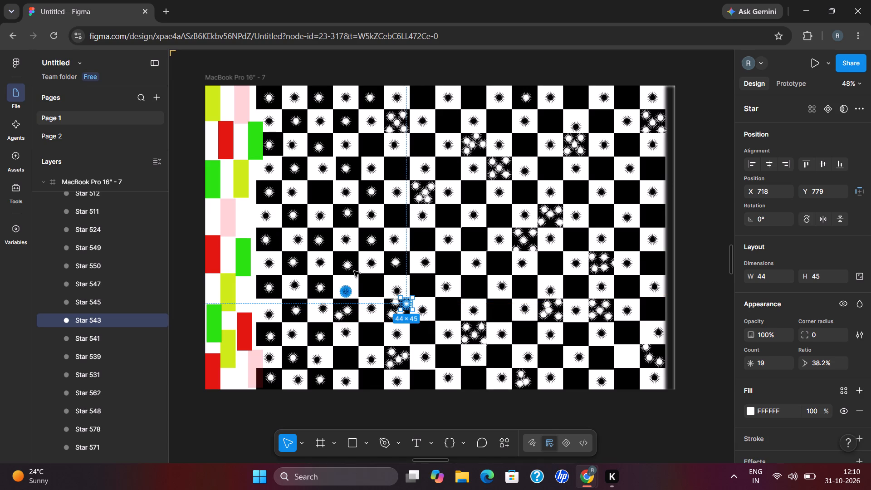
Add three white stars from nearby squares to the tenth-row, fourth-column black square, placing the upper two at about X 473 and 532, Y 777.
drag(351, 266, 341, 309)
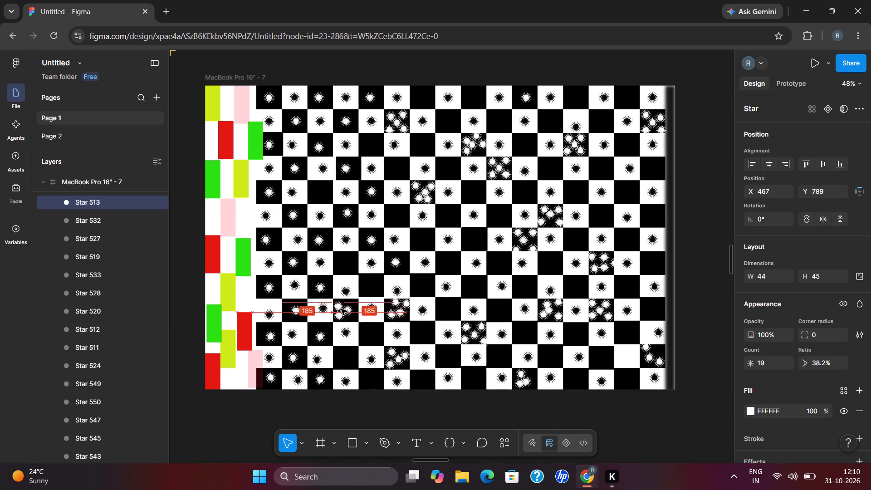
drag(341, 309, 343, 304)
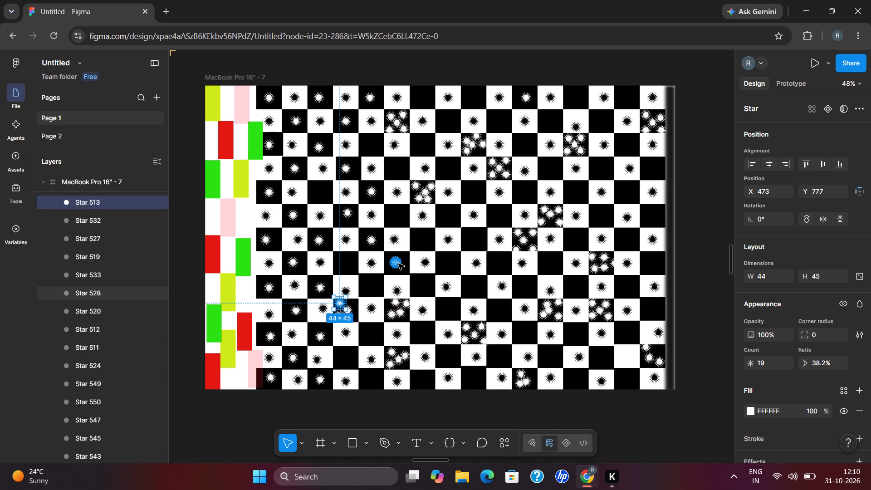
drag(396, 264, 356, 305)
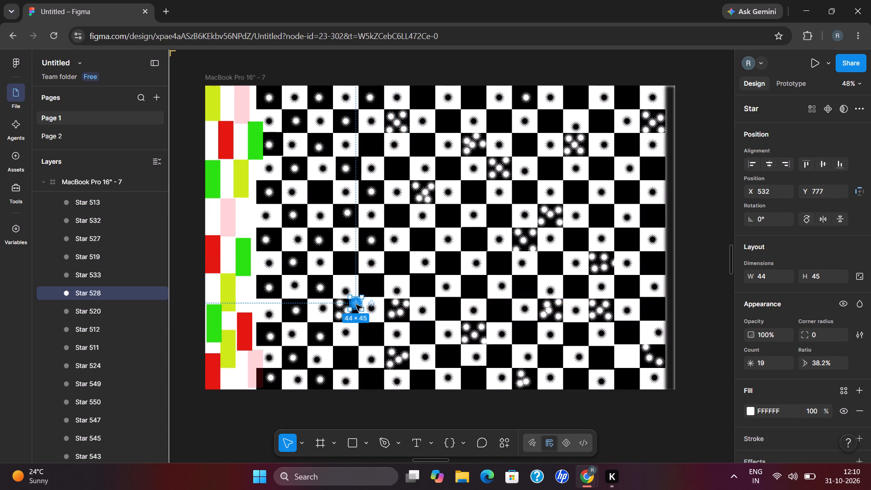
drag(318, 336, 345, 323)
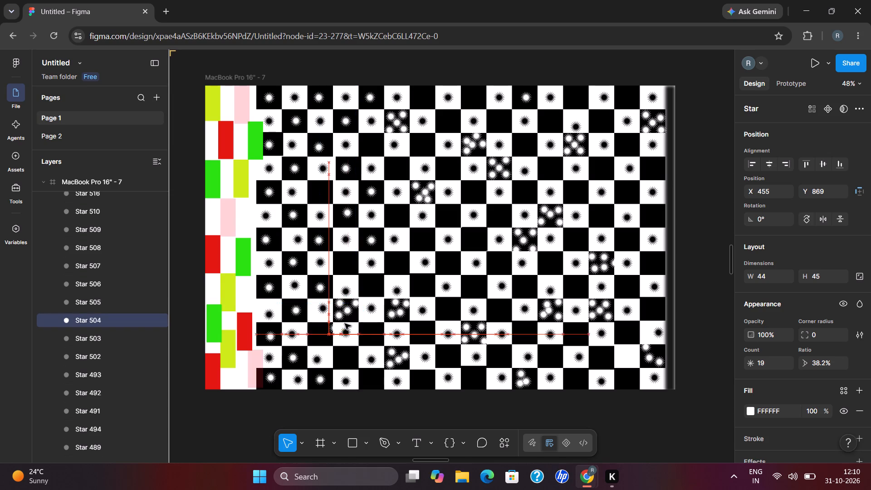
drag(345, 323, 352, 319)
Surround the star in the ninth-row, third-column black square with four white stars, at about X 373 to 429, Y 696 to 741.
drag(294, 312, 312, 282)
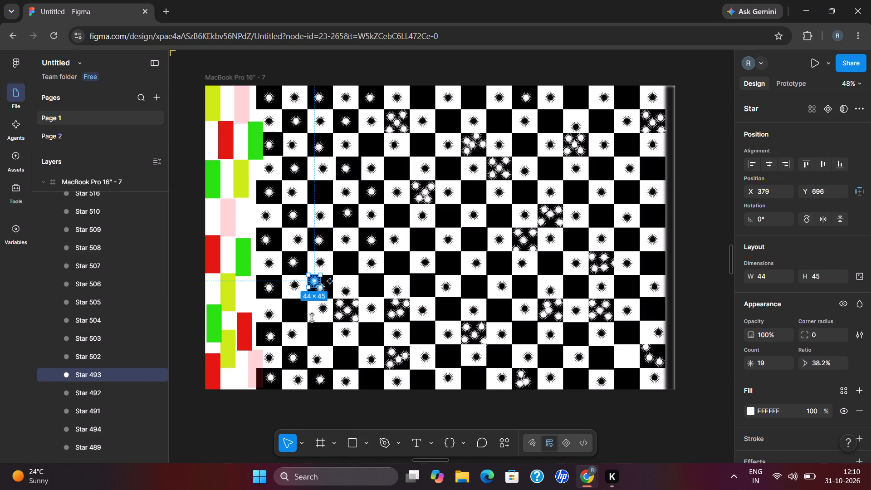
drag(321, 377, 328, 294)
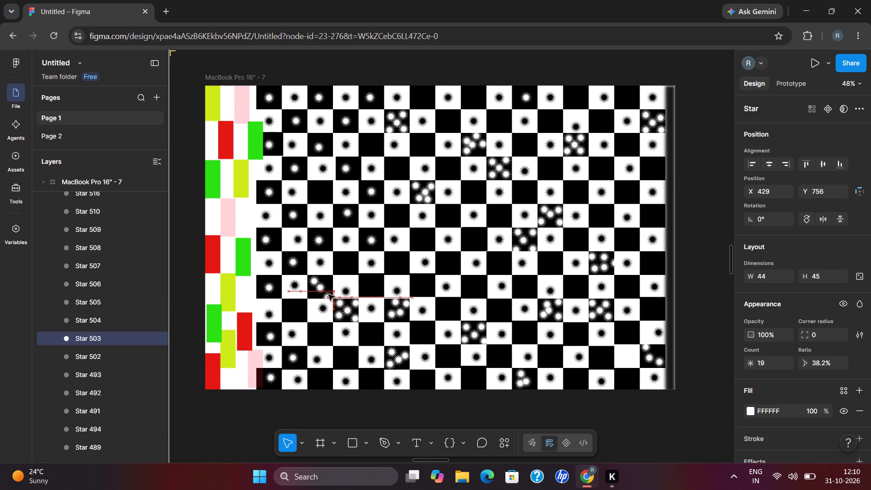
drag(328, 294, 328, 292)
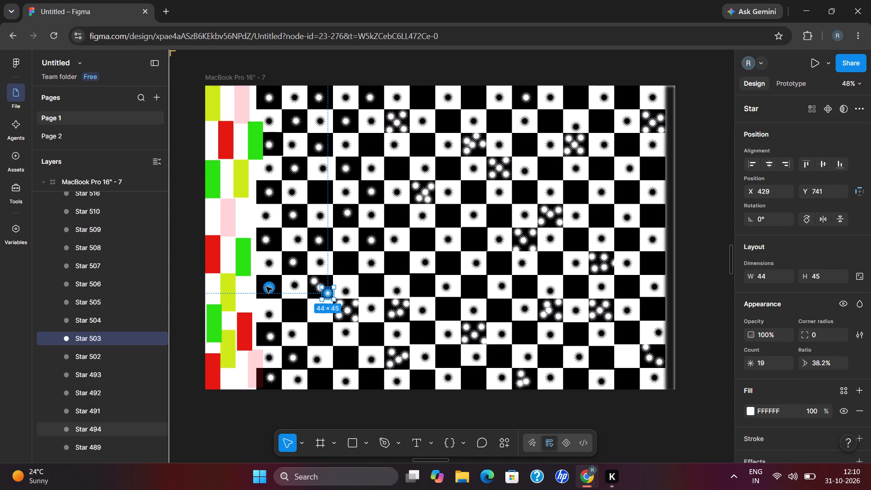
drag(266, 287, 324, 280)
drag(320, 240, 315, 290)
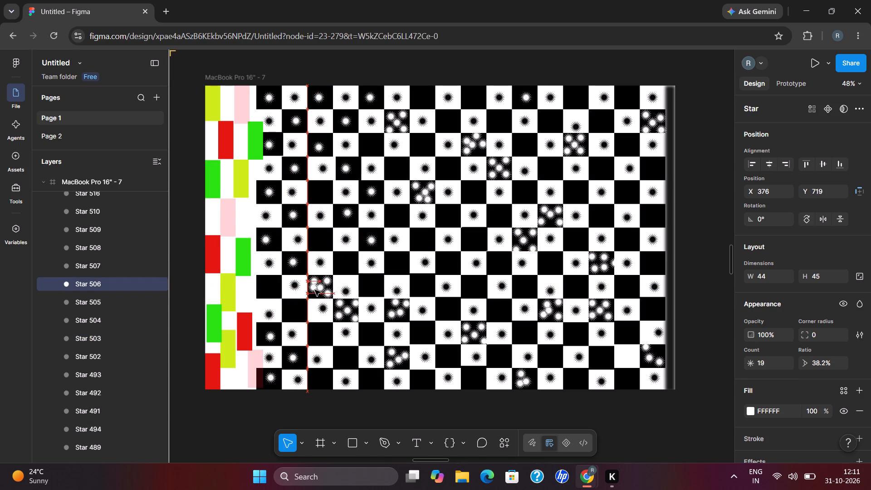
drag(315, 290, 313, 293)
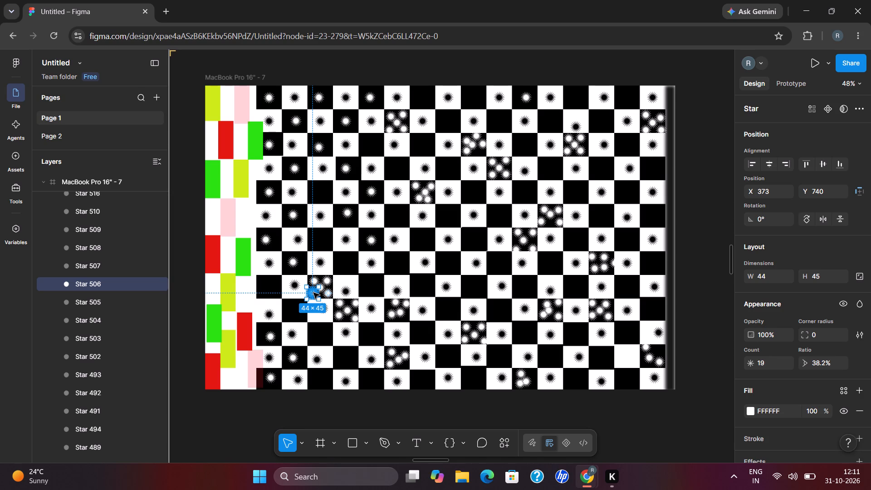
Surround the star in the fifth-row, fifth-column black square with four white stars, at about X 555 to 614, Y 334 to 396.
drag(370, 242, 361, 195)
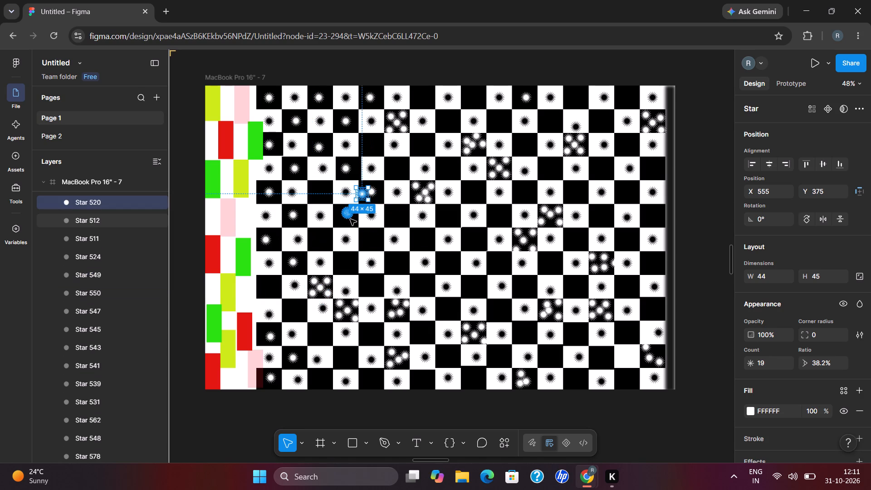
drag(351, 218, 381, 194)
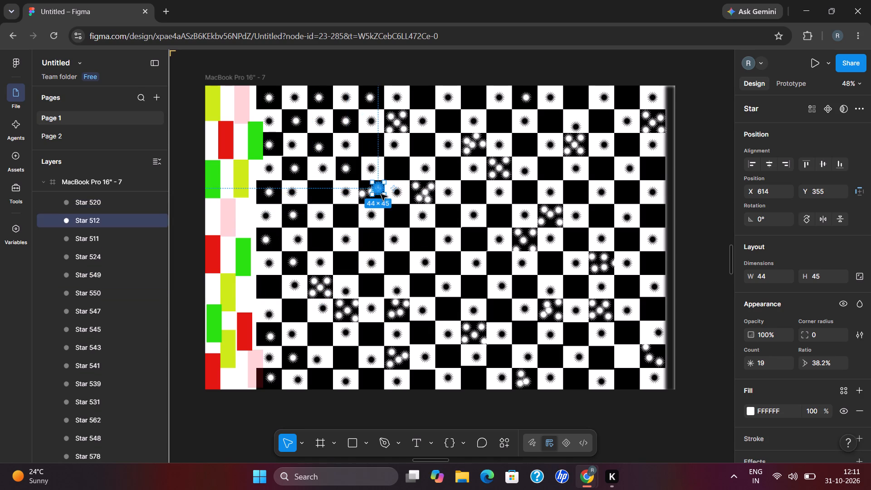
drag(348, 170, 366, 182)
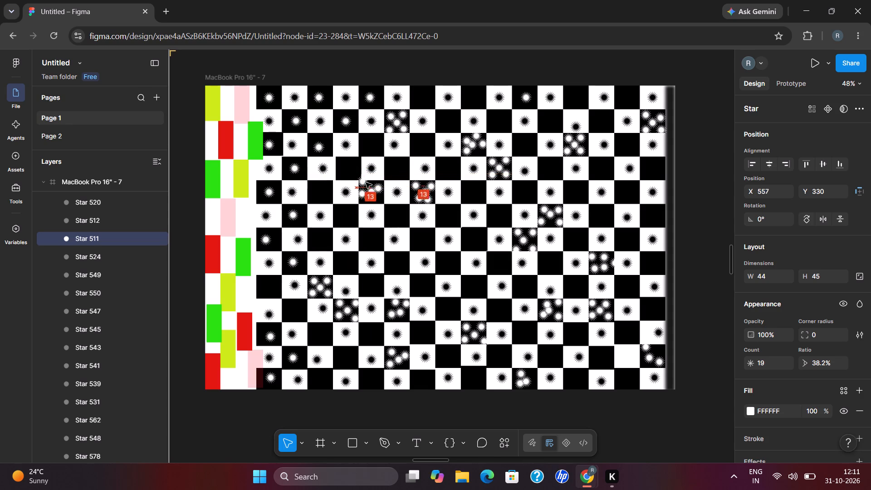
drag(366, 182, 367, 184)
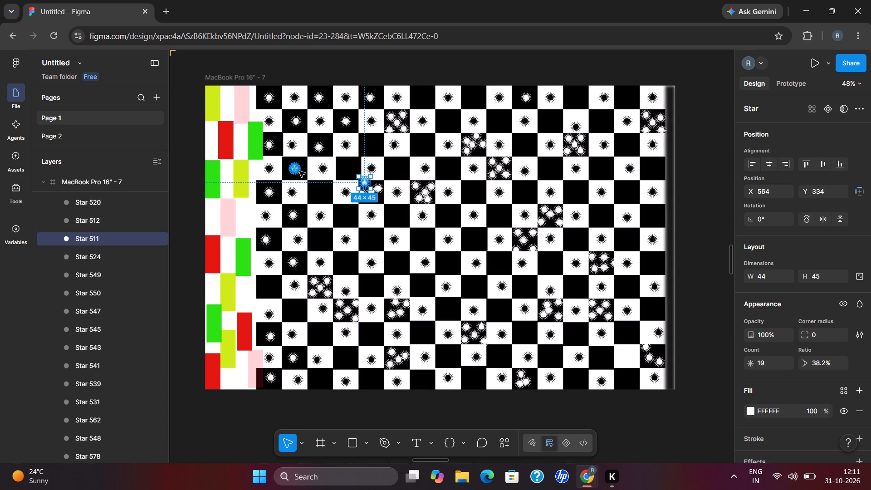
drag(298, 169, 381, 200)
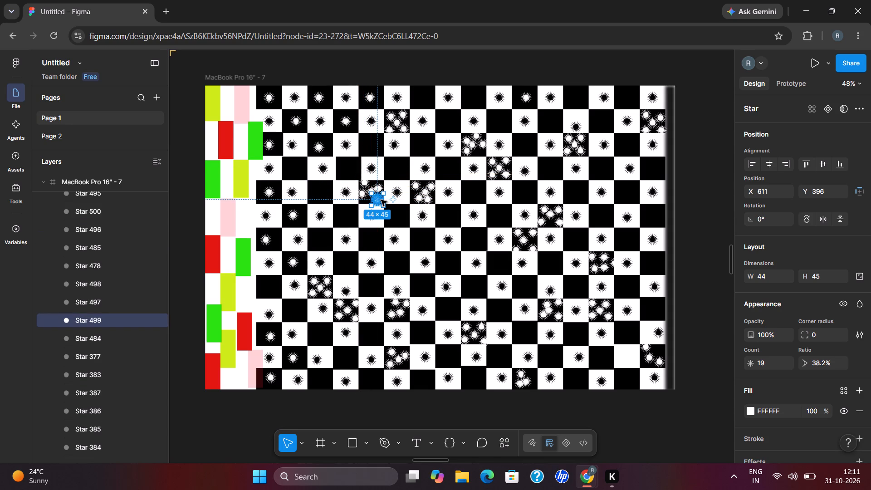
Surround the star in the fifth-row, first-column black square with four white stars, three at about X 175 to 245, Y 328 to 405.
drag(295, 215, 279, 200)
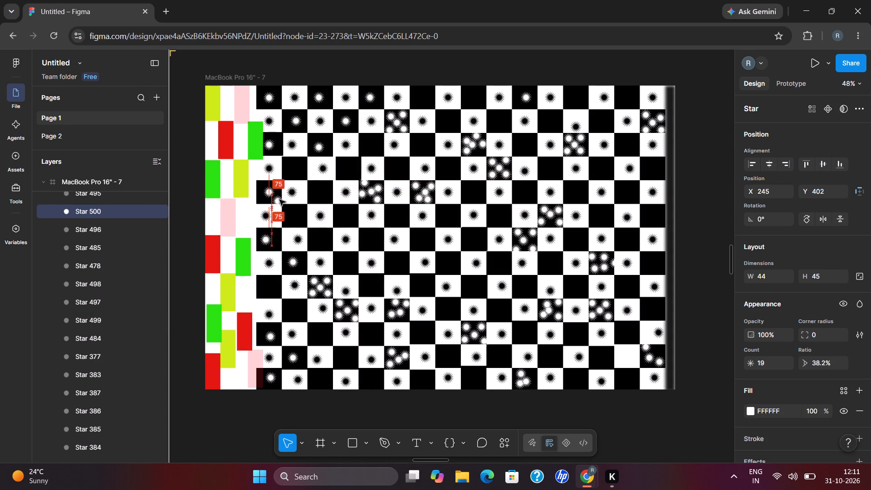
drag(279, 200, 279, 200)
drag(269, 239, 269, 222)
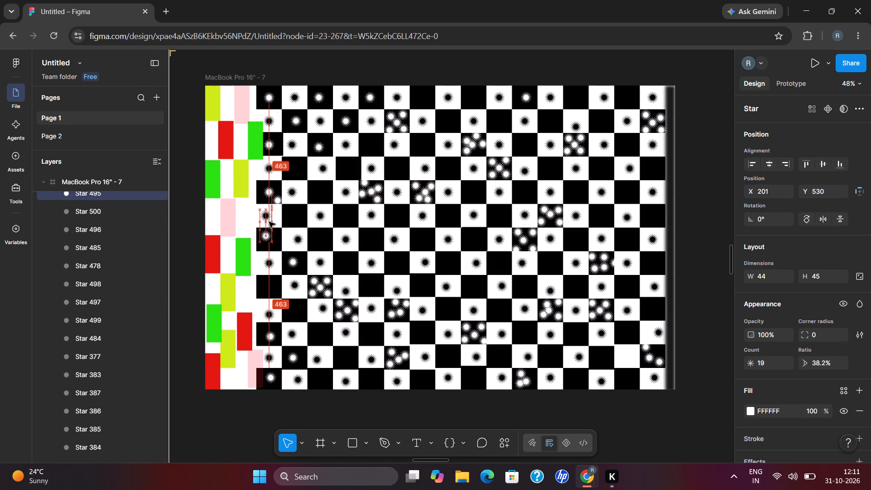
drag(269, 222, 263, 201)
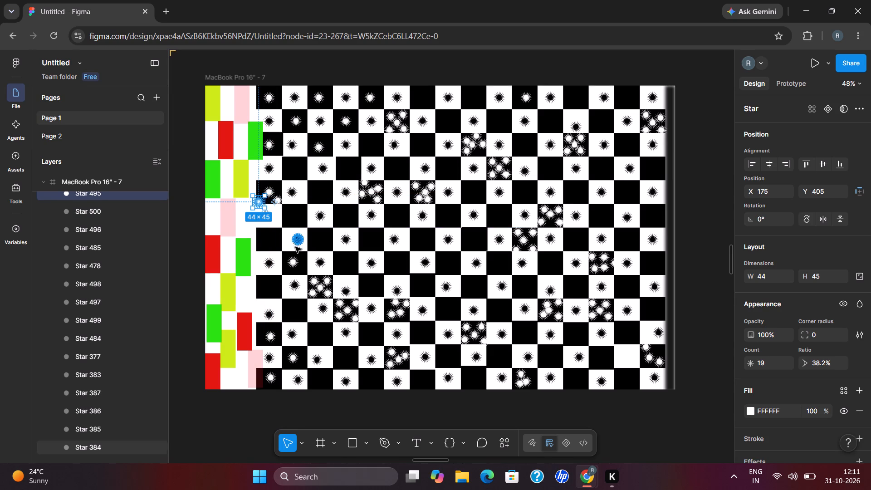
drag(295, 262, 262, 181)
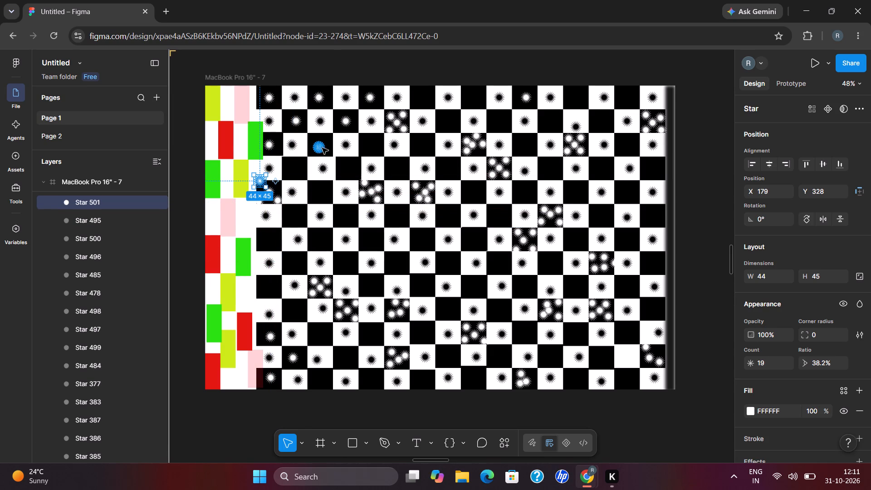
drag(319, 150, 280, 186)
Surround the star in the second-row, second-column black square with four white stars, three at about X 265 to 351, Y 66 to 141.
drag(269, 144, 288, 125)
drag(347, 117, 338, 119)
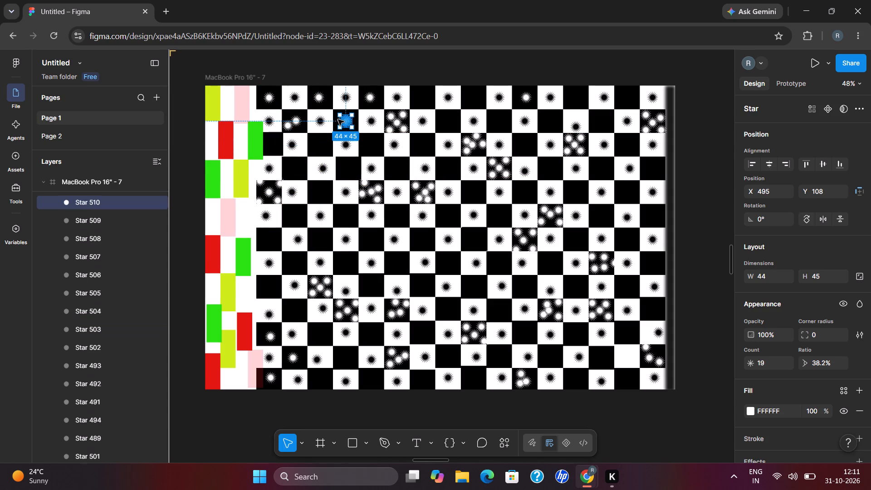
drag(338, 119, 306, 126)
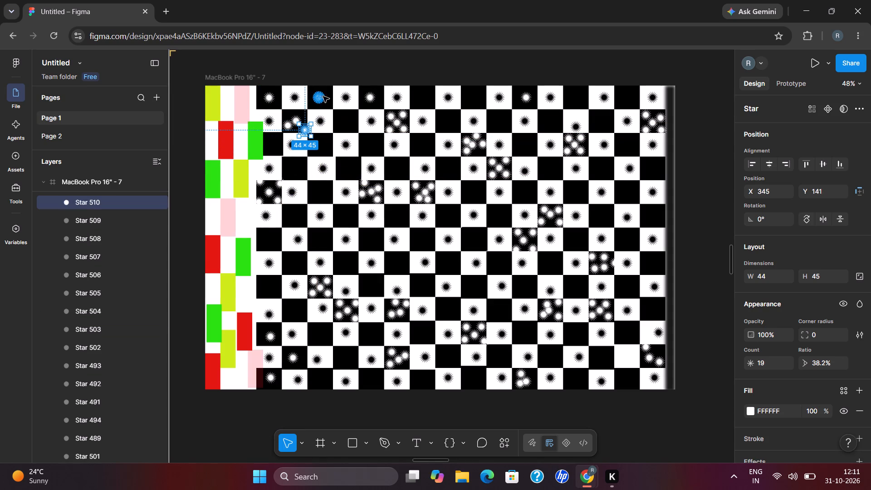
drag(320, 100, 308, 113)
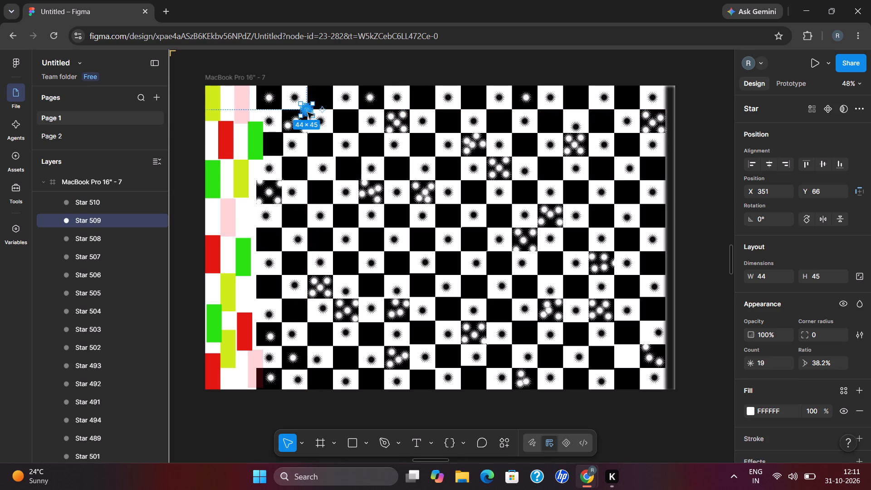
drag(266, 98, 276, 105)
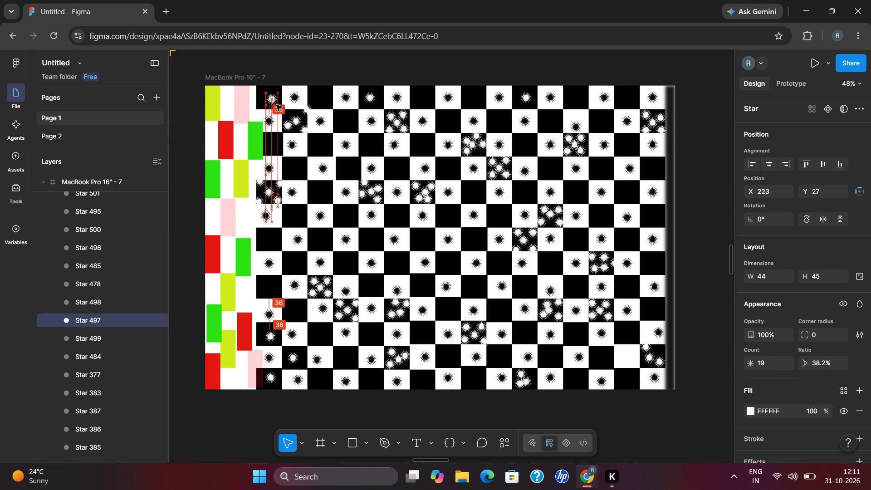
drag(276, 105, 281, 110)
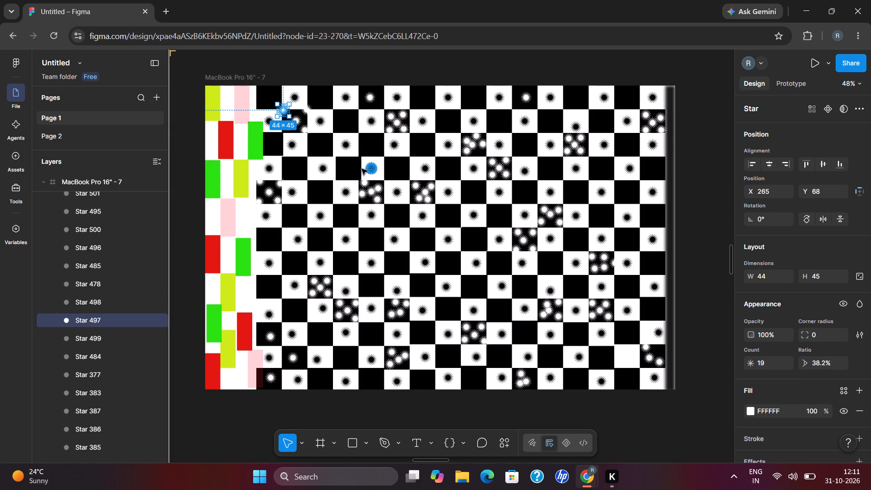
click(352, 167)
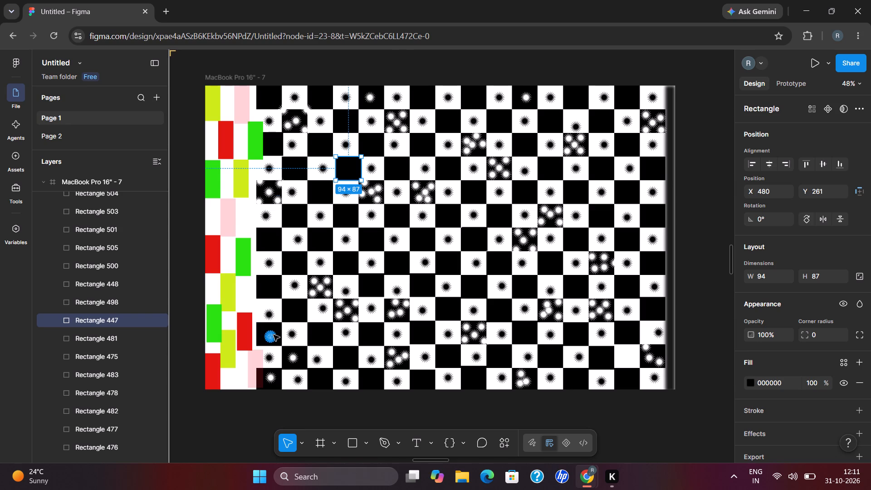
Surround the star in the twelfth-row, second-column black square with four white stars, at about X 265 to 345, Y 947 to 1009.
drag(274, 335, 305, 332)
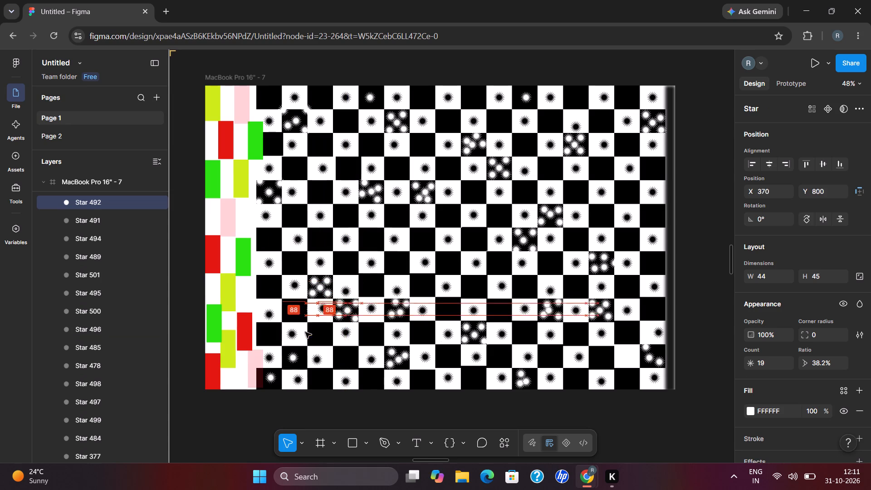
drag(305, 332, 305, 351)
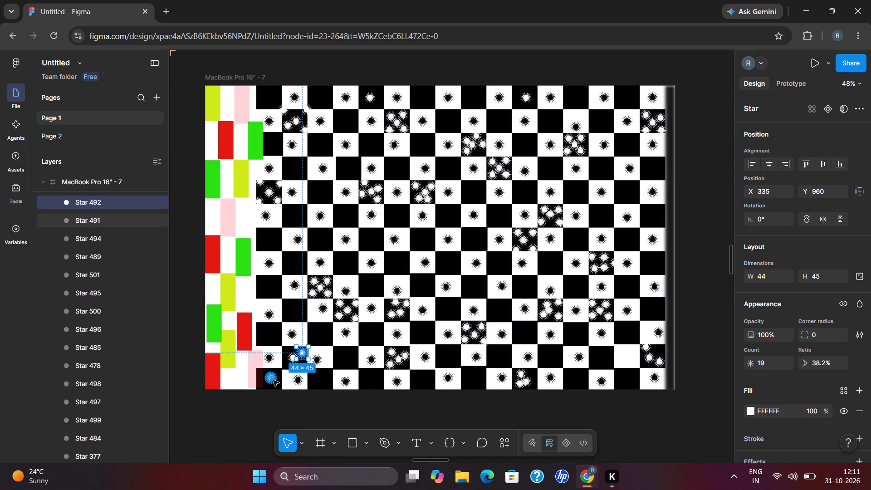
drag(273, 380, 287, 368)
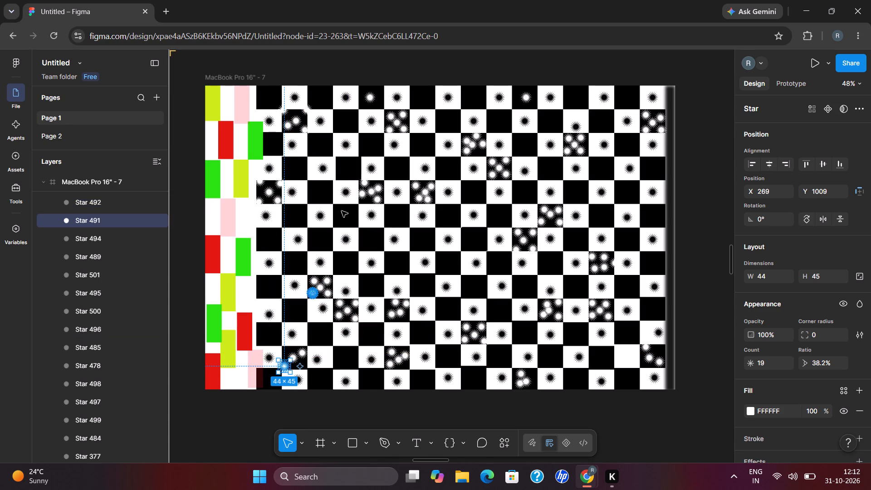
drag(372, 99, 298, 331)
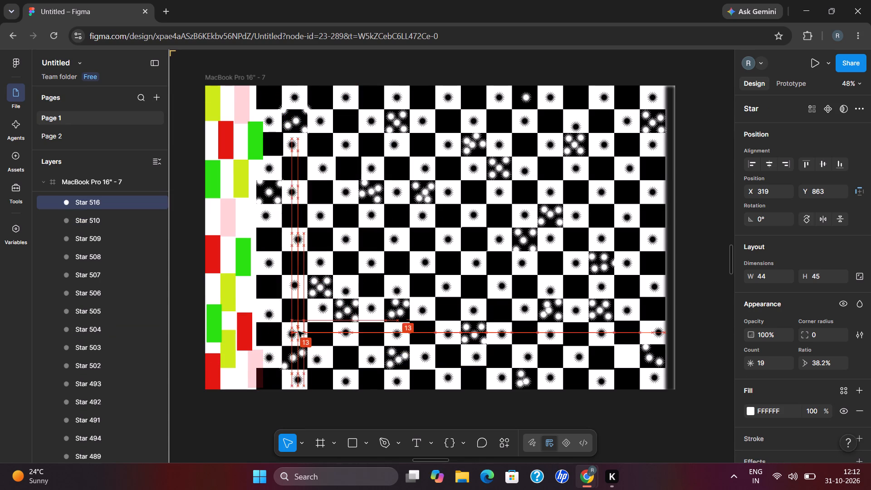
drag(298, 331, 284, 350)
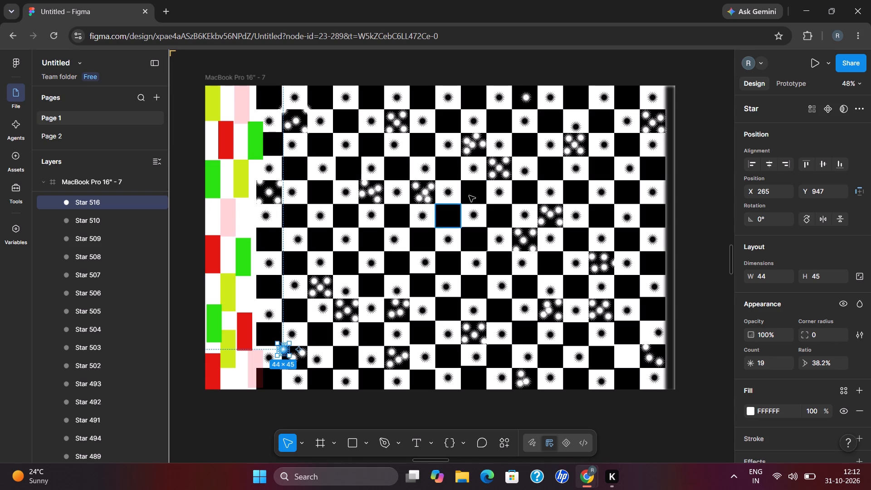
drag(527, 102, 352, 331)
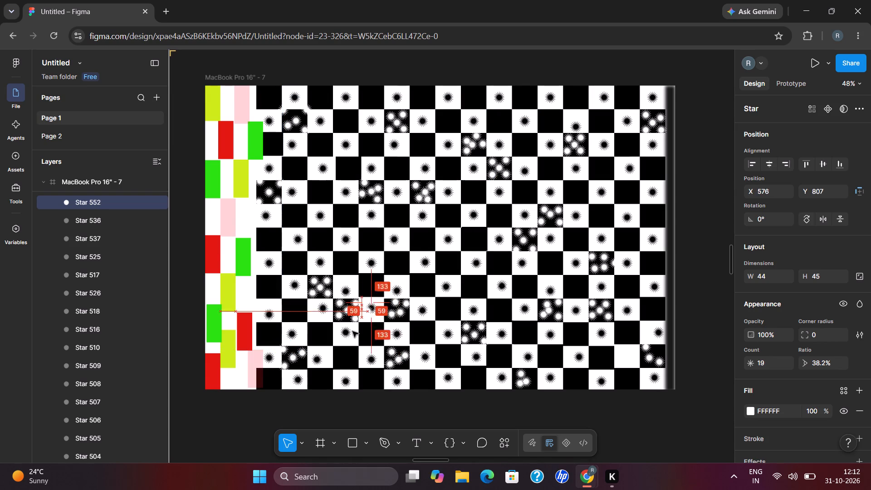
drag(352, 331, 302, 371)
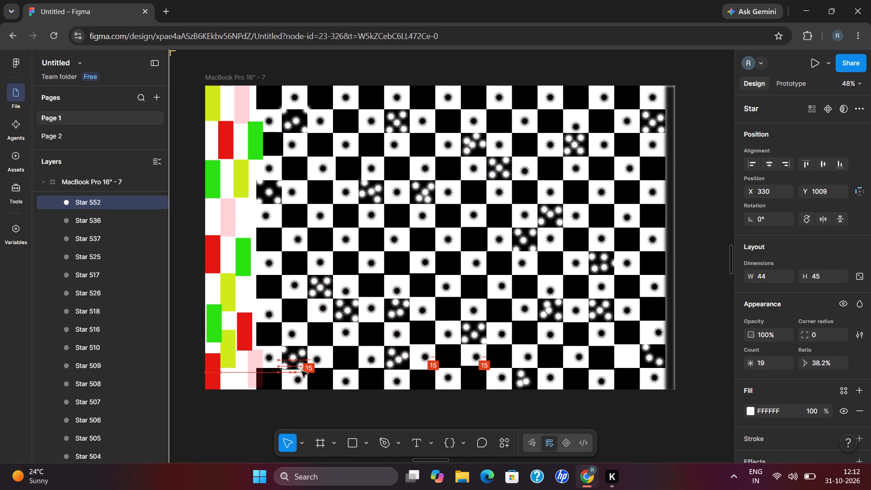
drag(302, 371, 306, 370)
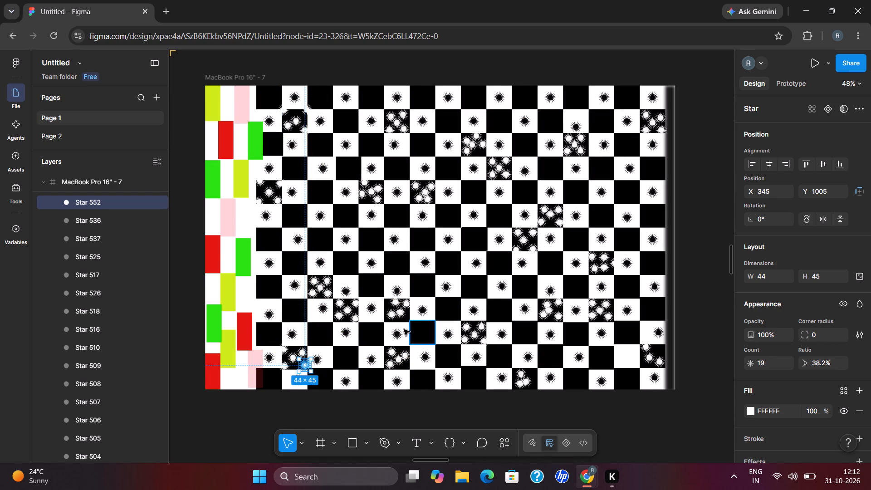
Add two neighbouring black stars to the seventh-row, second-column white square, at about X 291, Y 575 and X 279, Y 525.
drag(318, 262, 288, 249)
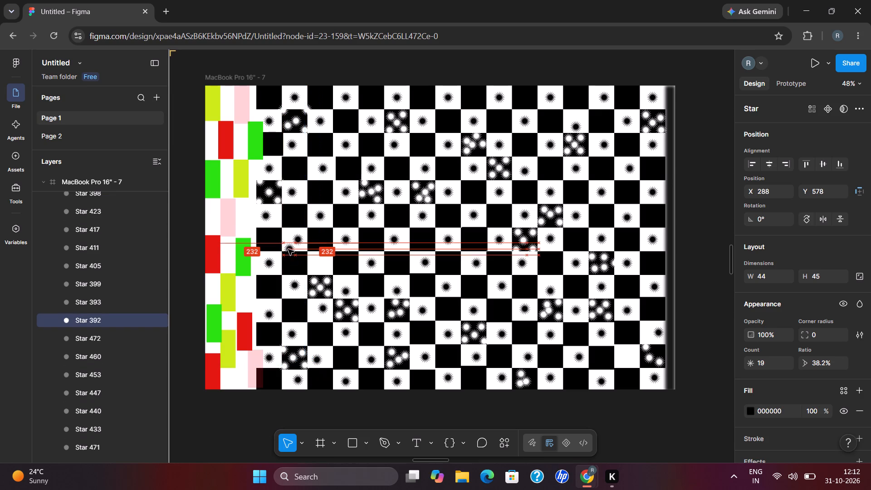
drag(288, 249, 289, 248)
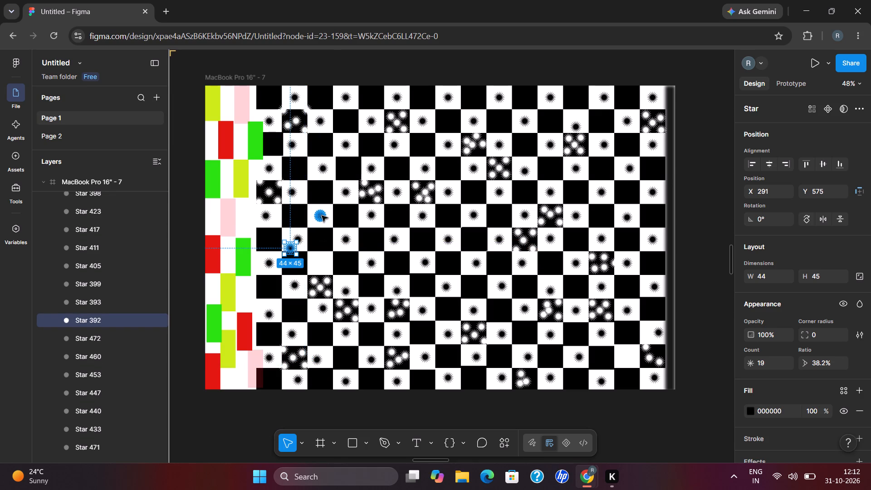
drag(322, 216, 288, 234)
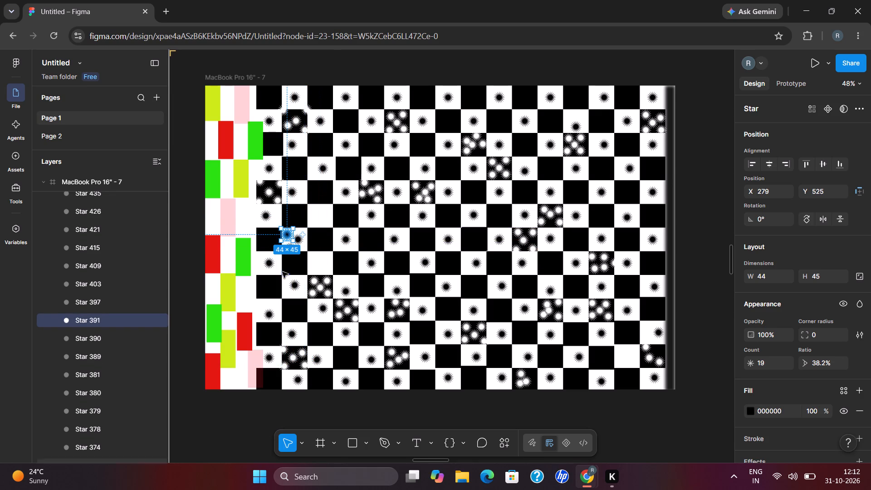
Gather three black stars in the eighth-row, third-column white square, two at about X 435, Y 601 and X 384, Y 610.
drag(293, 285, 317, 267)
drag(346, 240, 330, 257)
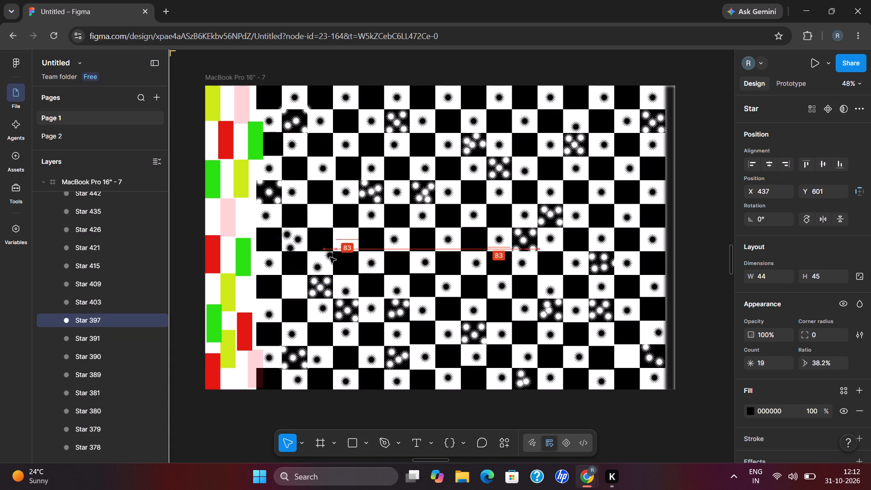
drag(330, 257, 329, 255)
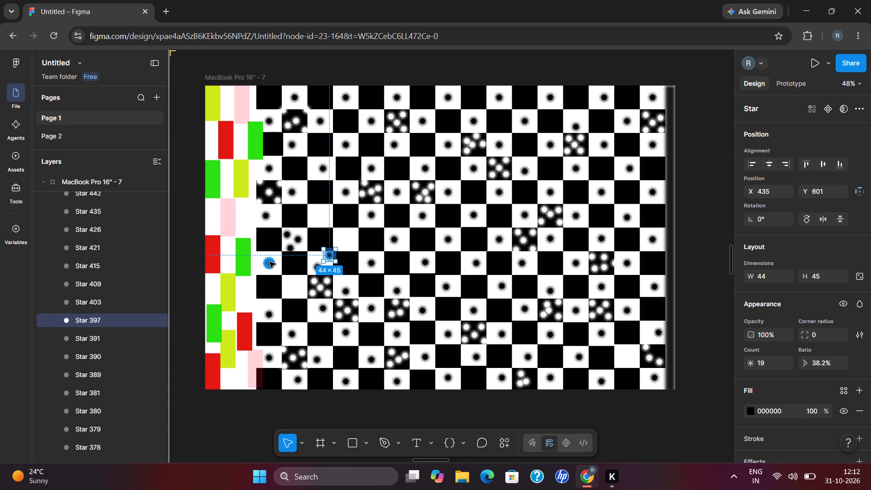
drag(269, 262, 316, 257)
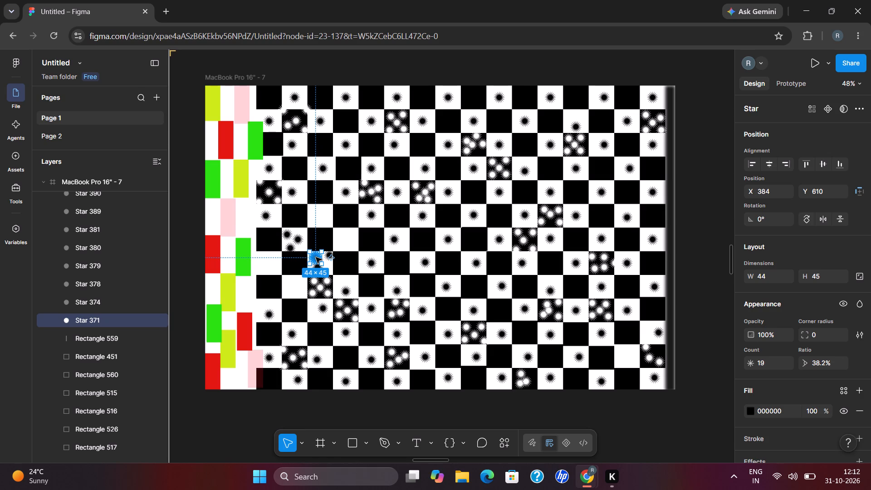
click(316, 257)
Place two black stars side by side in the ninth-row, second-column white square, at about X 287 and X 335.
drag(271, 316, 292, 294)
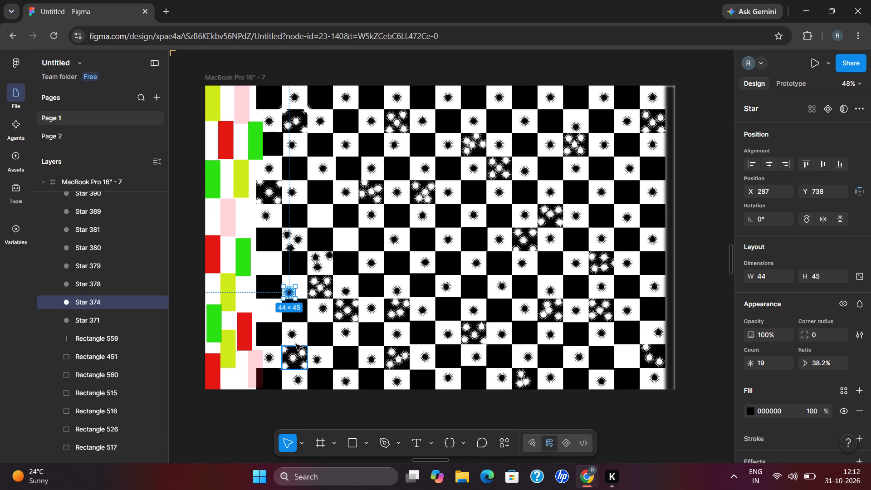
drag(294, 338, 304, 295)
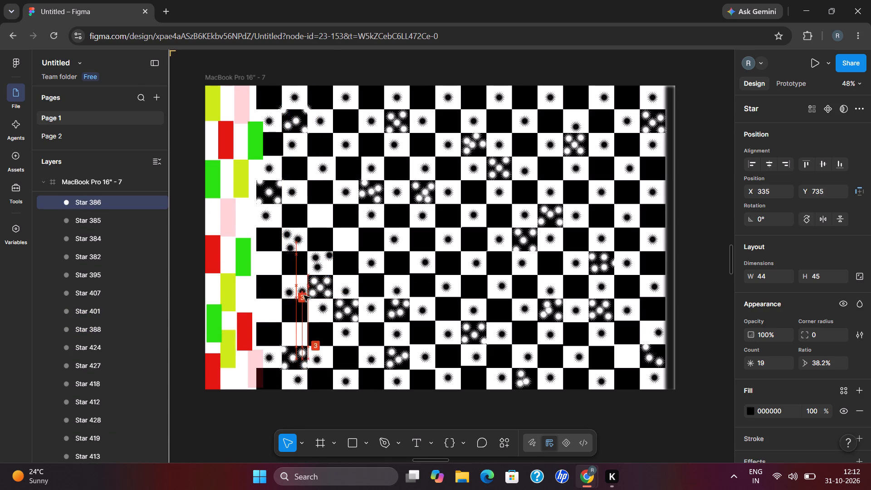
drag(304, 295, 303, 296)
Move the black star from the twelfth-row, first-column square into the eighth-row, third-column white square, at about X 428, Y 647.
double_click(264, 363)
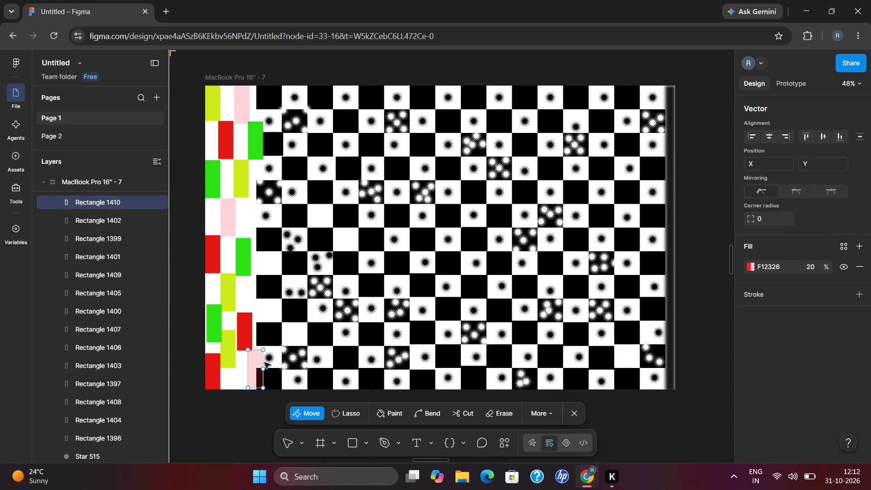
click(270, 359)
double_click(270, 359)
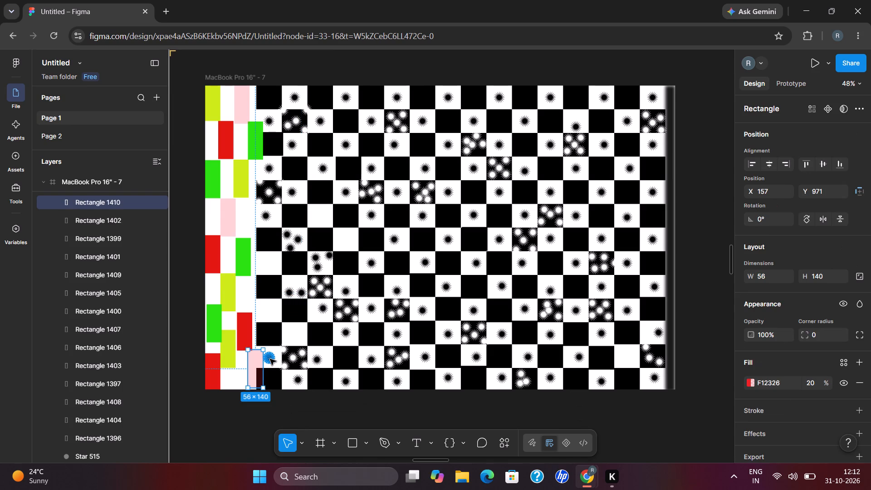
drag(270, 359, 329, 272)
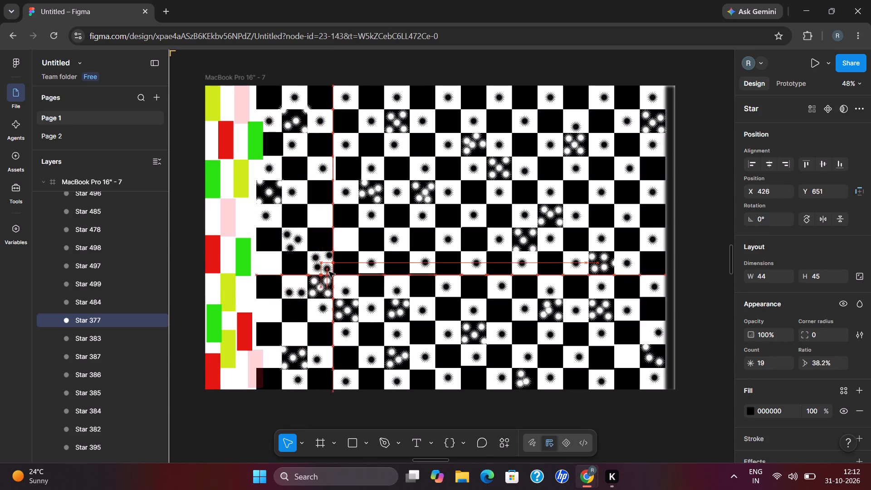
drag(329, 272, 328, 269)
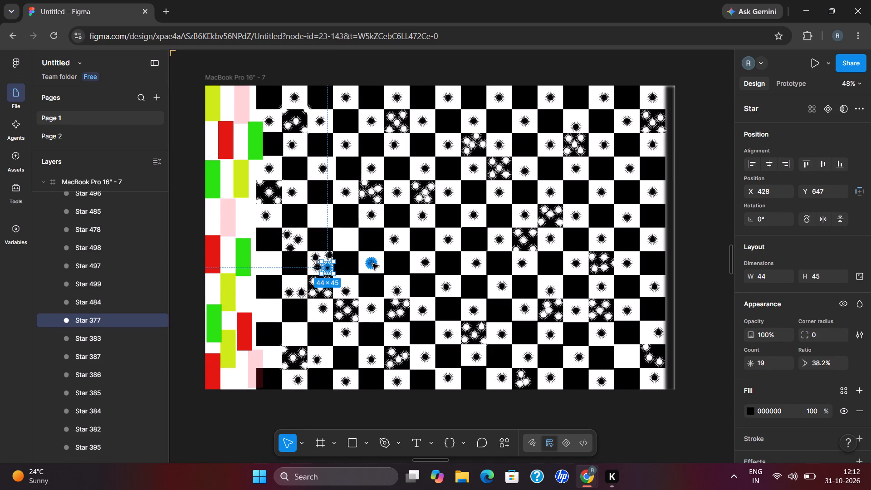
Cluster three more black stars around the star in the seventh-row, sixth-column white square, at about X 664 to 706, Y 525 to 570.
drag(372, 264, 393, 247)
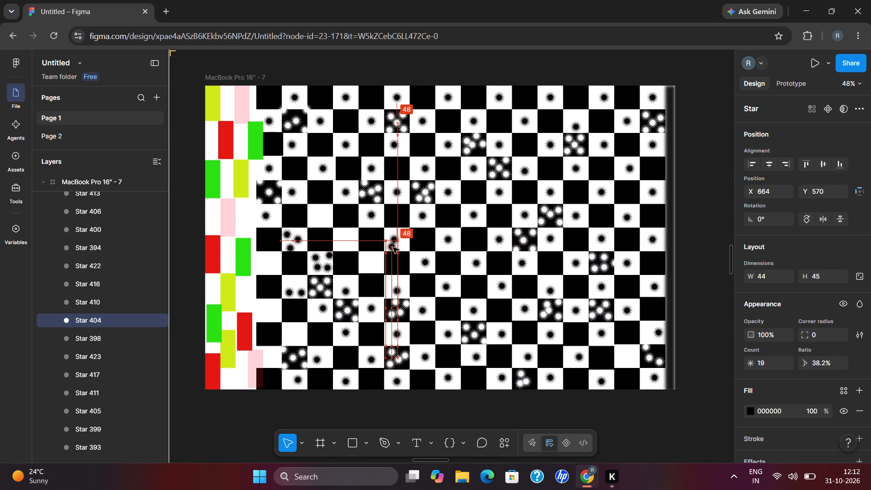
drag(393, 247, 393, 247)
drag(425, 218, 406, 235)
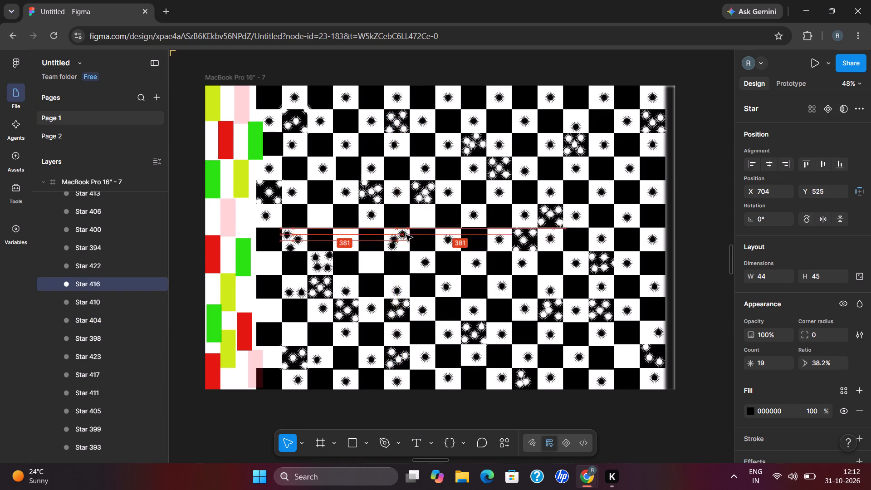
drag(406, 235, 402, 237)
drag(373, 220, 377, 222)
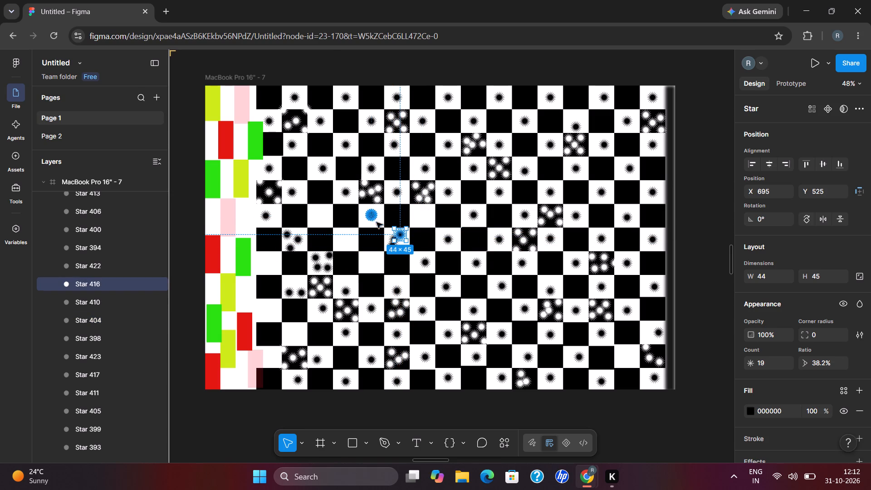
drag(377, 222, 405, 248)
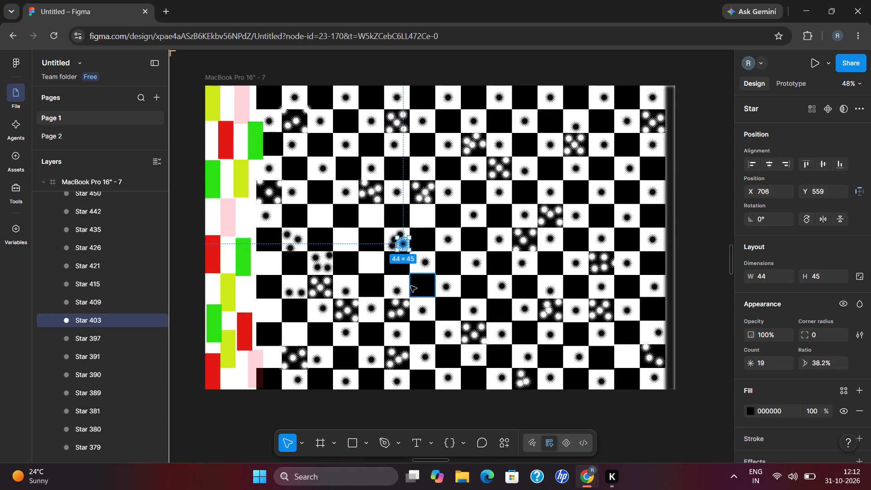
Surround the star in the tenth-row, seventh-column white square with four black stars, three at about X 749 to 806, Y 769 to 822.
drag(400, 291, 416, 303)
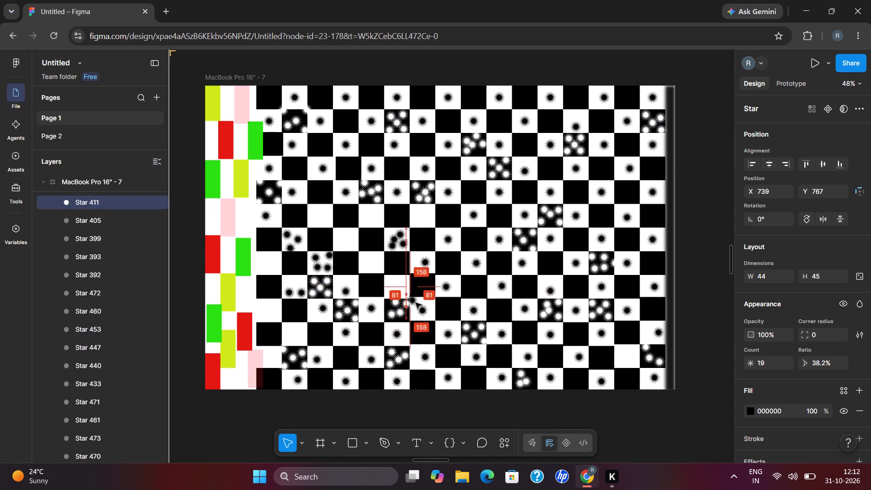
drag(416, 303, 417, 303)
drag(448, 289, 432, 303)
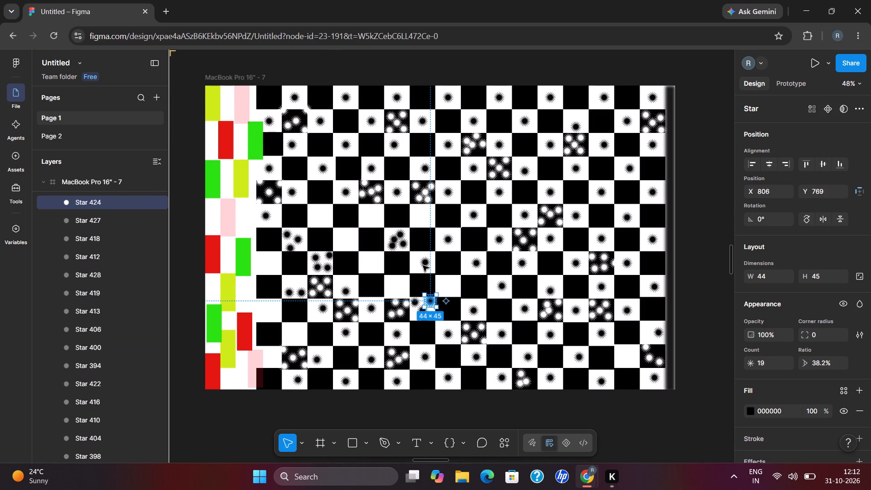
drag(422, 260, 414, 319)
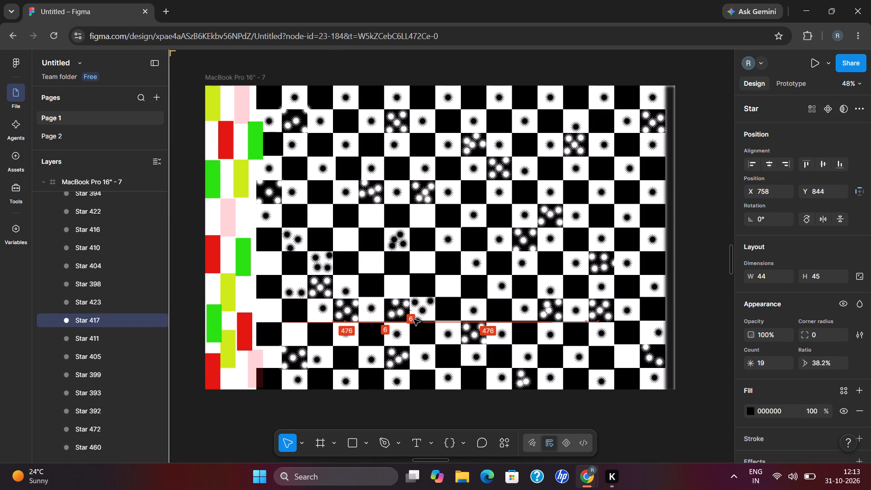
drag(414, 319, 411, 314)
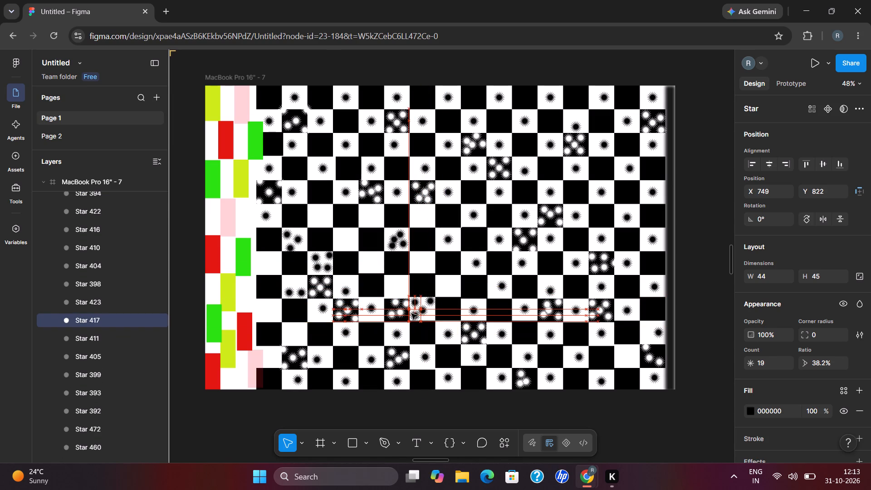
drag(411, 314, 411, 315)
drag(447, 336, 425, 317)
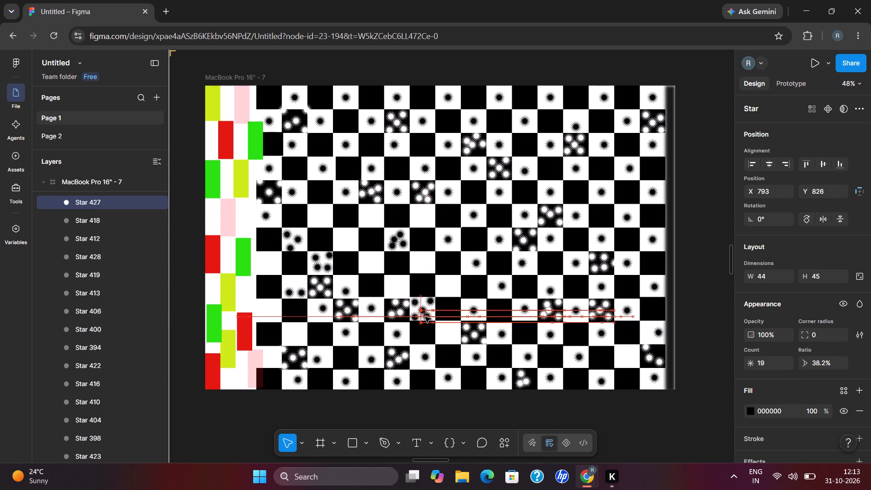
drag(425, 317, 427, 316)
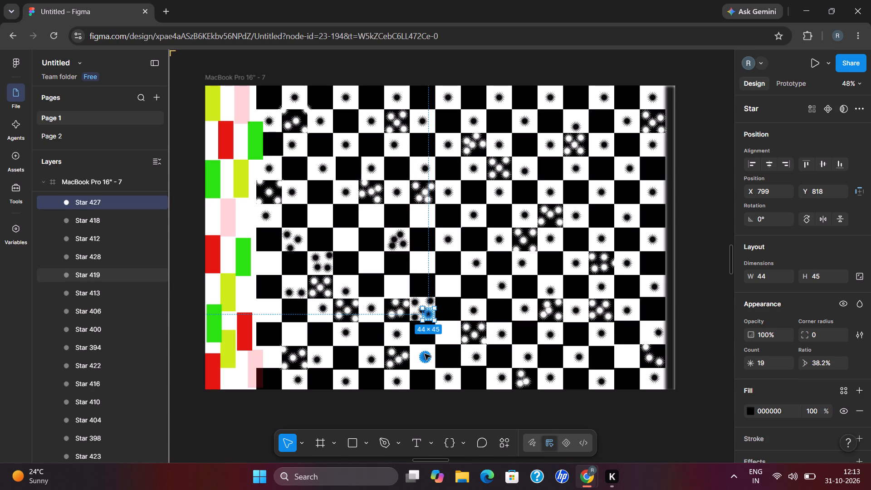
Cluster three more black stars around the star in the bottom-row, eighth-column white square, two at about X 846, Y 1038 and X 893, Y 1083.
drag(425, 354, 441, 371)
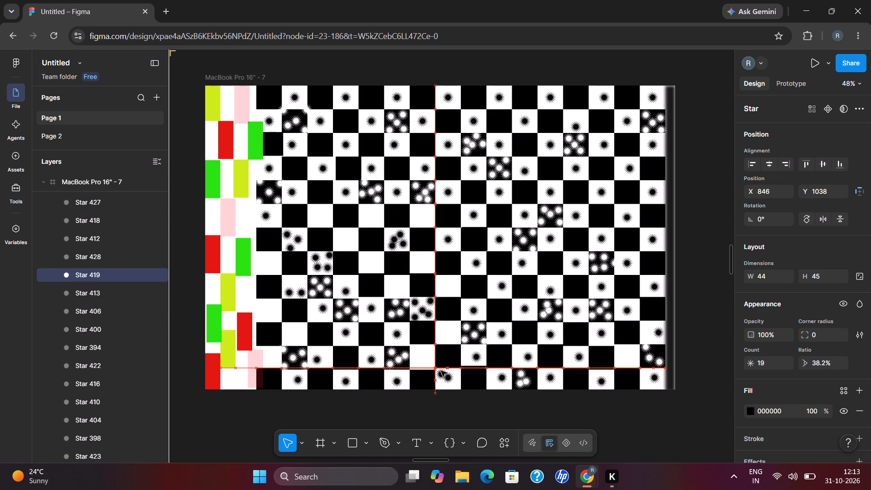
drag(441, 371, 442, 371)
drag(401, 383, 434, 384)
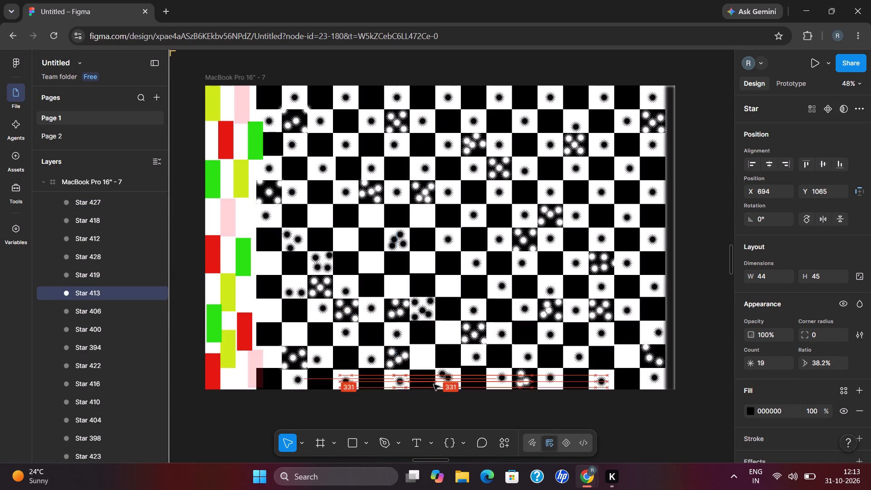
drag(434, 384, 444, 386)
drag(476, 358, 454, 388)
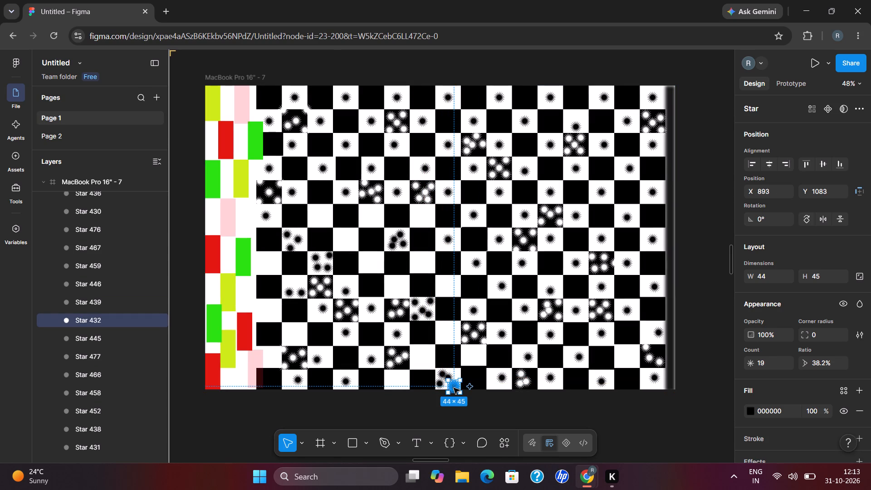
Cluster three more black stars around the star in the twelfth-row, eleventh-column white square.
drag(498, 376, 524, 350)
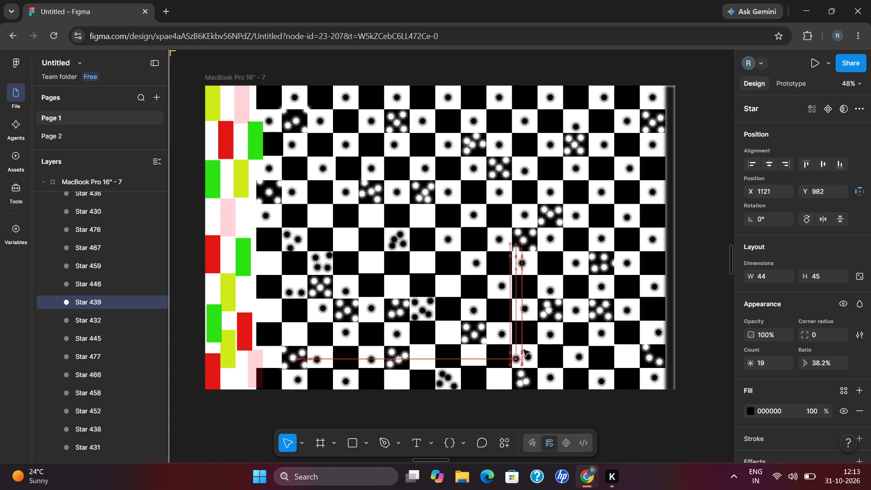
drag(524, 350, 518, 348)
drag(504, 341, 523, 365)
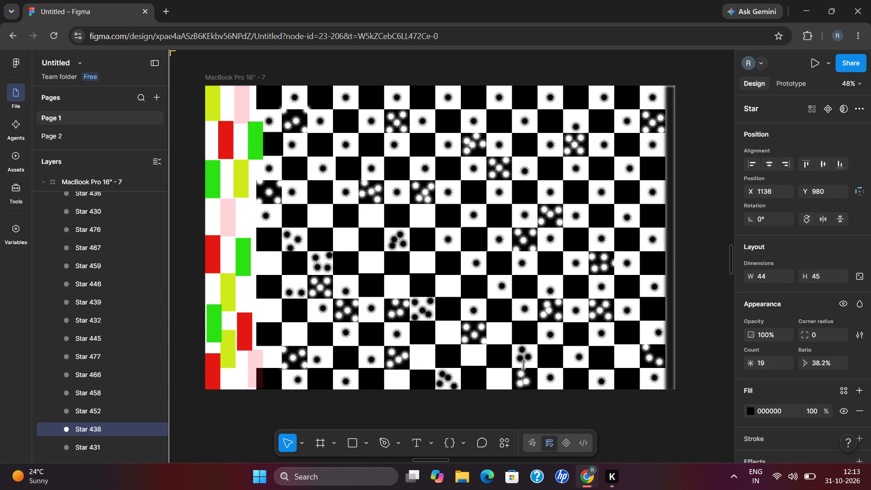
drag(519, 309, 531, 351)
Move two neighbouring black stars into the ninth-row, tenth-column white square, on the left side of its existing star.
drag(472, 311, 498, 293)
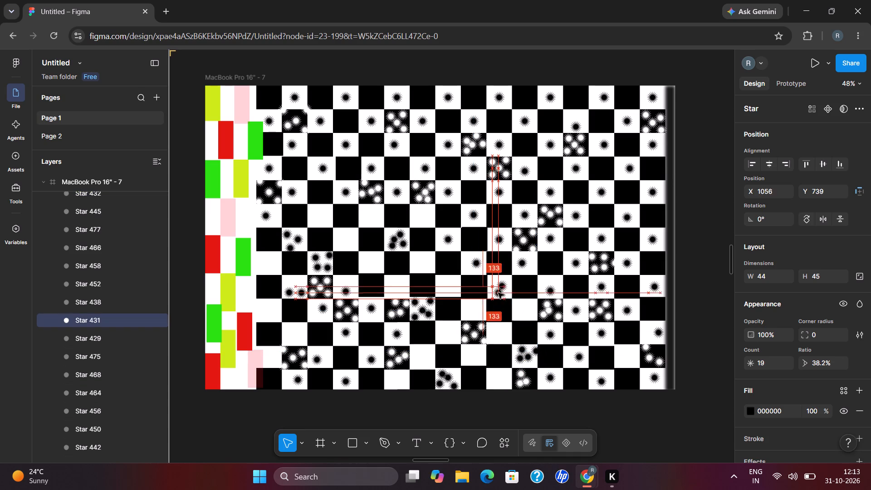
drag(498, 293, 495, 294)
drag(525, 265, 496, 281)
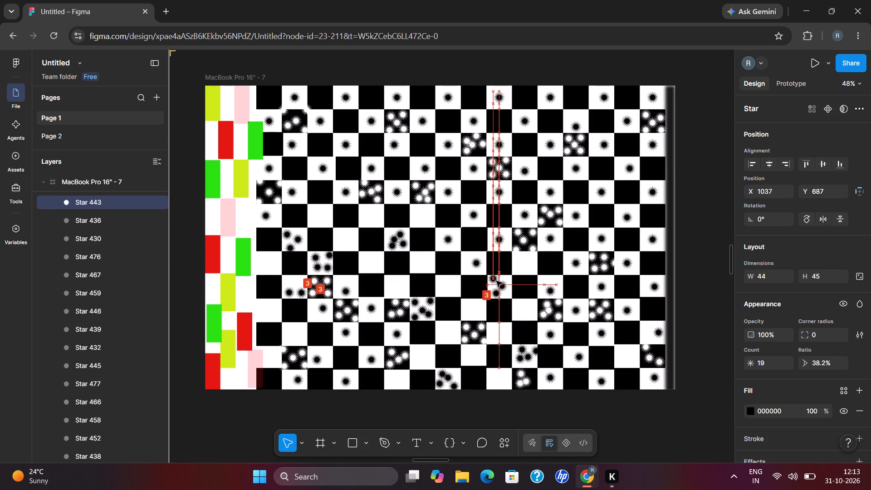
drag(496, 281, 497, 281)
Surround the star in the seventh-row, eighth-column white square with four black stars, at about X 842 to 901, Y 514 to 569.
drag(475, 266, 454, 247)
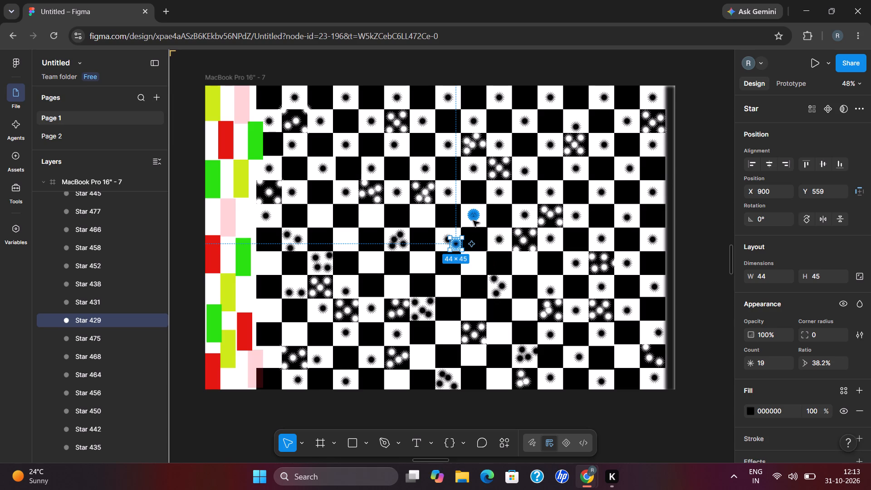
drag(473, 220, 440, 235)
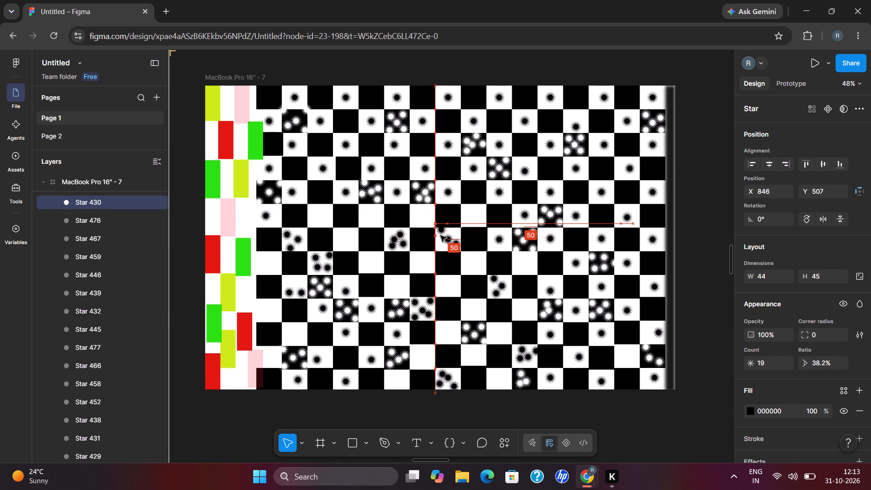
drag(440, 235, 440, 237)
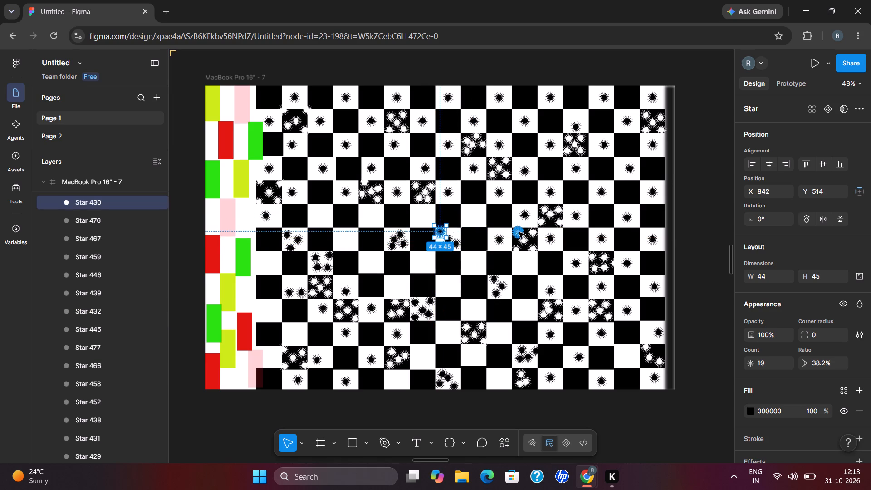
drag(501, 236, 463, 227)
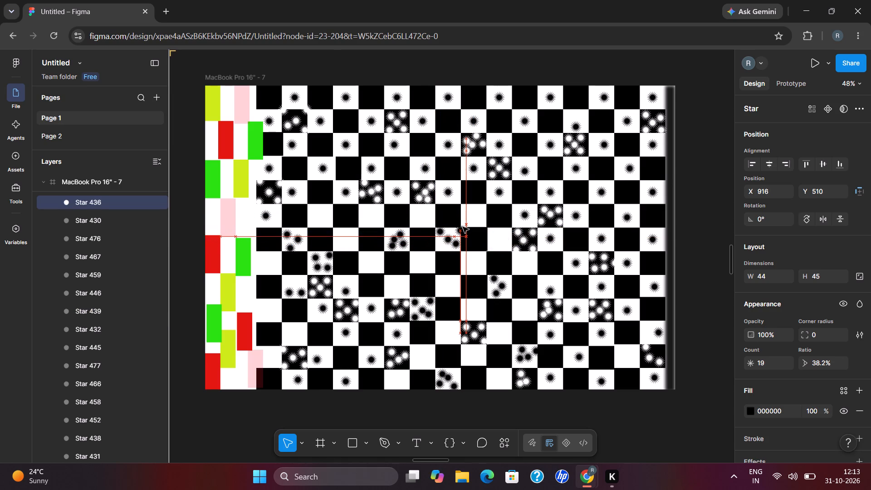
drag(463, 227, 459, 229)
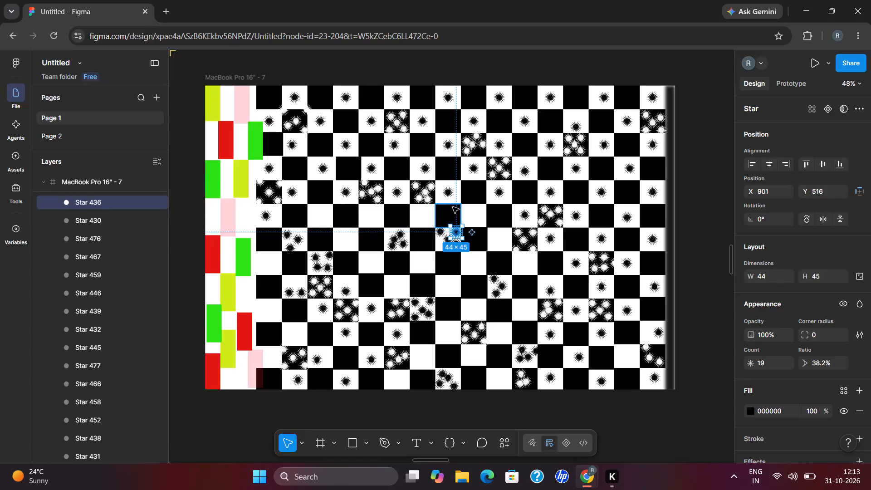
drag(450, 195, 441, 248)
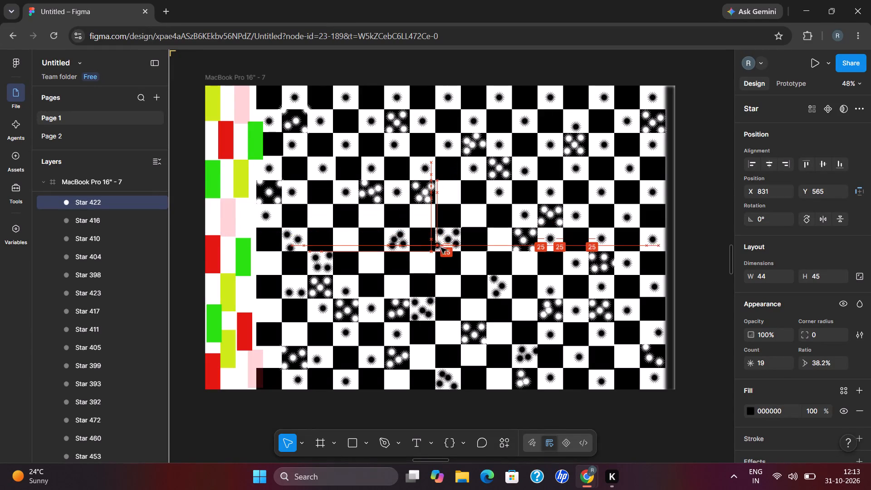
drag(441, 248, 443, 249)
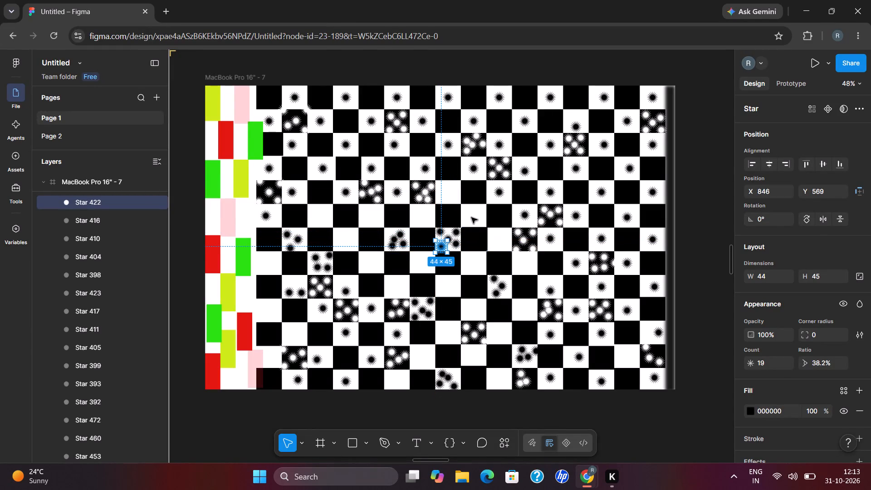
click(469, 217)
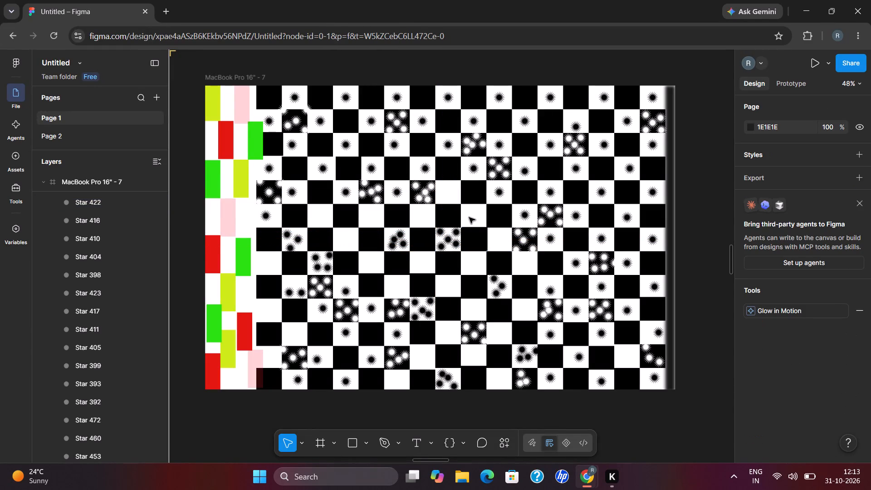
Surround the star in the fifth-row, tenth-column white square with four black stars, at about X 1026 to 1090, Y 342 to 401.
drag(473, 166, 480, 181)
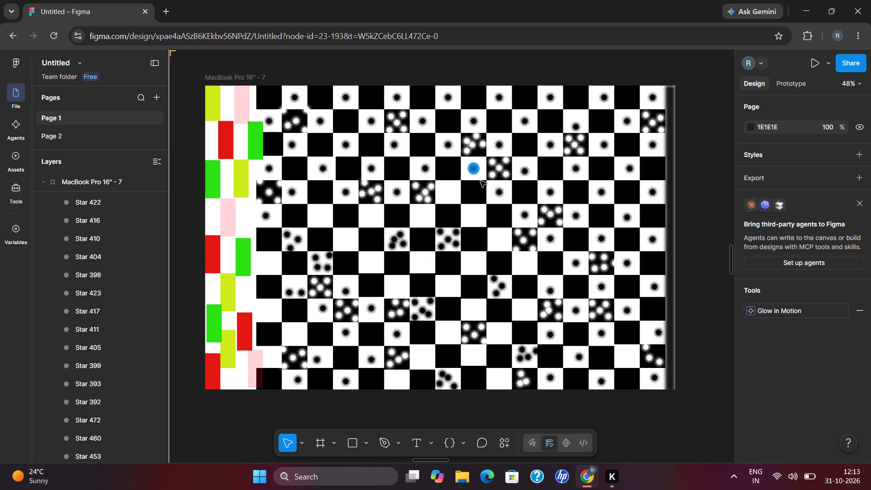
drag(480, 181, 492, 197)
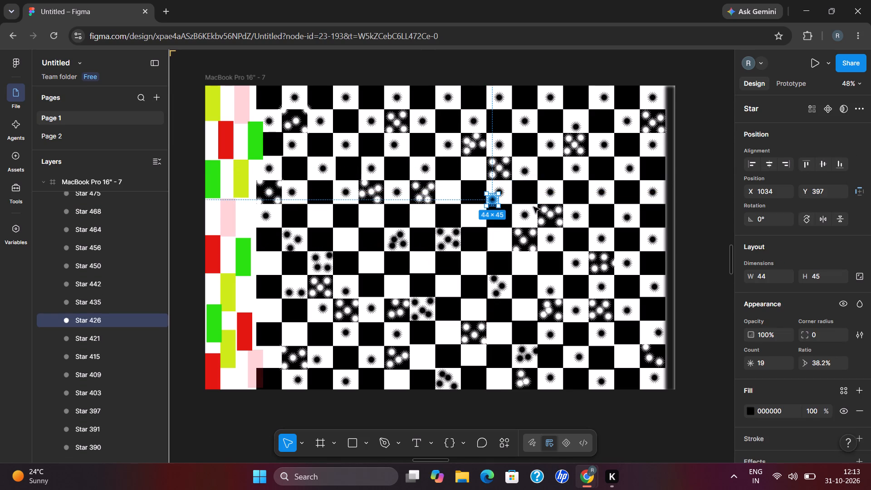
drag(529, 212, 512, 198)
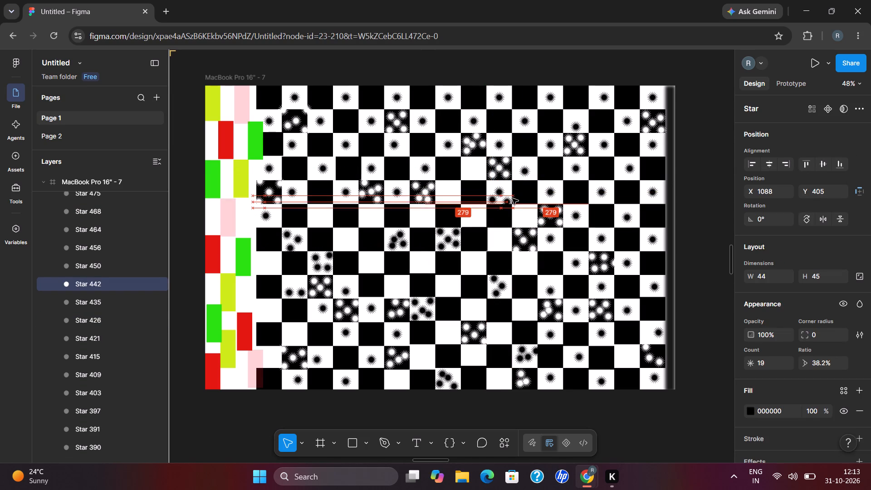
drag(512, 198, 513, 198)
drag(526, 172, 512, 185)
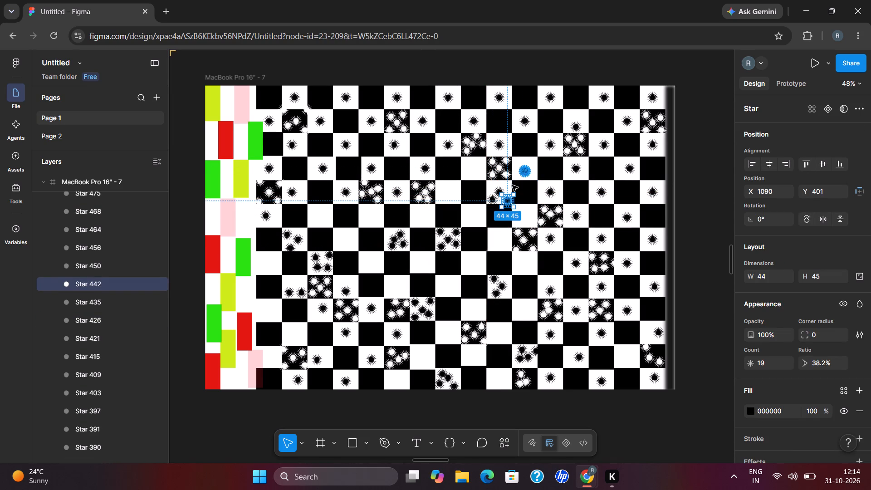
drag(512, 185, 509, 186)
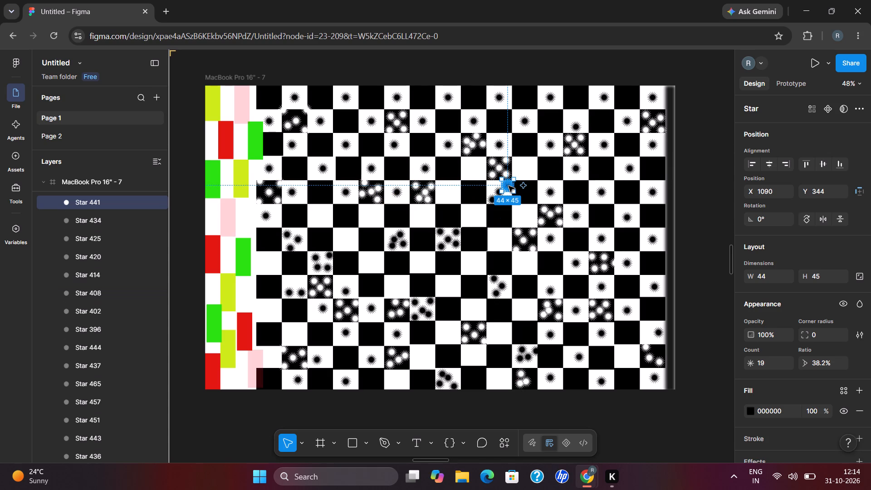
drag(448, 143, 488, 179)
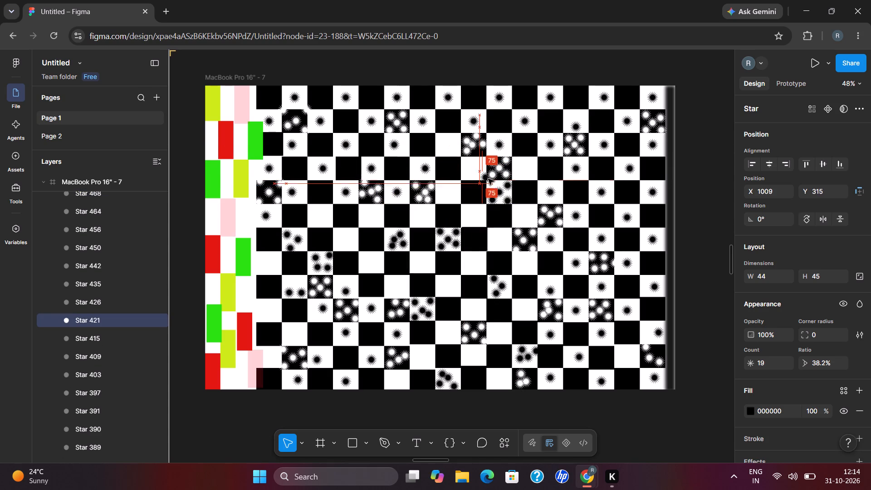
drag(488, 179, 490, 182)
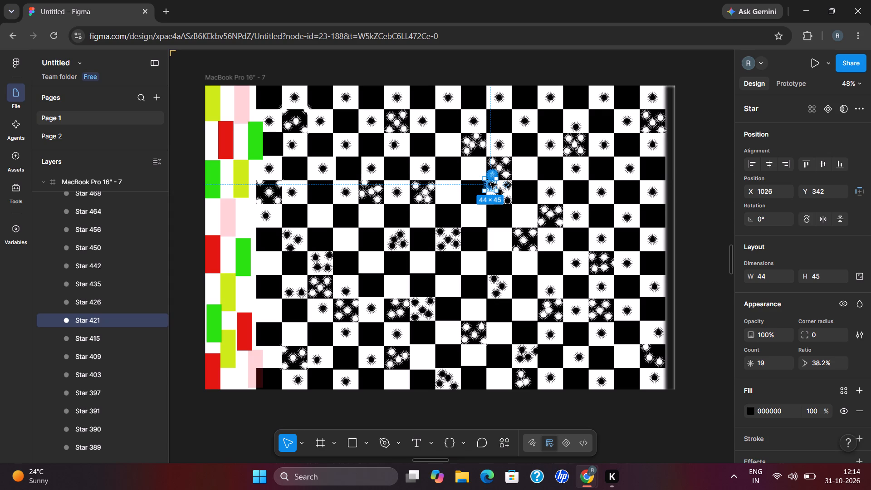
Surround the star in the fourth-row, thirteenth-column white square with four black stars, at about X 1304 to 1380, Y 251 to 315.
drag(549, 194, 566, 180)
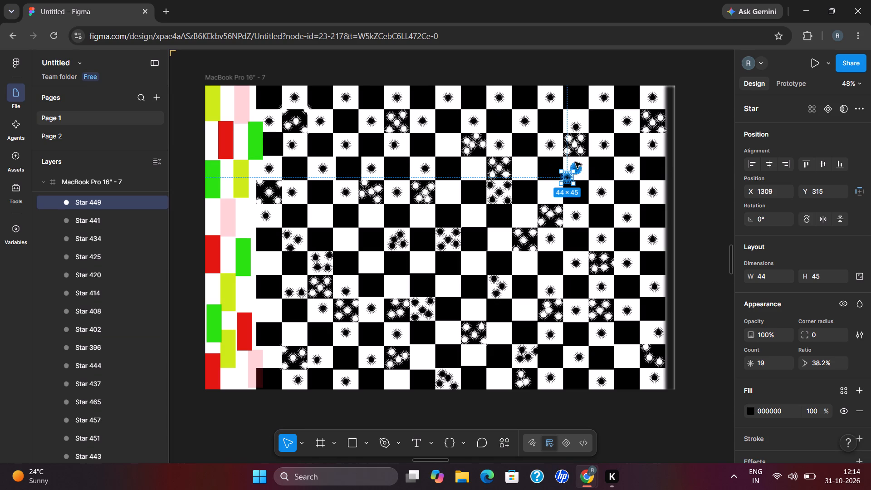
drag(553, 142, 592, 159)
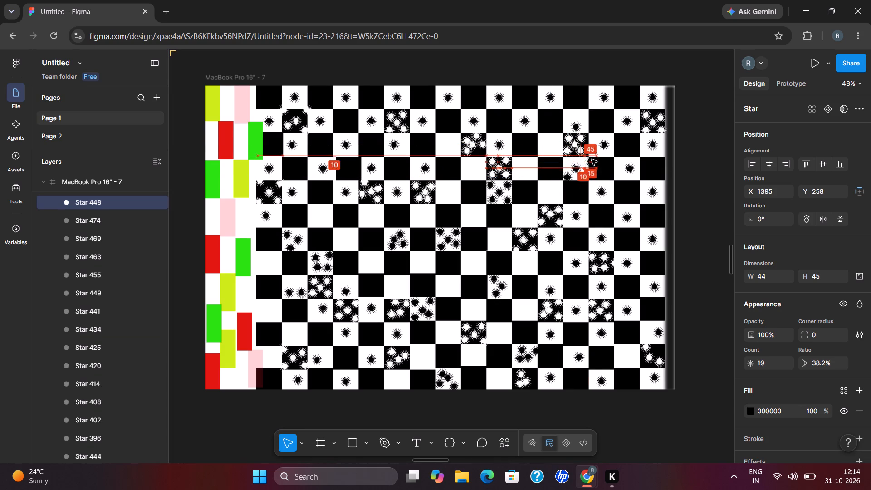
drag(592, 159, 589, 158)
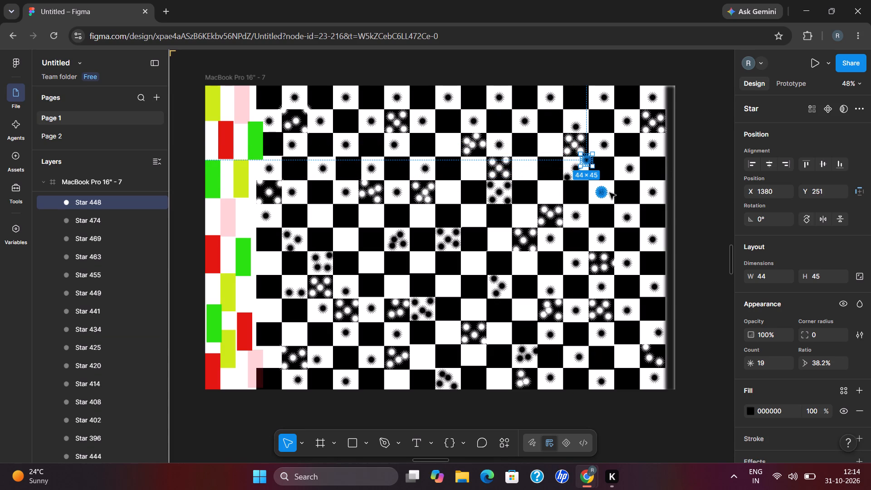
drag(582, 216, 575, 170)
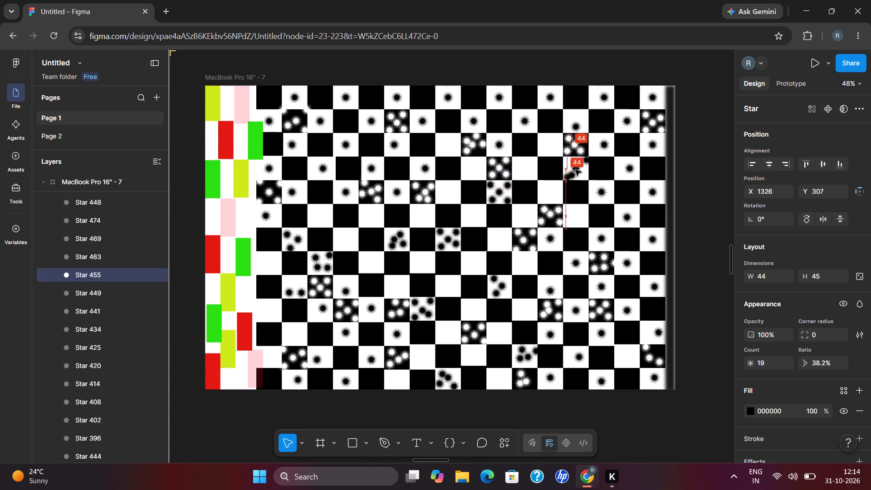
drag(575, 170, 572, 163)
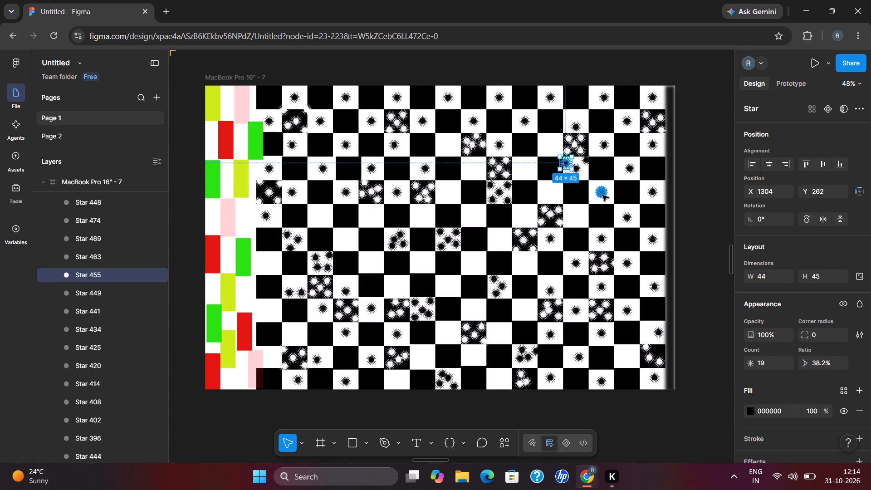
drag(602, 195, 584, 181)
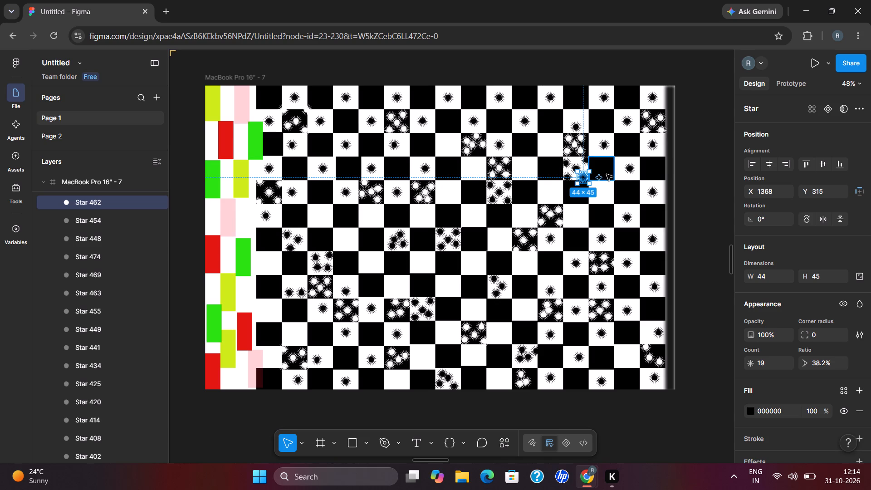
Surround the star in the sixth-row, fifteenth-column white square with four black stars, at about X 1504 to 1571, Y 420 to 477.
drag(631, 166, 621, 207)
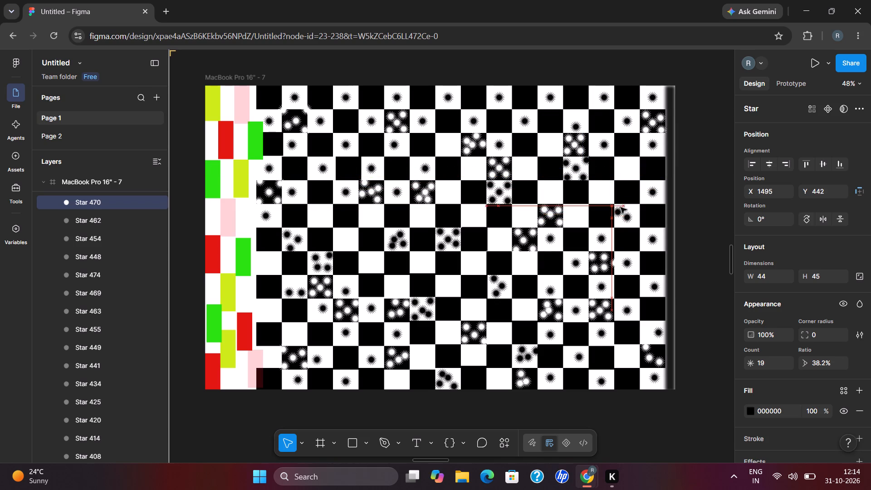
drag(621, 207, 622, 210)
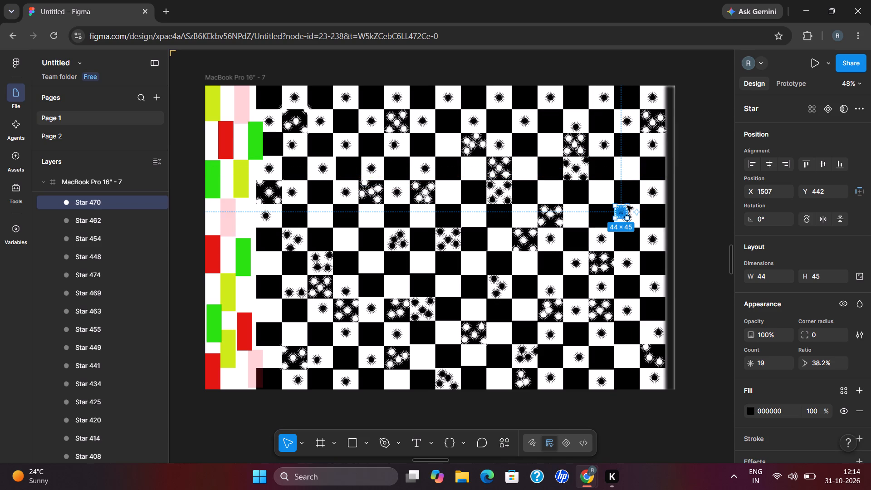
drag(647, 194, 636, 220)
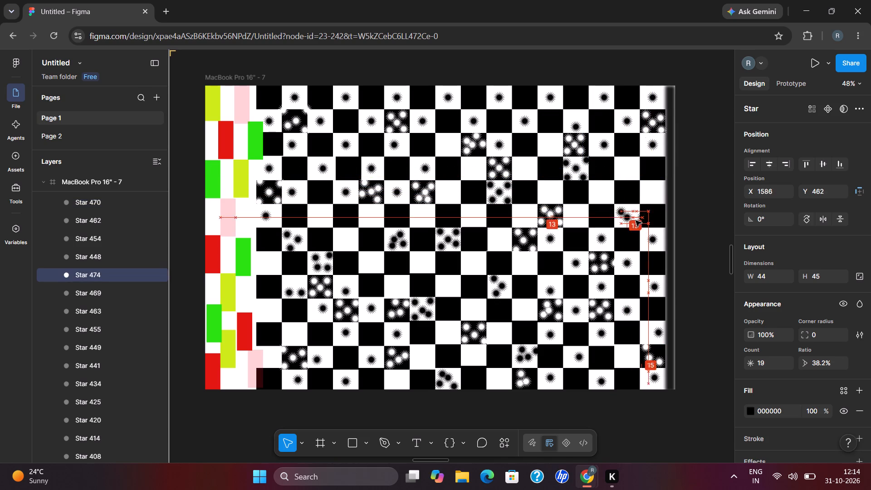
drag(636, 220, 633, 222)
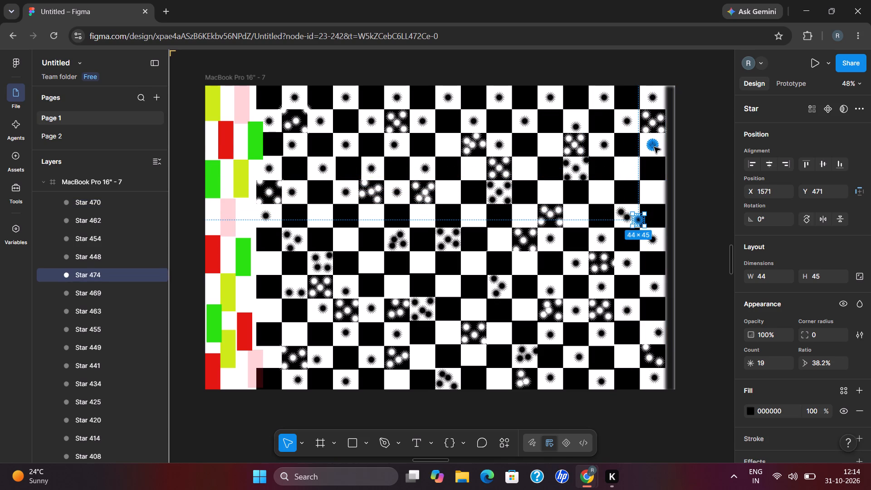
drag(654, 146, 632, 208)
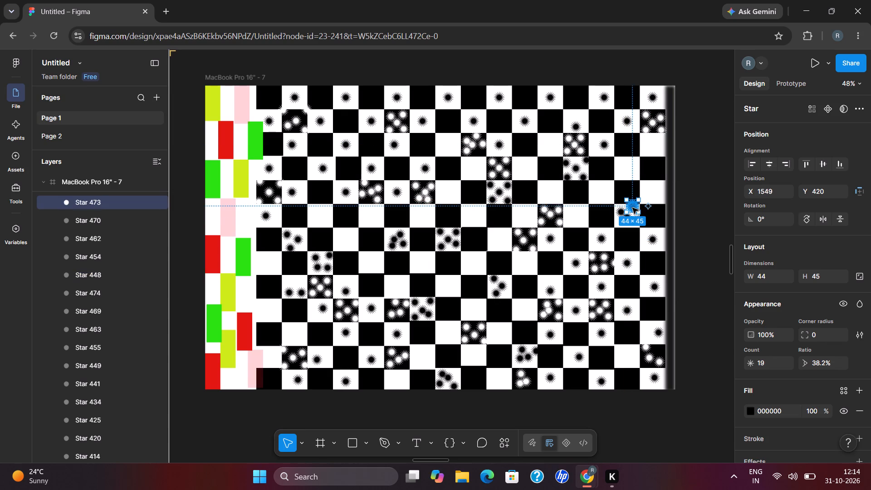
drag(604, 145, 618, 218)
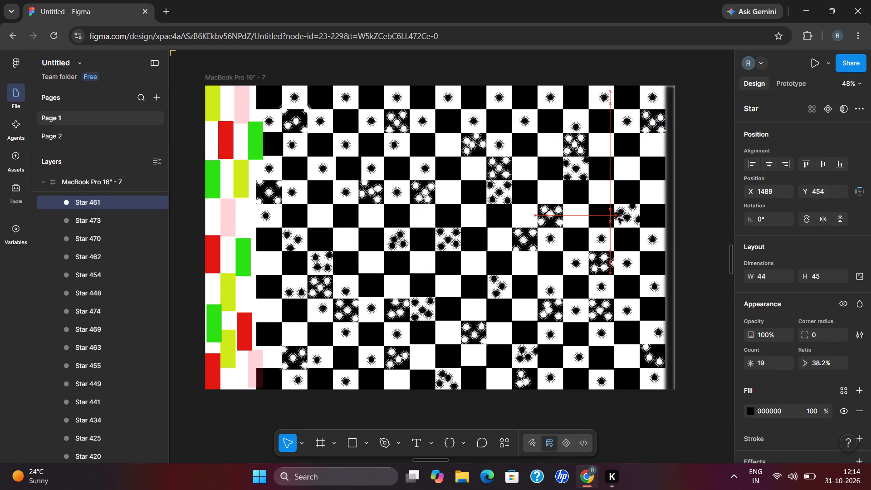
drag(618, 218, 619, 222)
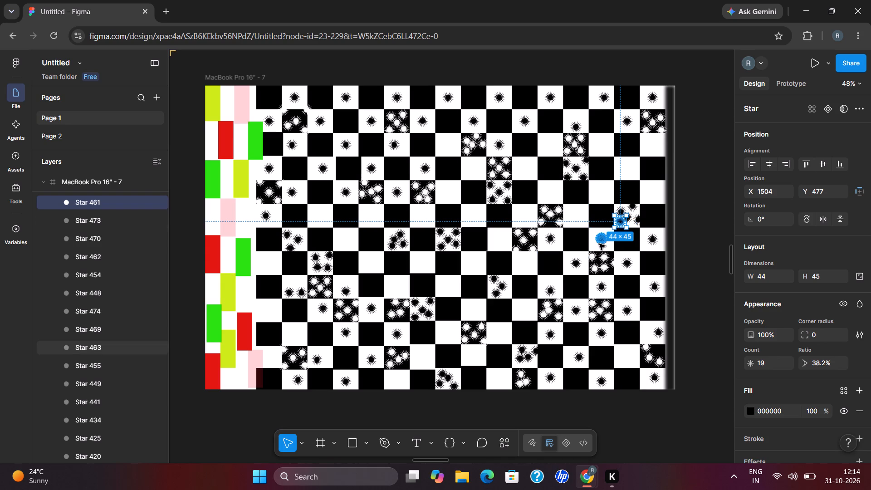
Move two black stars diagonally around the star in the eighth-row, thirteenth-column white square, to about X 1314, Y 596 and X 1378, Y 655.
drag(600, 244, 568, 259)
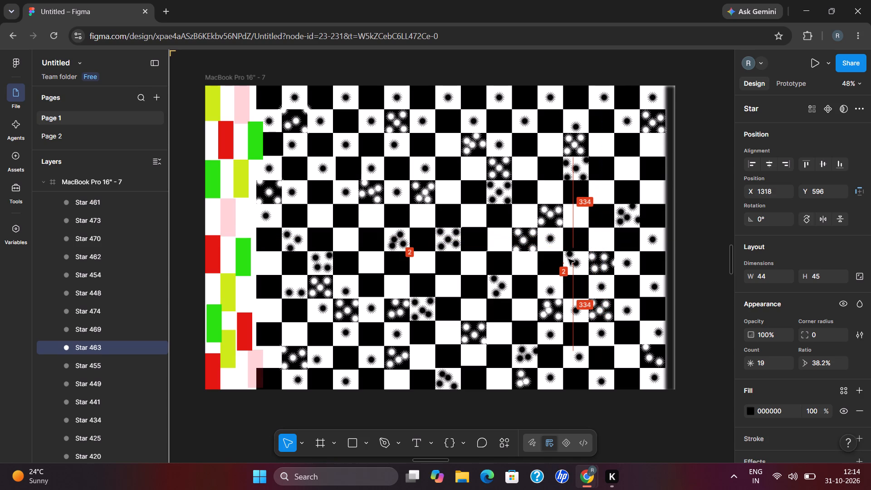
drag(568, 259, 567, 259)
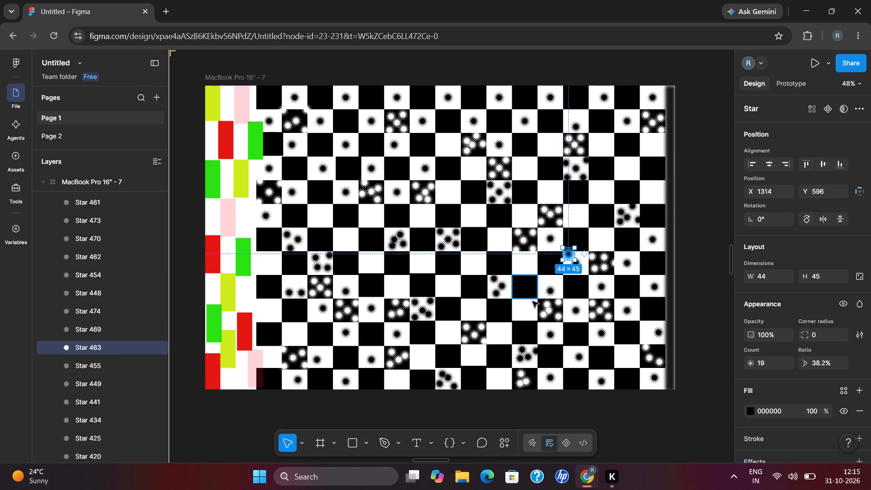
drag(552, 294, 582, 274)
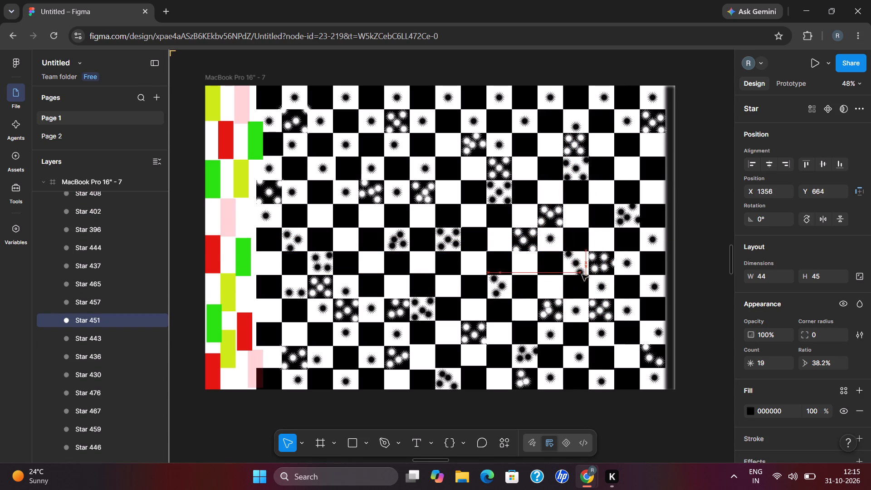
drag(582, 274, 587, 274)
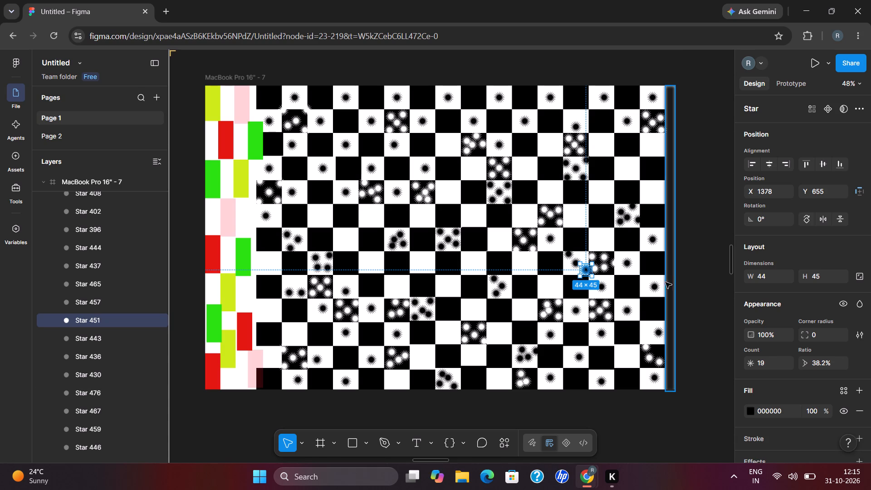
Move two black stars below the star in the seventh-row, sixteenth-column white square, to about X 1658, Y 573 and X 1593, Y 566.
drag(631, 262, 639, 258)
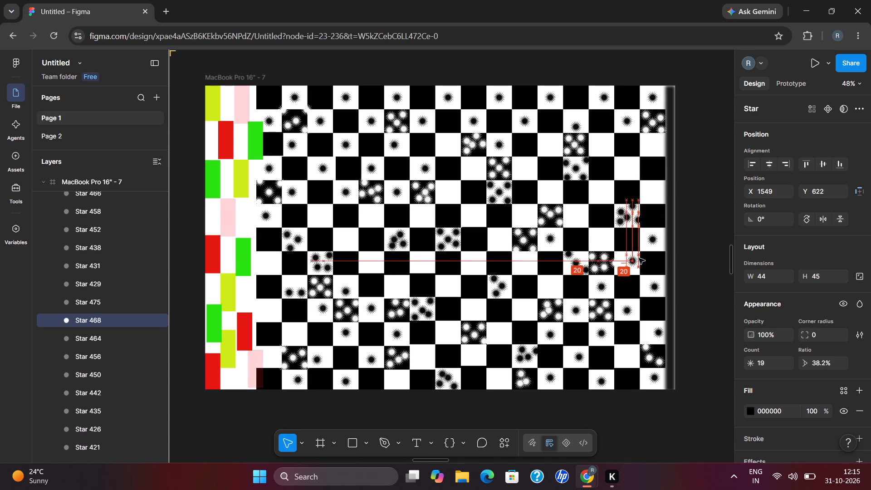
drag(639, 258, 664, 250)
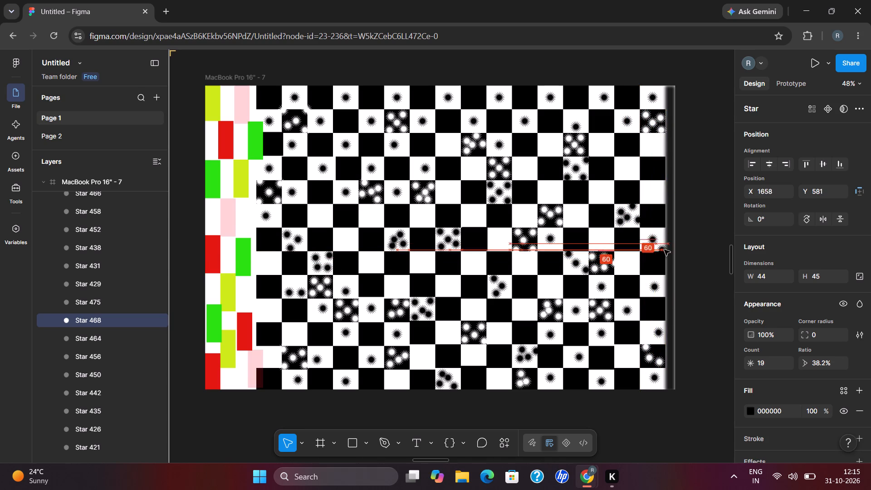
drag(664, 250, 666, 246)
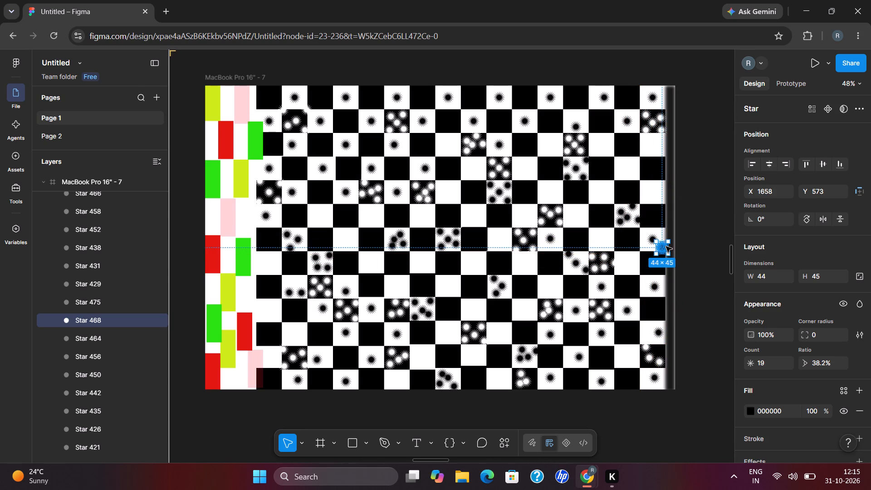
drag(655, 286, 651, 265)
drag(651, 265, 646, 245)
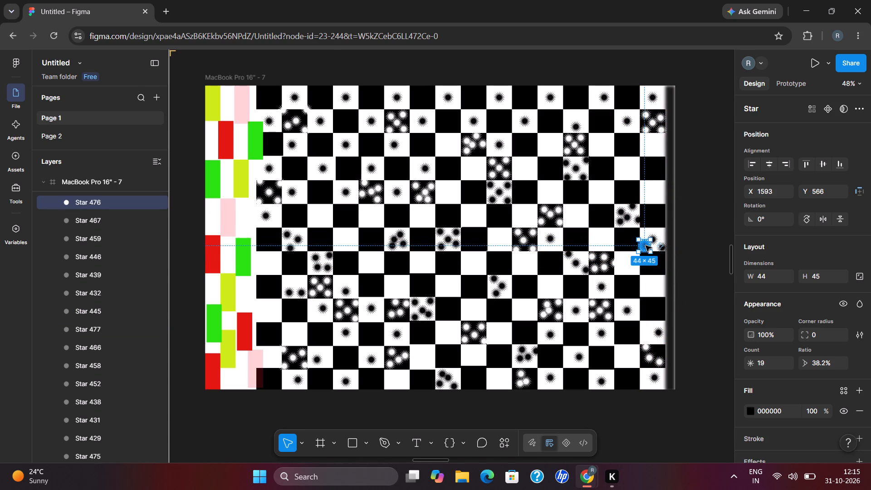
Move two black stars diagonally around the star in the ninth-row, fourteenth-column white square, one at about X 1476, Y 754.
drag(625, 309, 611, 296)
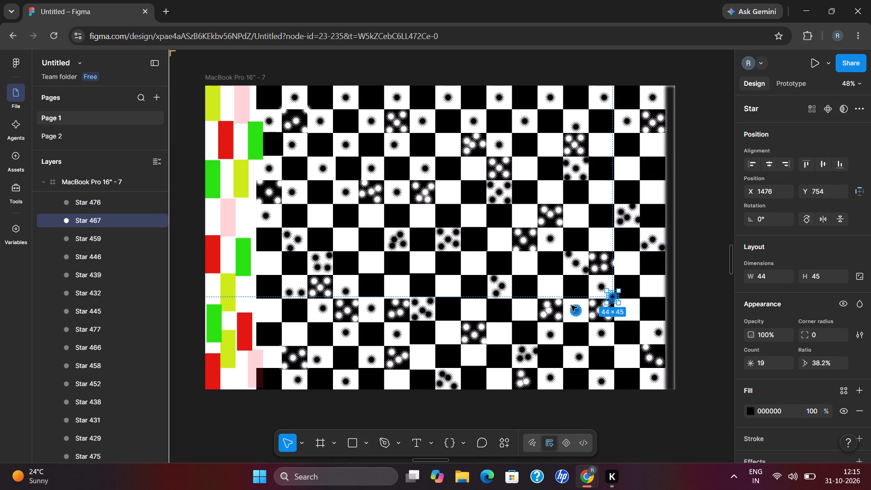
drag(573, 307, 590, 280)
Place two black stars diagonally in the tenth-row, fifteenth-column white square, at about X 1510, Y 792 and X 1549, Y 820.
drag(658, 337, 642, 328)
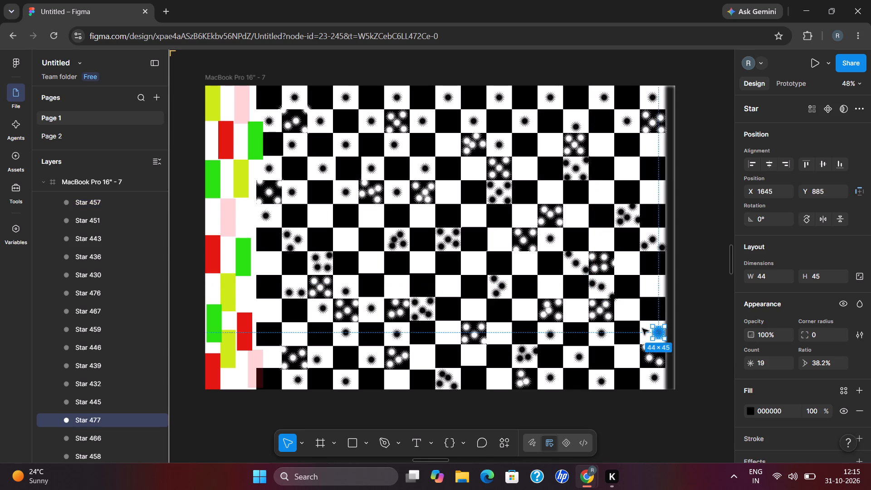
drag(642, 328, 622, 312)
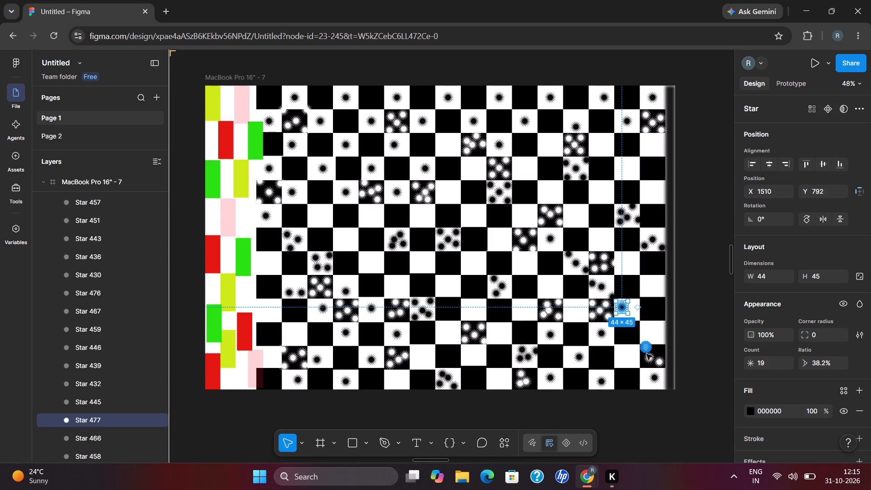
drag(654, 375, 636, 318)
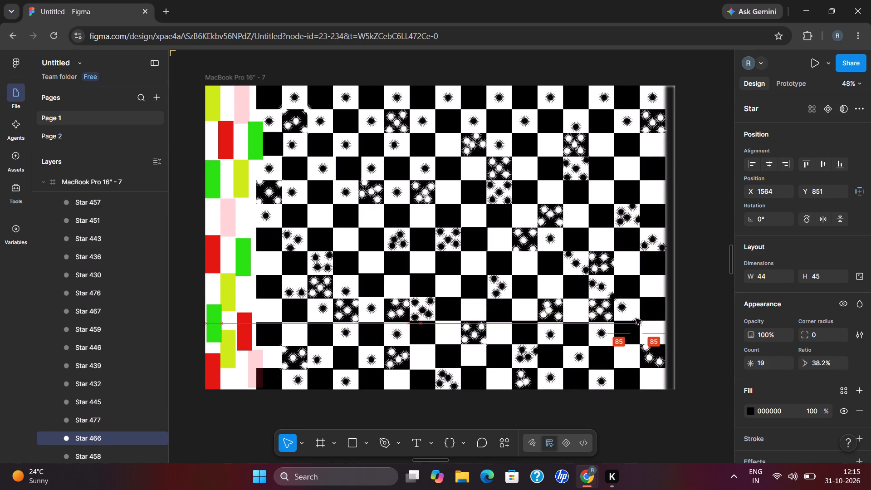
drag(636, 318, 631, 313)
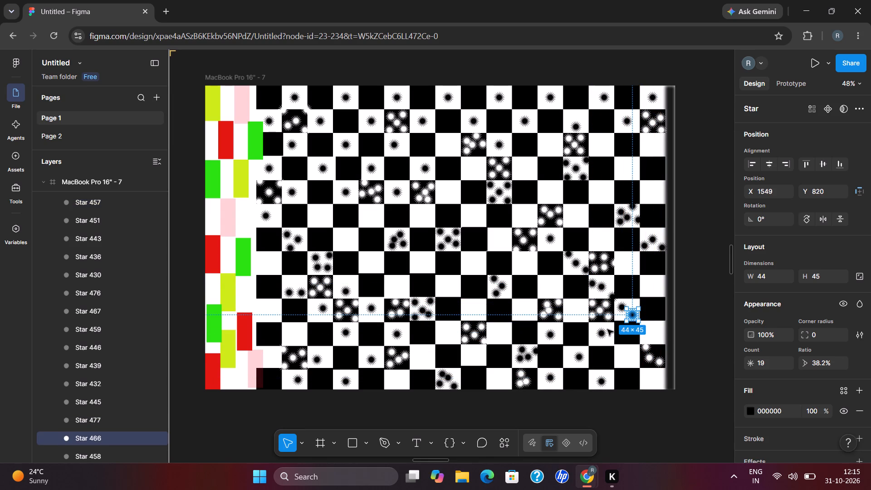
Place two black stars diagonally in the eleventh-row, sixteenth-column white square, at about X 1601, Y 879 and X 1642, Y 915.
drag(604, 330, 649, 327)
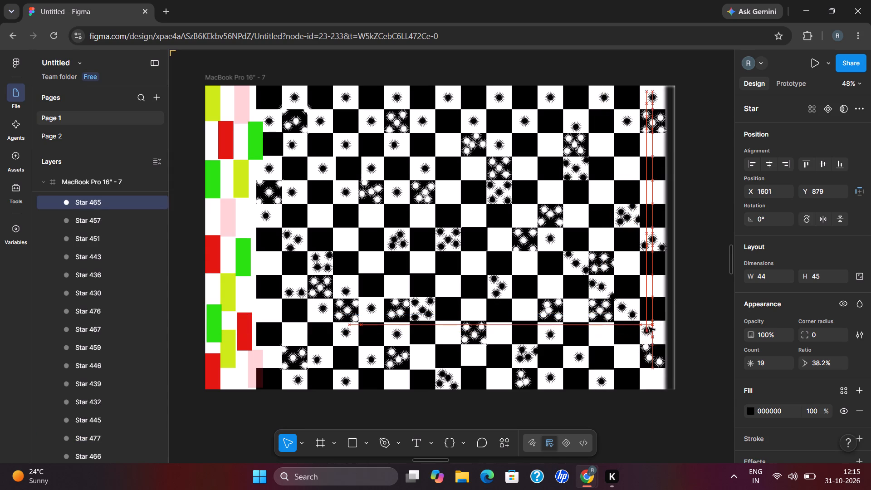
drag(649, 327, 649, 326)
drag(581, 356, 660, 340)
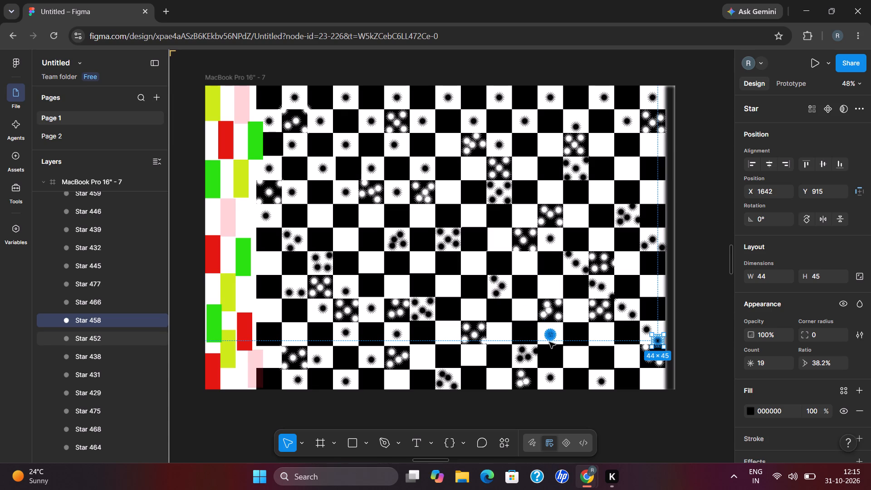
Place two black stars diagonally in the sixth-row, eleventh-column white square, at about X 1175, Y 473 and X 1139, Y 451.
drag(549, 342, 528, 231)
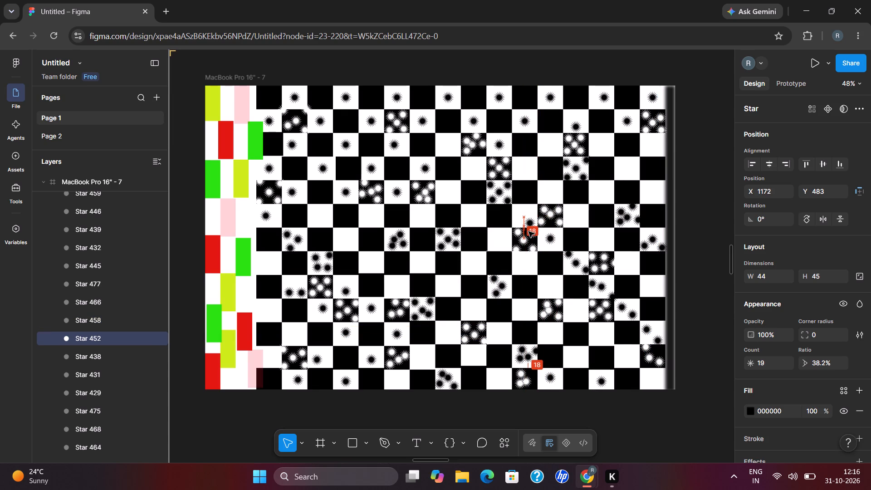
drag(528, 231, 530, 228)
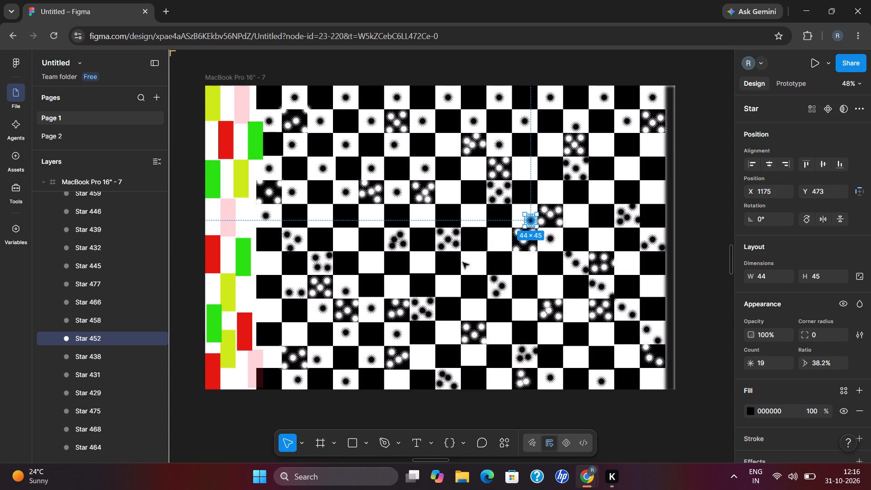
drag(499, 143, 520, 212)
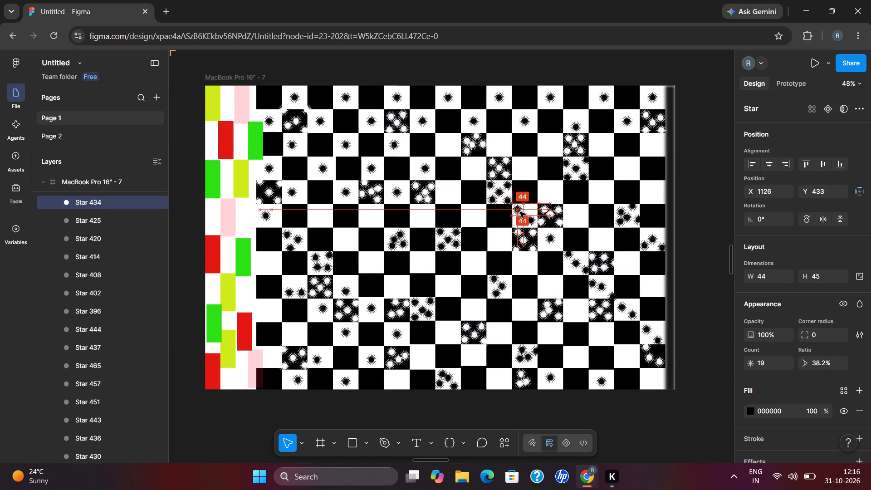
drag(520, 212, 521, 213)
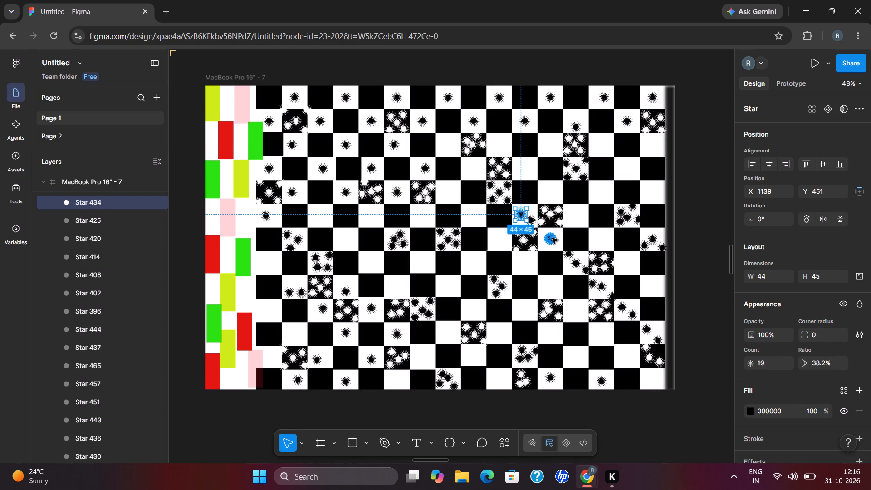
Place two black stars diagonally in the seventh-row, twelfth-column white square, at about X 1275, Y 561 and X 1231, Y 525.
drag(552, 238, 560, 243)
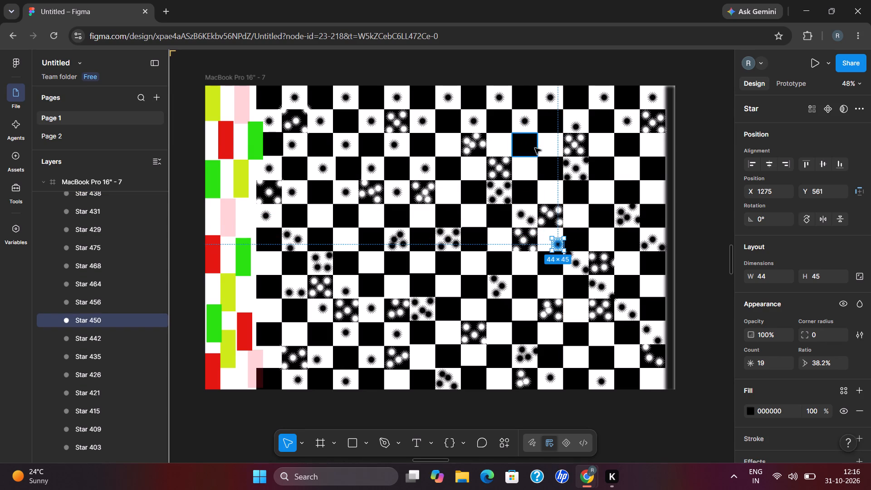
drag(523, 119, 545, 235)
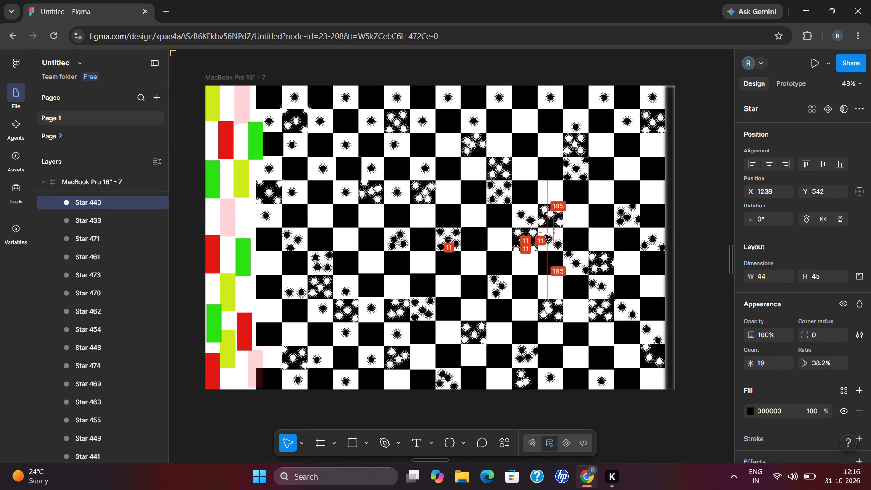
drag(545, 235, 544, 233)
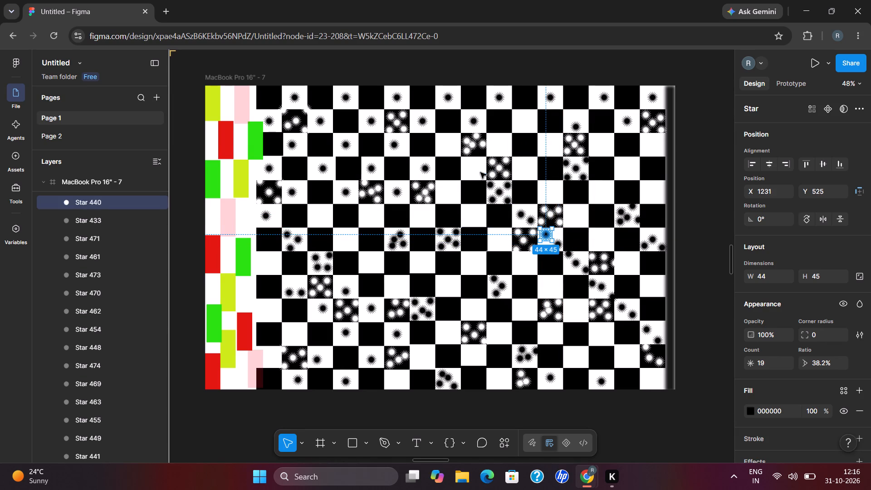
Place two black stars diagonally in the fourth-row, ninth-column white square, at about X 996, Y 298 and X 946, Y 263.
drag(473, 127, 479, 171)
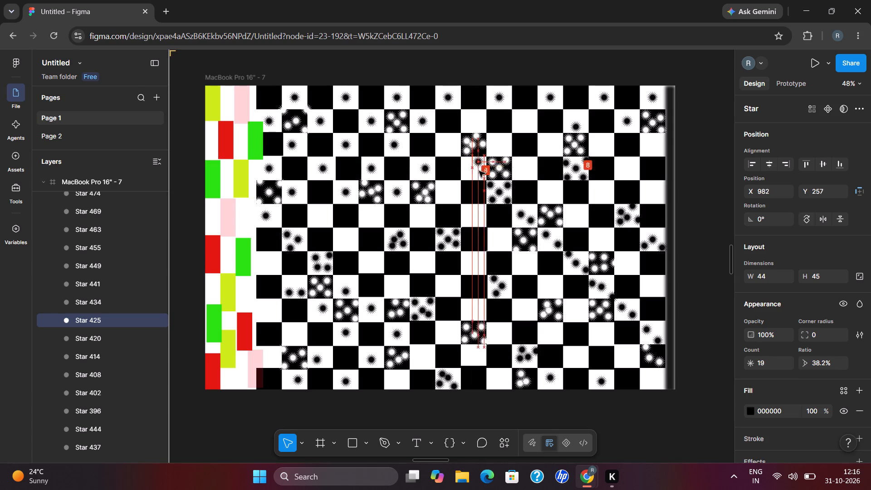
drag(479, 171, 481, 178)
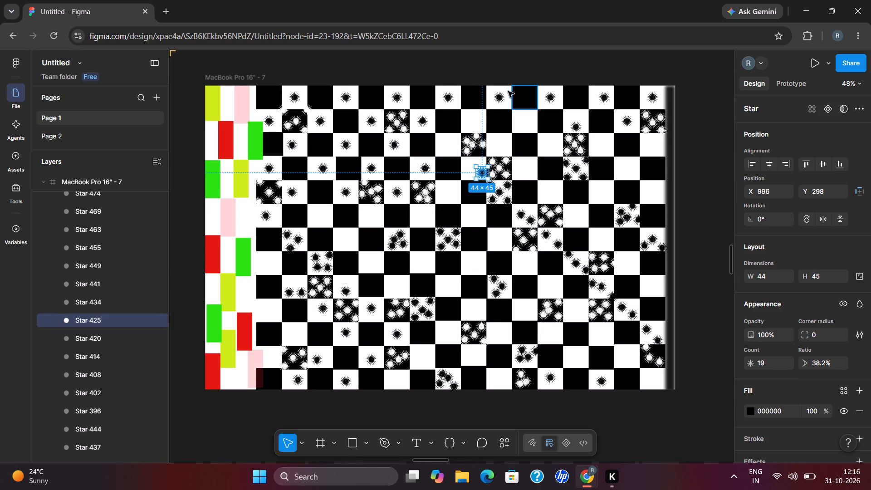
drag(504, 96, 465, 159)
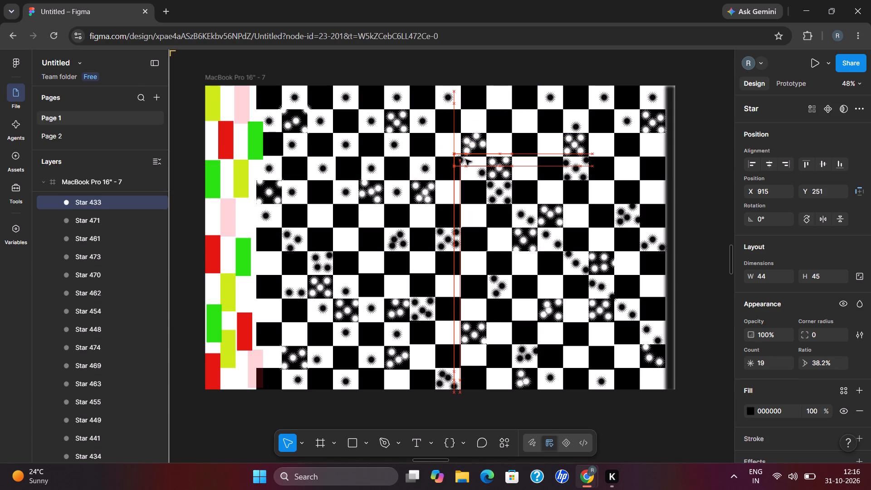
drag(465, 159, 474, 162)
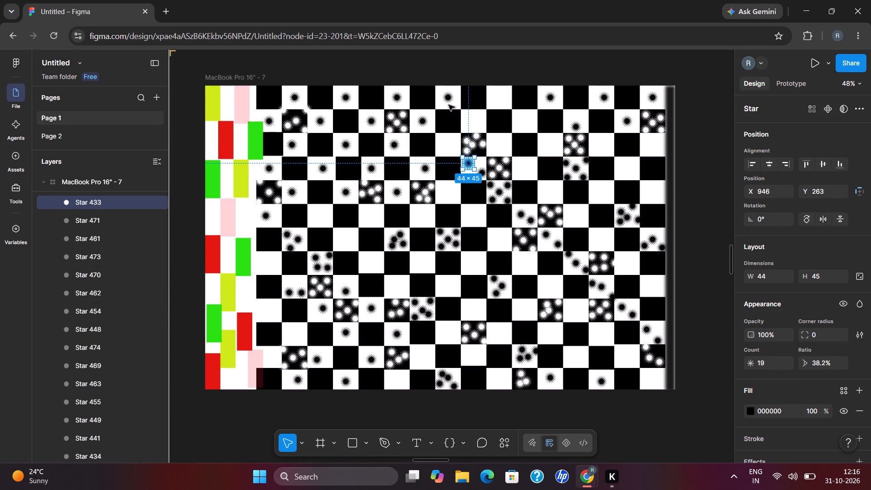
Place two black stars diagonally in the third-row, eighth-column white square, at about X 894, Y 211 and X 854, Y 177.
drag(450, 103, 456, 155)
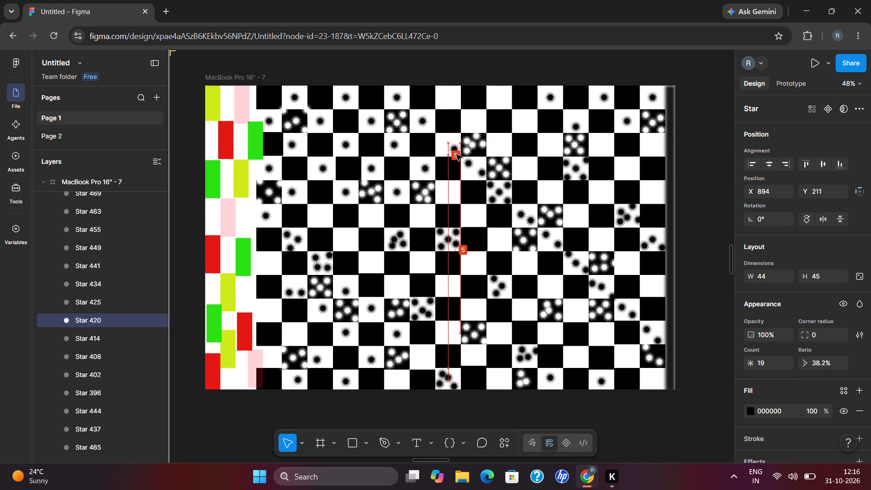
drag(421, 124, 440, 142)
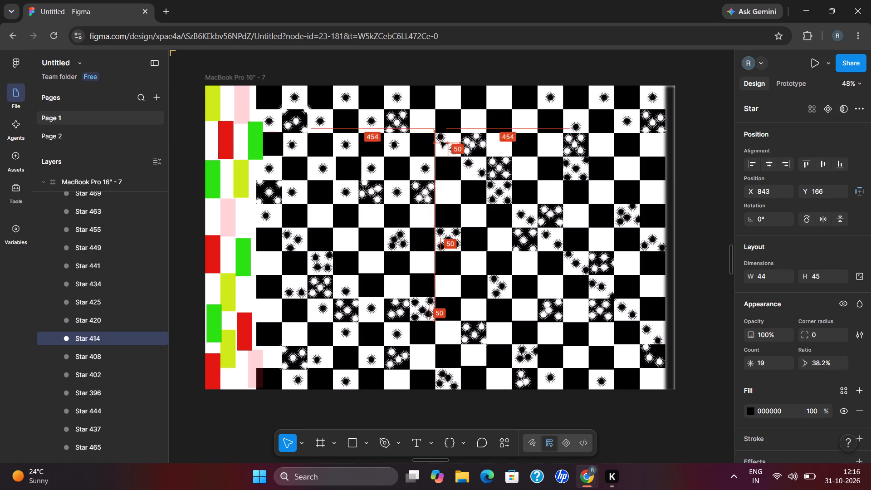
drag(440, 142, 442, 142)
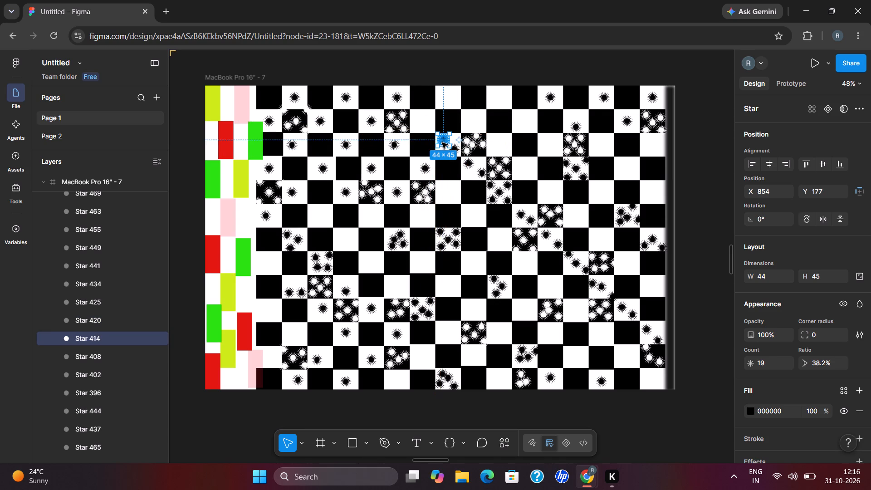
Place two black stars diagonally in the second-row, seventh-column white square, at about X 805, Y 123 and X 755, Y 90.
drag(396, 94, 428, 118)
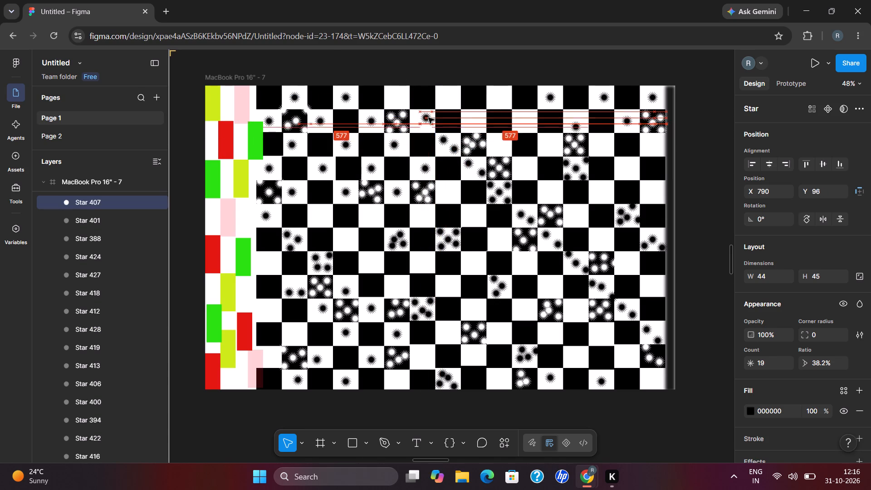
drag(428, 118, 429, 122)
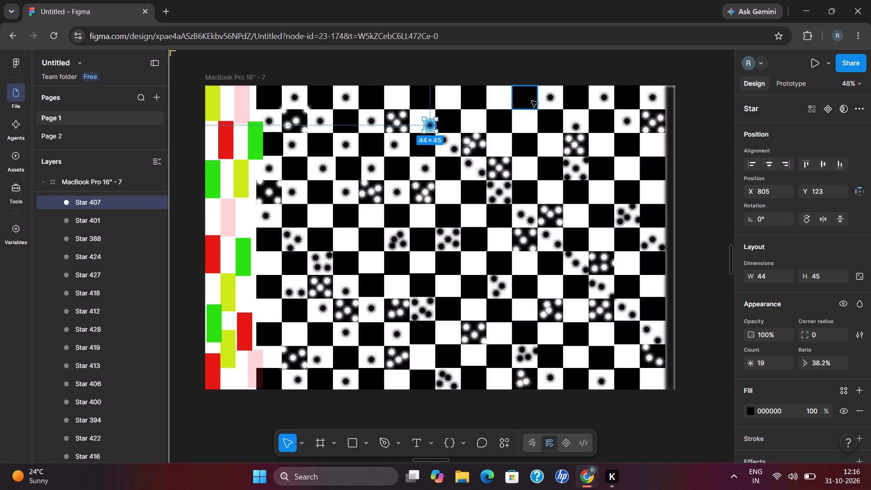
drag(550, 101, 423, 110)
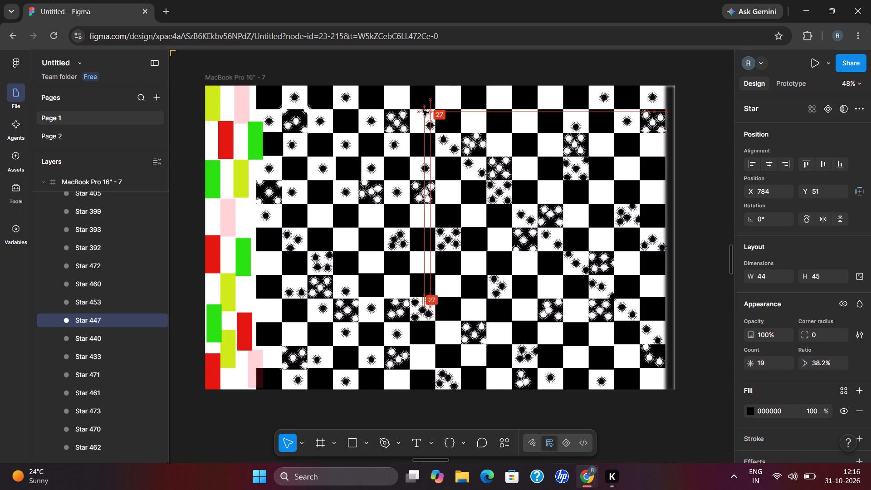
drag(423, 110, 416, 120)
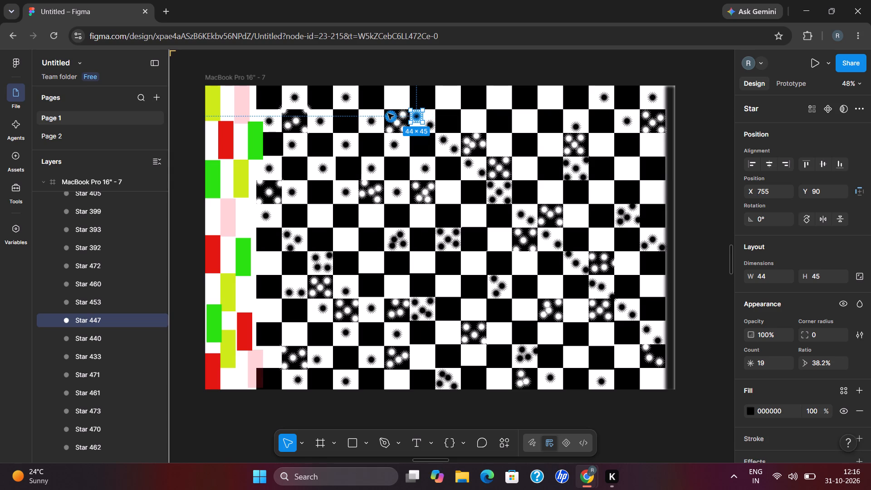
Place two black stars diagonally in the first-row, sixth-column white square, at about X 710, Y 45 and X 666, Y 4.
drag(368, 120, 401, 104)
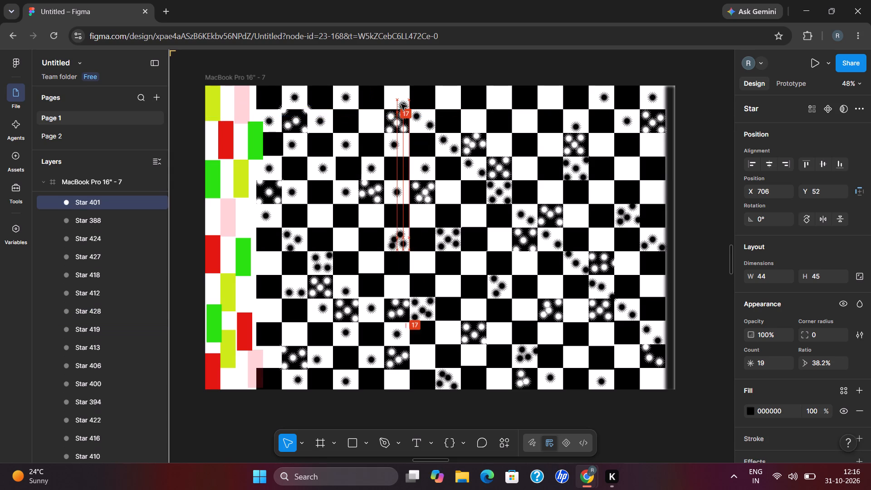
drag(401, 104, 401, 103)
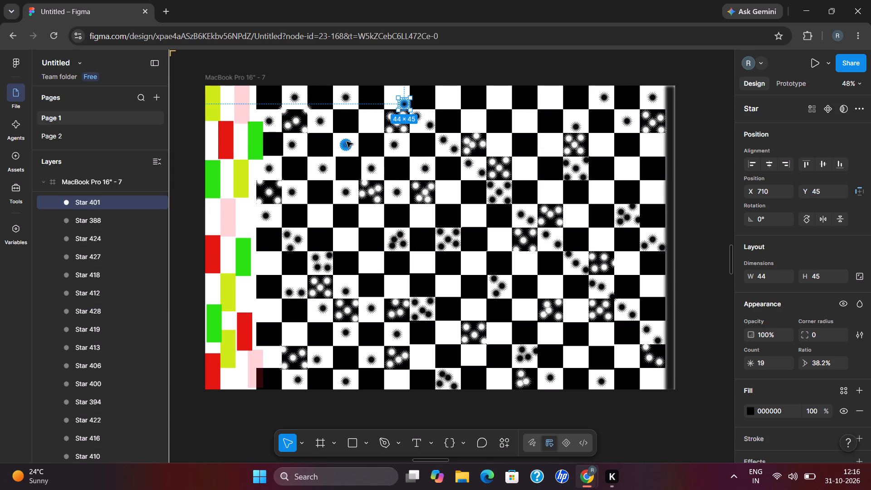
drag(347, 142, 393, 91)
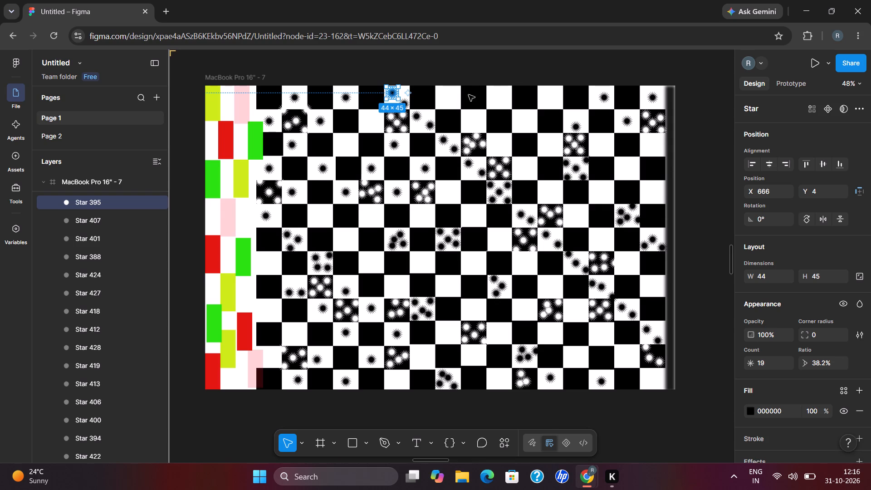
Arrange four black stars in the first-row, fourteenth-column white square's corners, three at about X 1416, Y -10; X 1407, Y 39; X 1463, Y -6.
drag(575, 131, 591, 108)
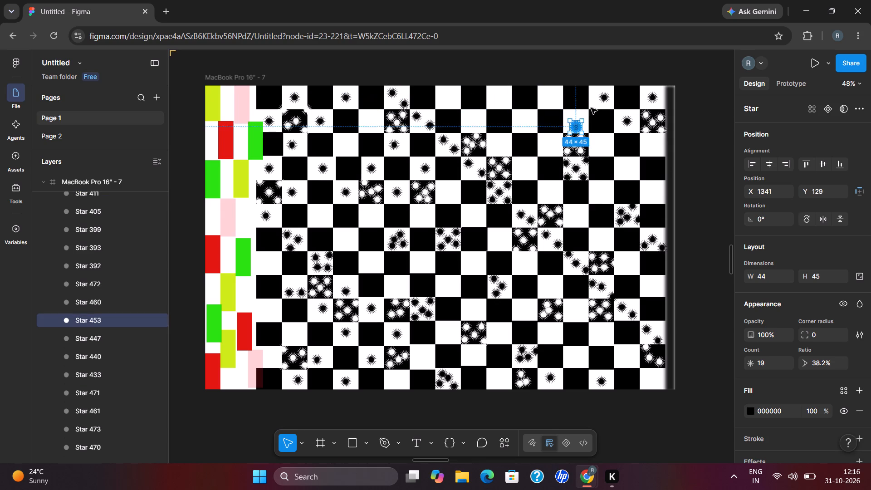
drag(591, 108, 595, 93)
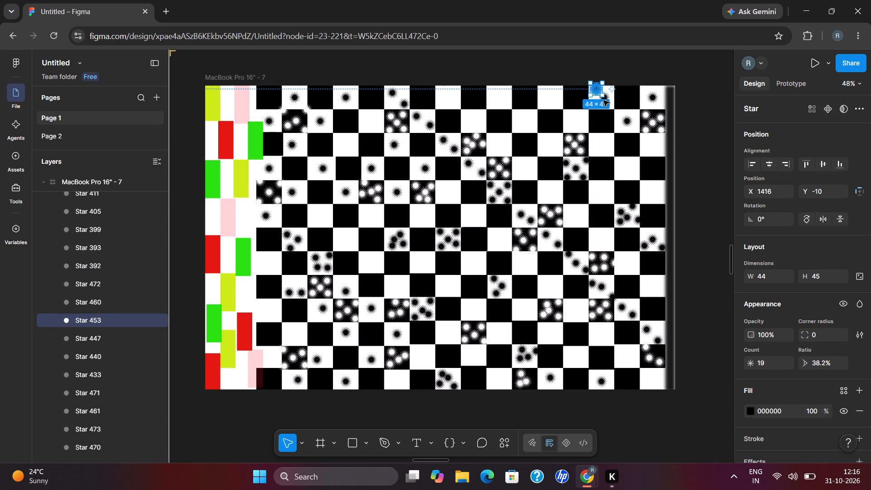
drag(629, 122, 596, 103)
click(607, 95)
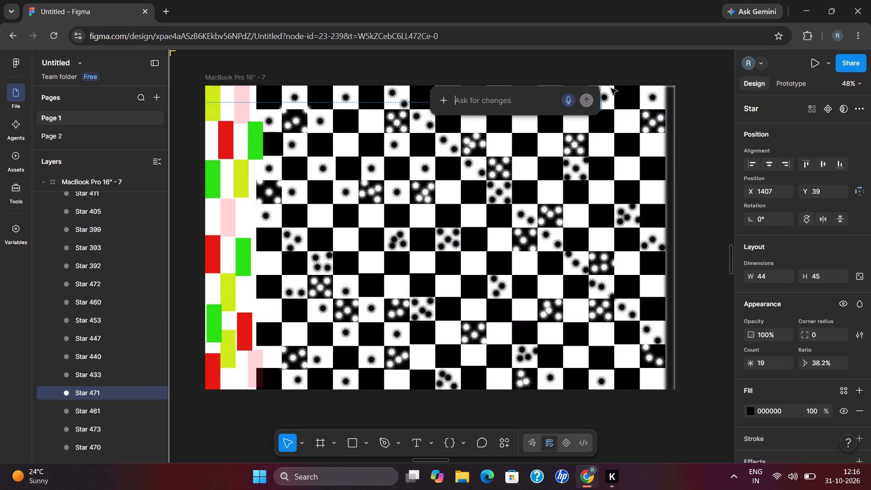
click(613, 111)
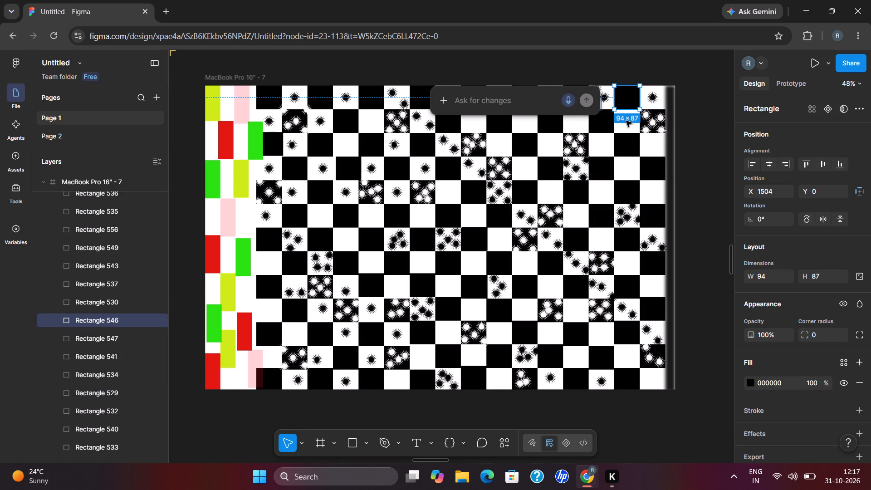
click(626, 121)
drag(606, 97, 608, 93)
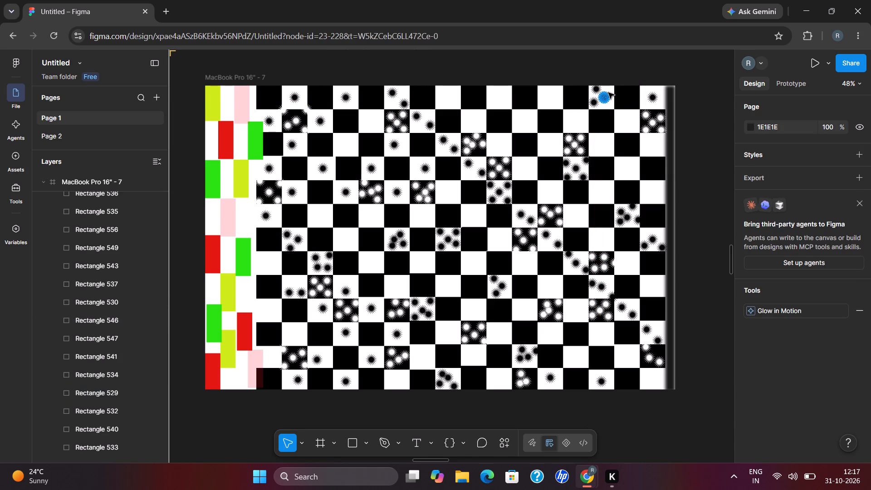
drag(608, 93, 611, 90)
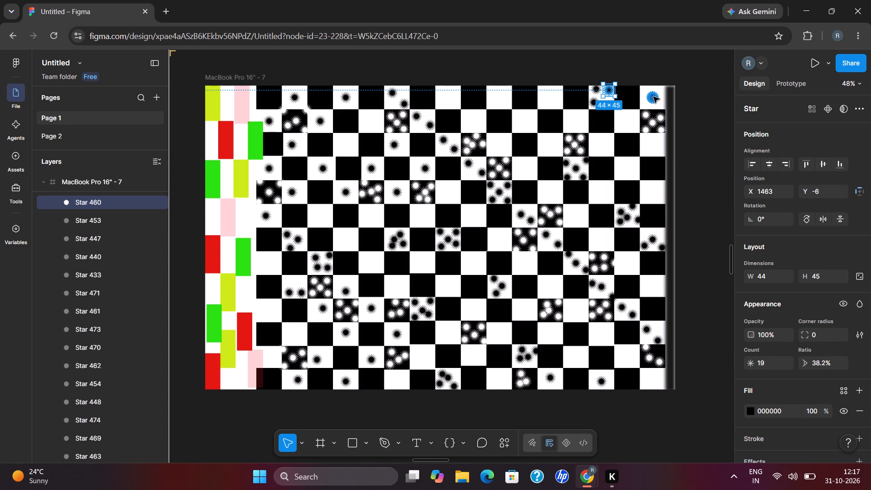
drag(650, 96, 607, 98)
click(599, 147)
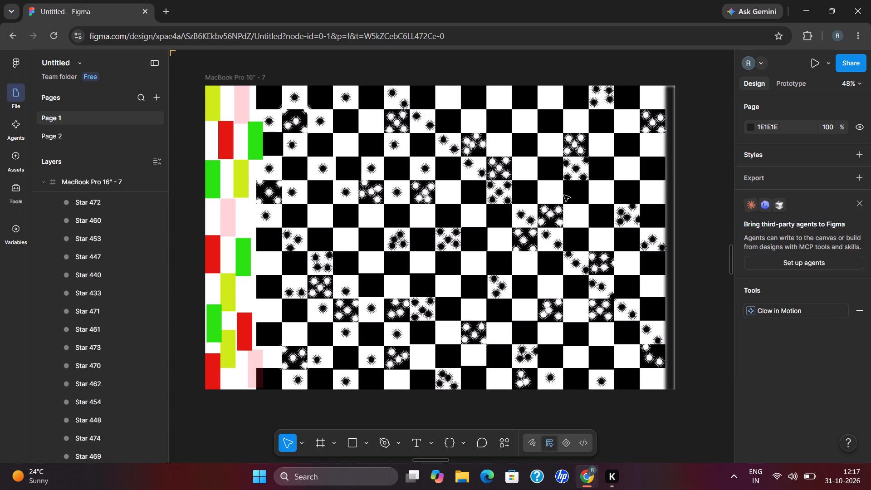
Add two black stars to the tenth-row, fifteenth-column white square, at about X 1557, Y 776 and X 1517, Y 821.
drag(550, 377, 593, 376)
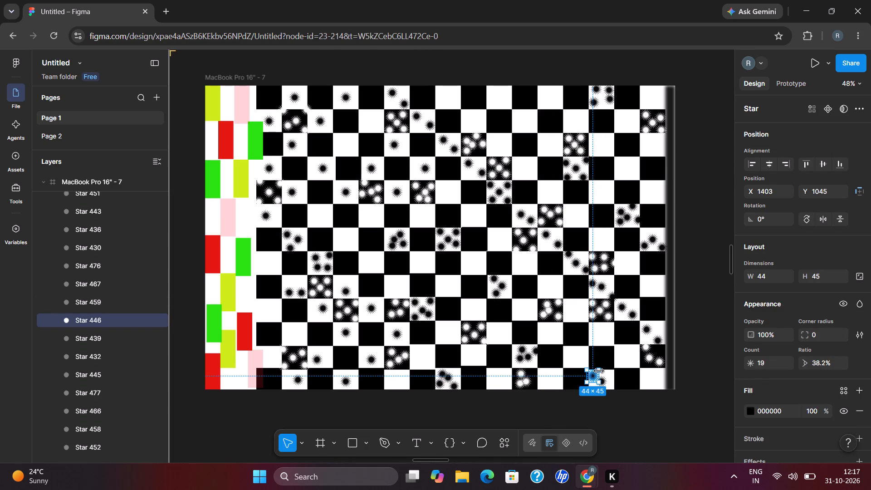
drag(593, 376, 636, 314)
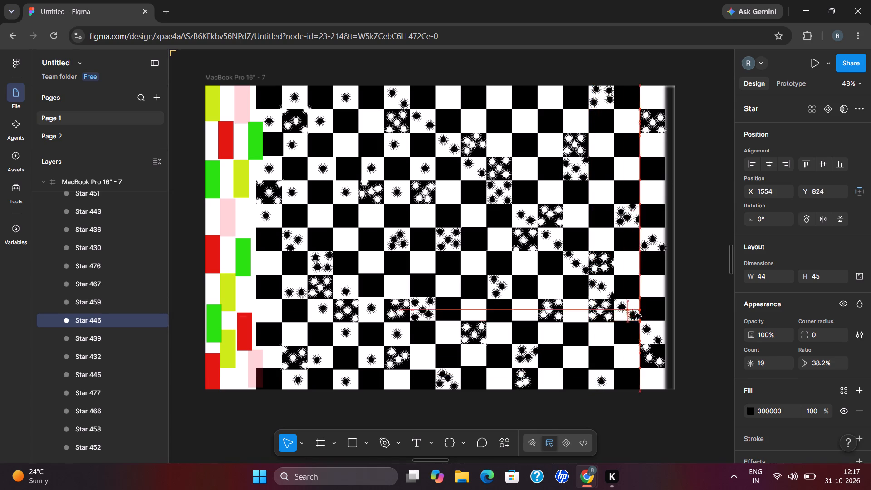
drag(636, 314, 635, 303)
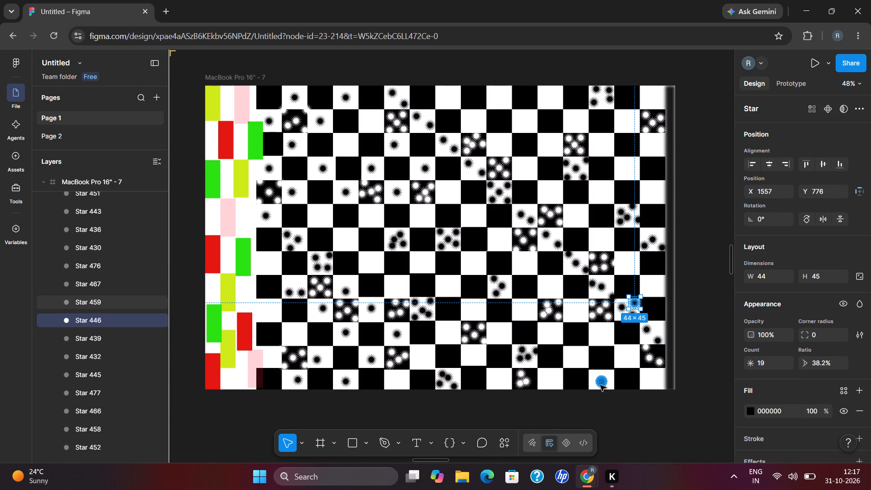
drag(600, 385, 623, 318)
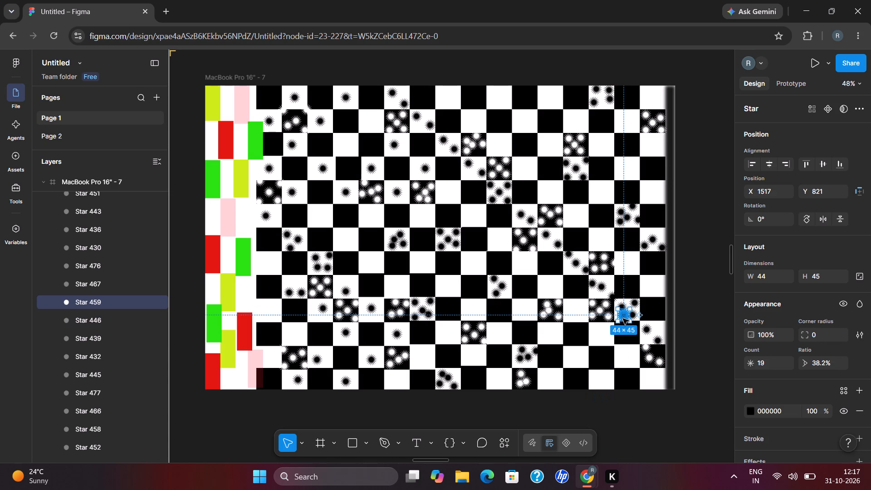
Add a black star to the ninth-row, fourteenth-column white square, at about X 1457, Y 689.
drag(645, 249, 608, 282)
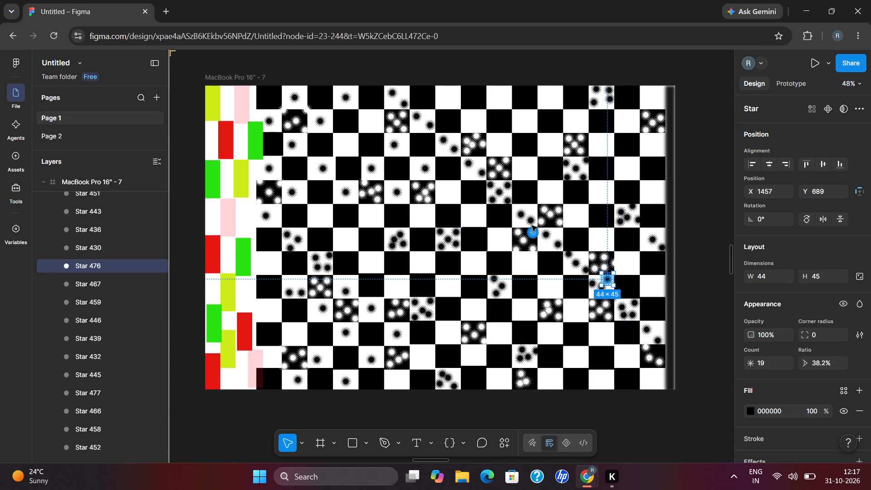
Add two black stars to the seventh-row, twelfth-column white square, at about X 1233, Y 568 and X 1269, Y 519.
click(532, 225)
click(533, 220)
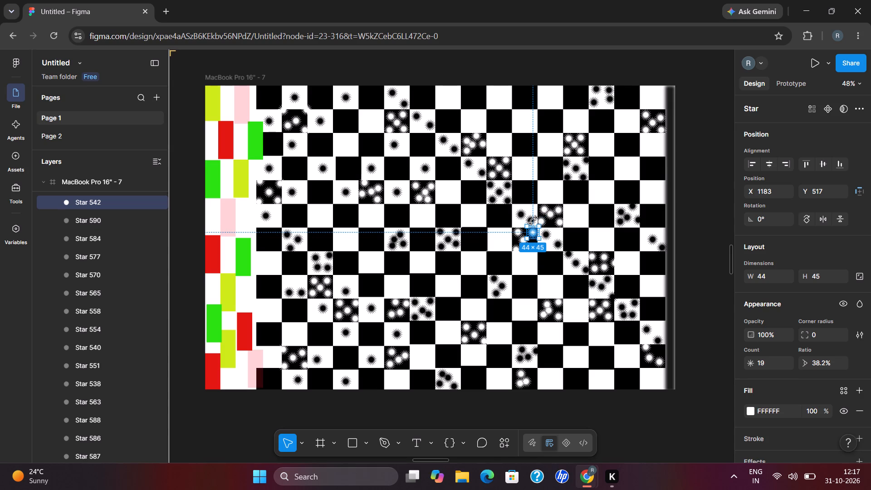
drag(520, 215, 546, 246)
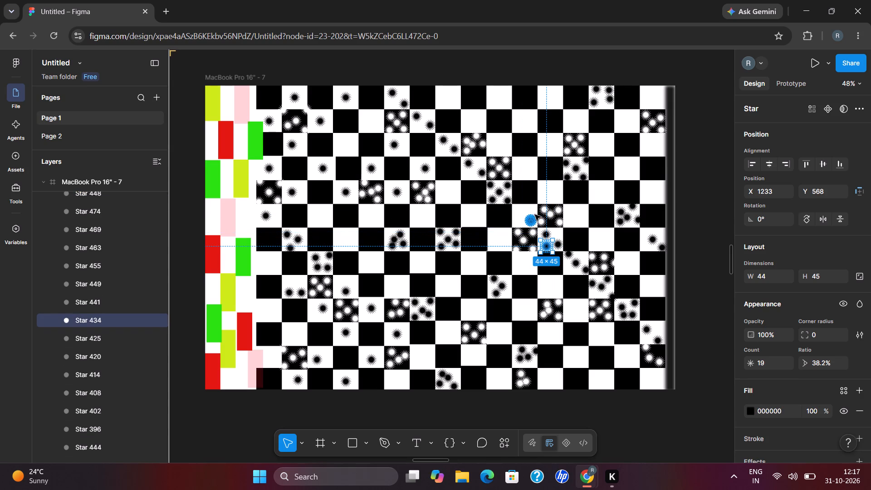
drag(531, 220, 557, 233)
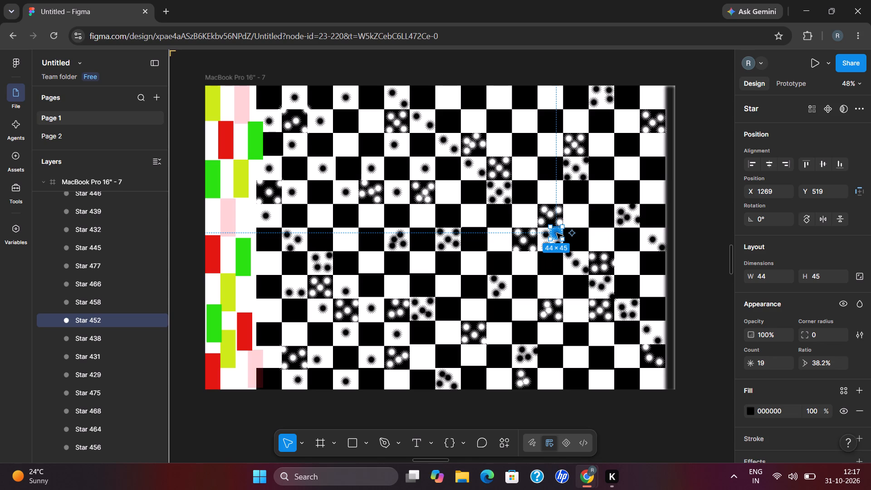
Add three black stars to the twelfth-row, fifth-column white square, at about X 564, Y 951; X 618, Y 964; and X 560, Y 1007.
drag(397, 337, 372, 345)
drag(372, 345, 364, 353)
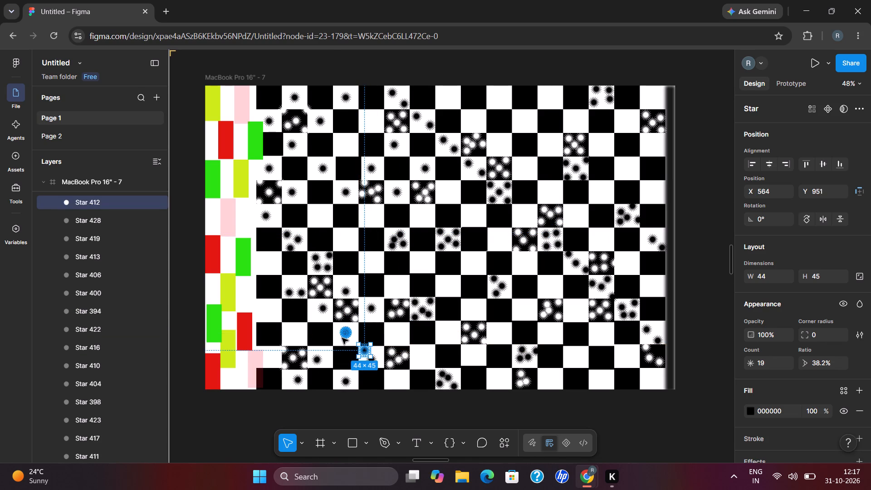
drag(342, 338, 375, 360)
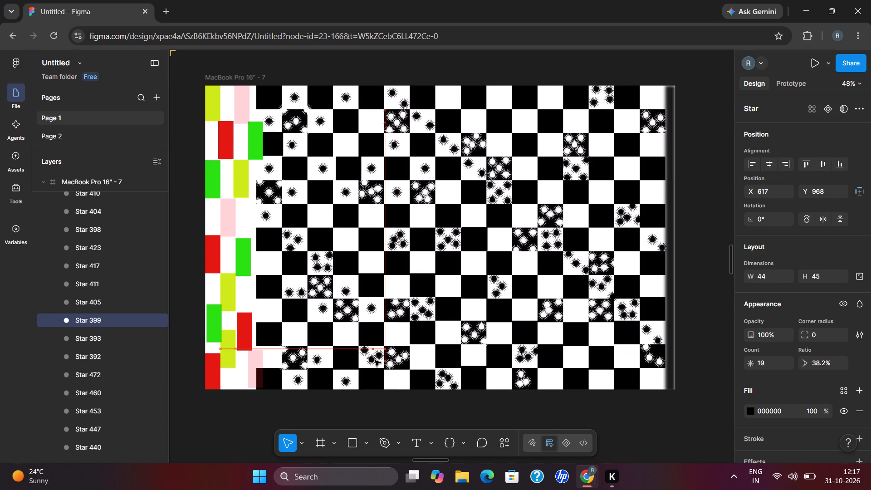
drag(375, 360, 375, 359)
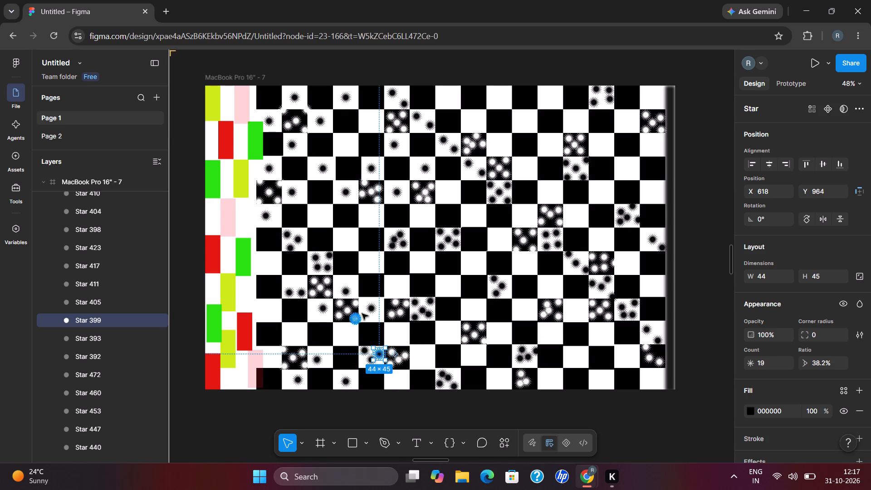
drag(369, 311, 361, 368)
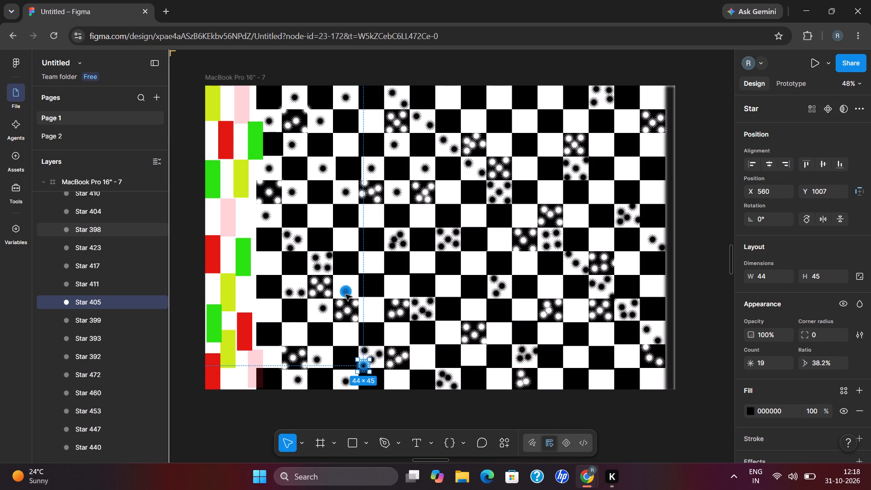
Arrange four black stars in the tenth-row, third-column white square, at about X 370, Y 779; X 420, Y 781; X 376, Y 827; X 420, Y 827.
drag(346, 294, 312, 307)
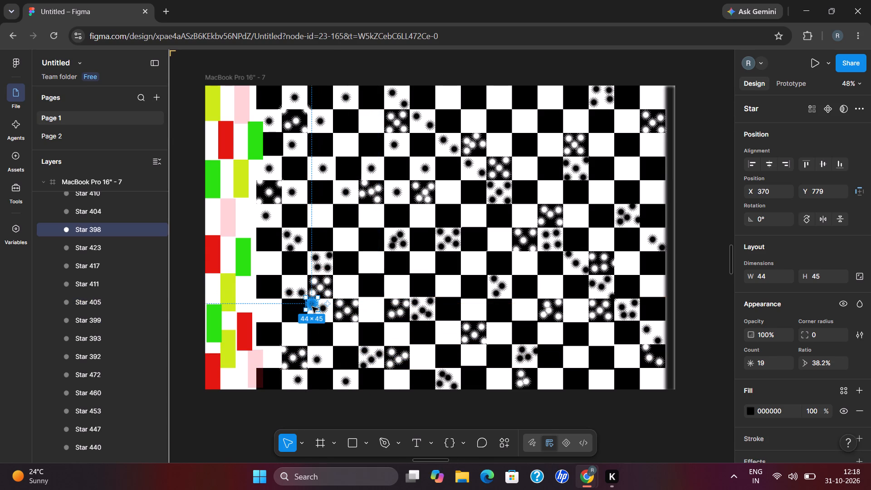
click(321, 309)
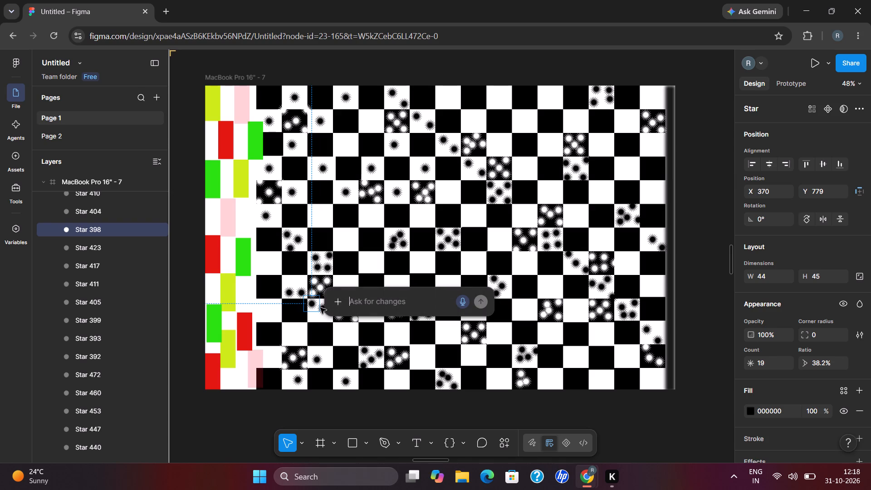
click(296, 333)
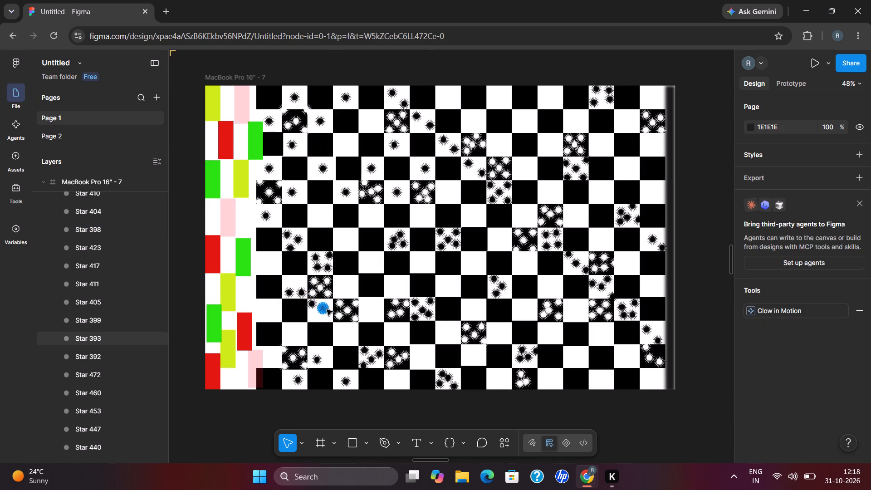
click(326, 310)
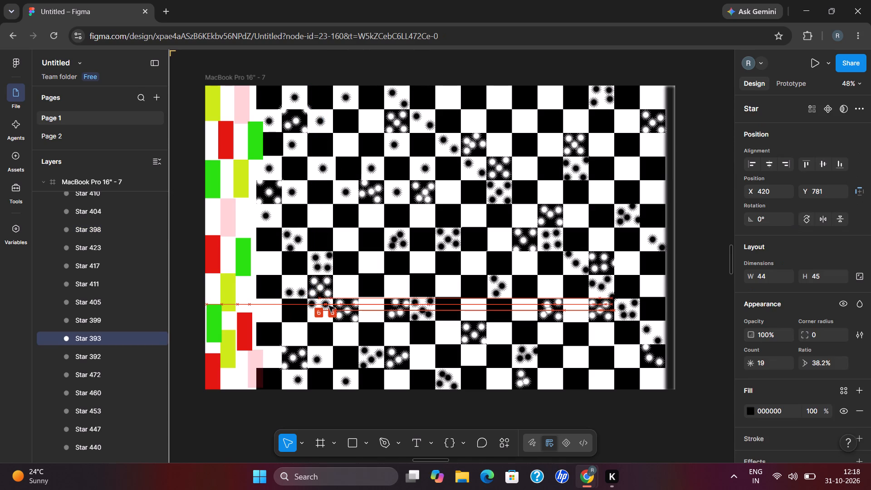
drag(317, 363, 313, 320)
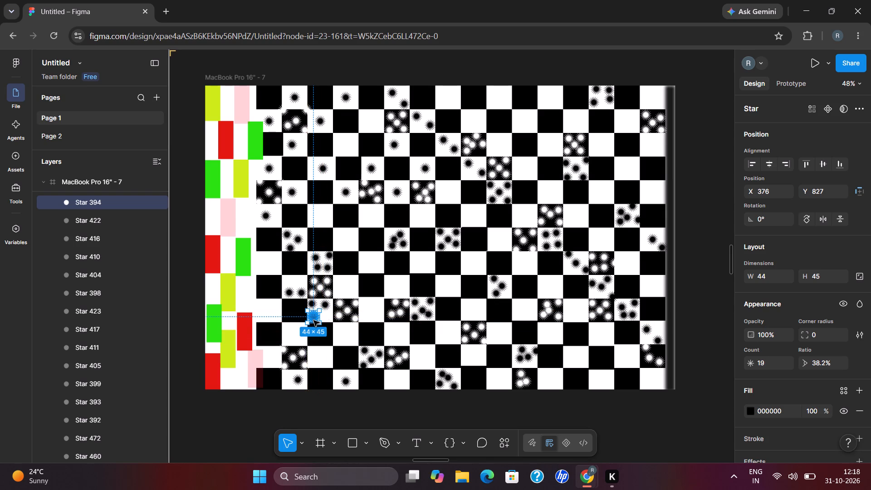
drag(300, 380, 318, 358)
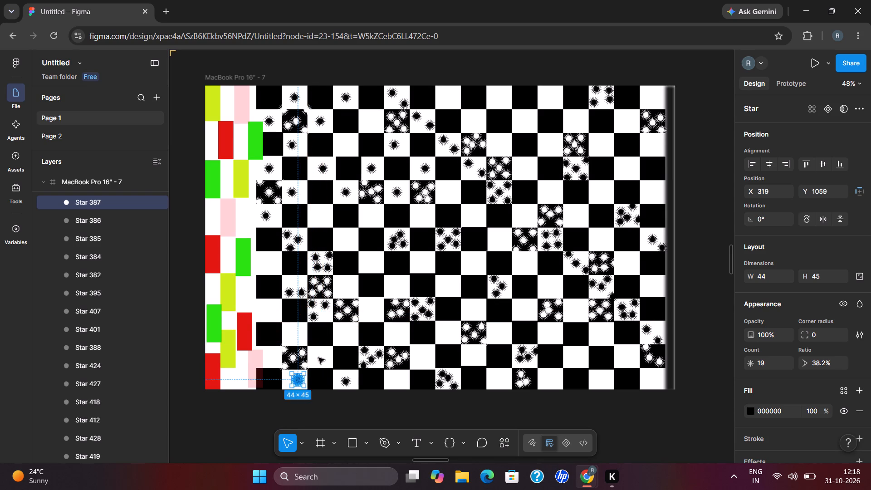
drag(318, 358, 326, 319)
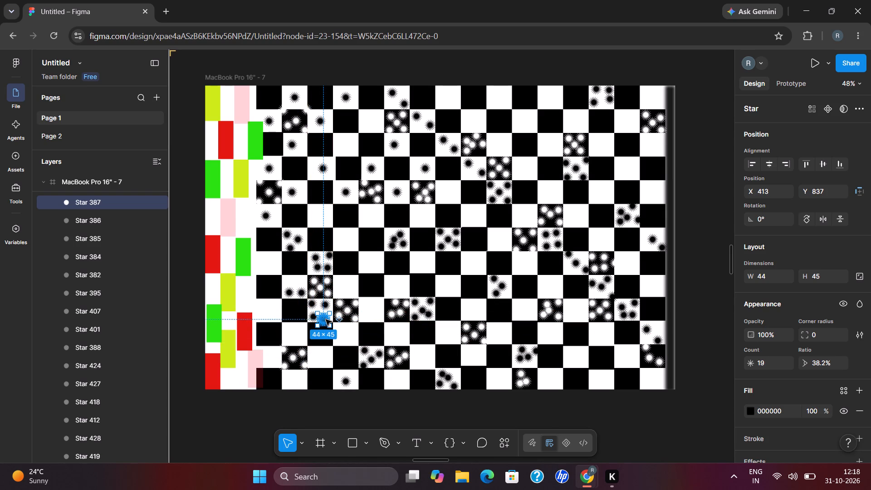
click(322, 321)
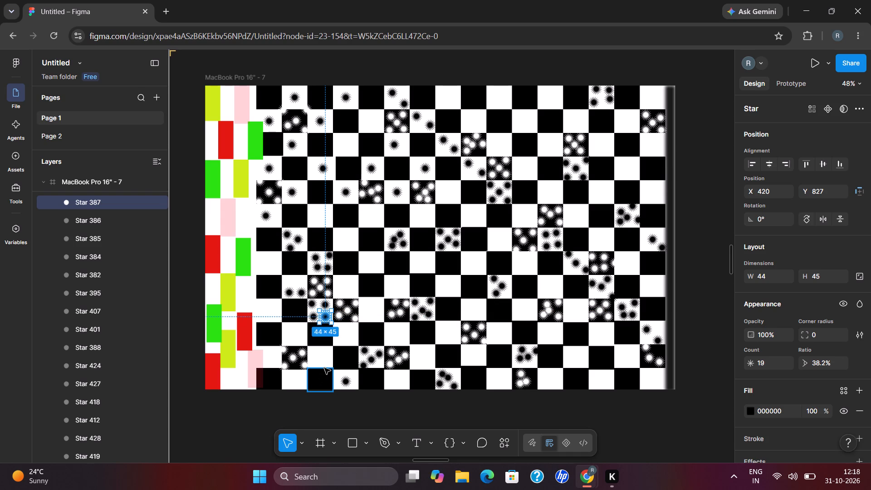
Add two black stars diagonally to the fourth-row, fifth-column white square, at about X 570, Y 263 and X 612, Y 300.
drag(347, 191, 372, 158)
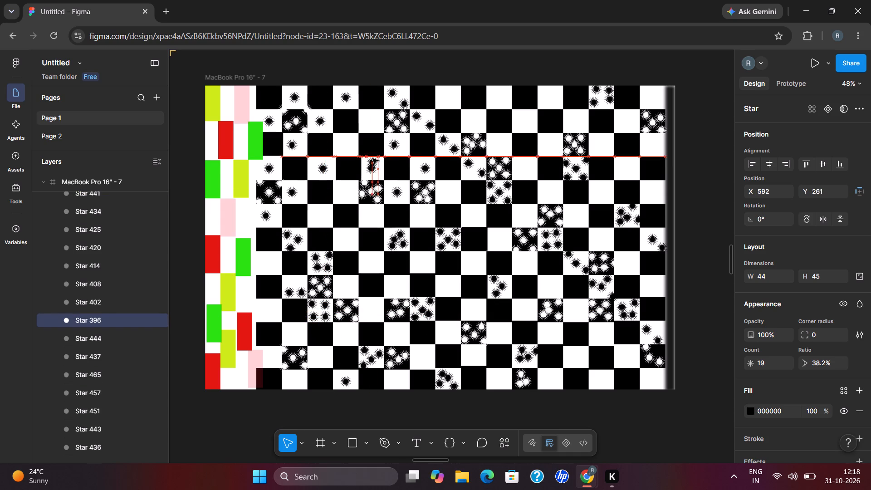
drag(372, 158, 367, 163)
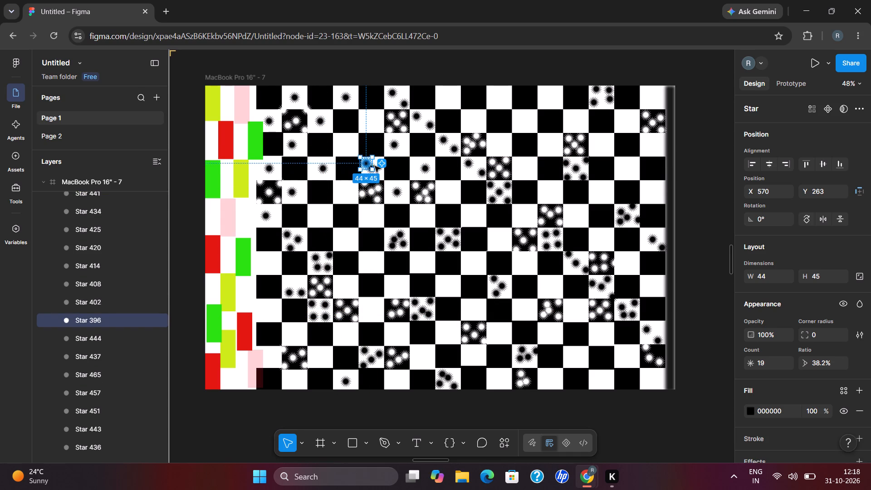
drag(398, 193, 383, 177)
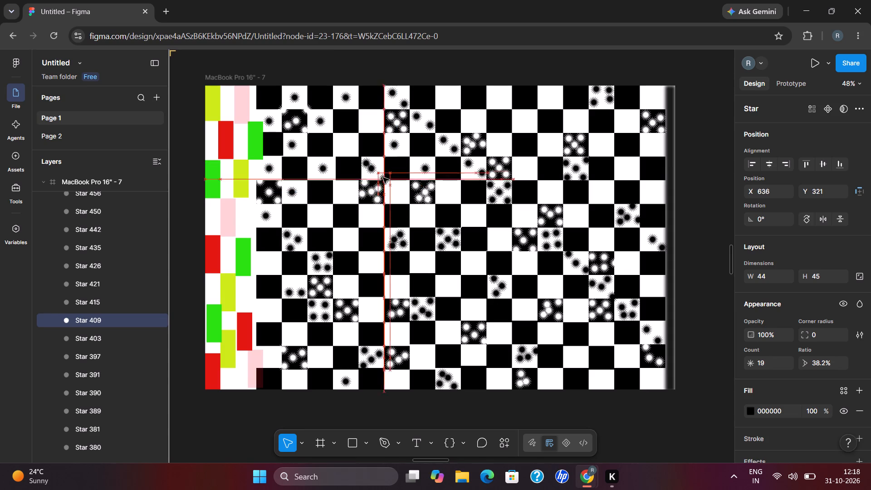
drag(383, 177, 379, 174)
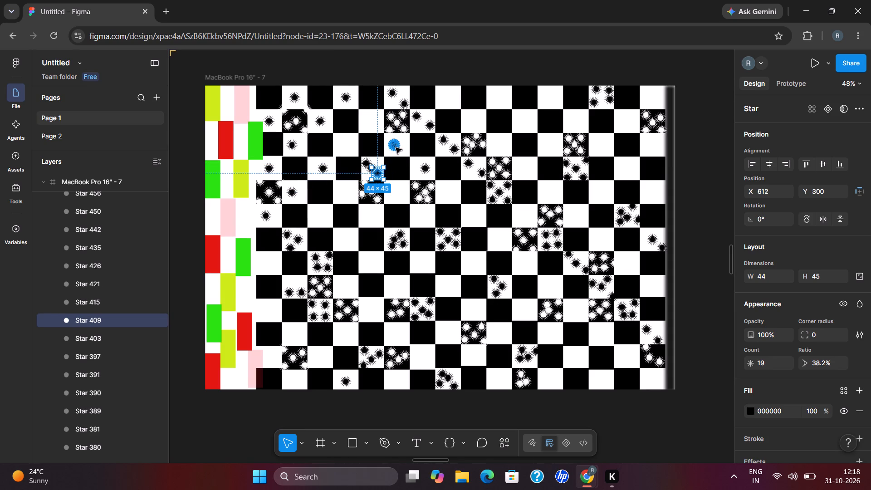
Move the third-row, sixth-column black star into the fourth-row, fifth-column white square, at about X 617, Y 258.
drag(396, 147, 381, 164)
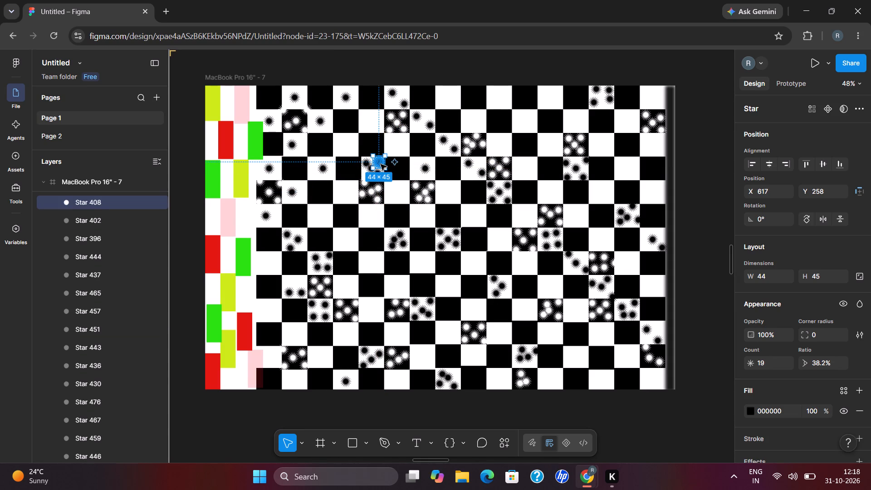
Move the fourth-row, seventh- and third-column black stars into the third-row, second-column white square, at about X 332, Y 225 and X 329, Y 177.
drag(427, 170, 418, 167)
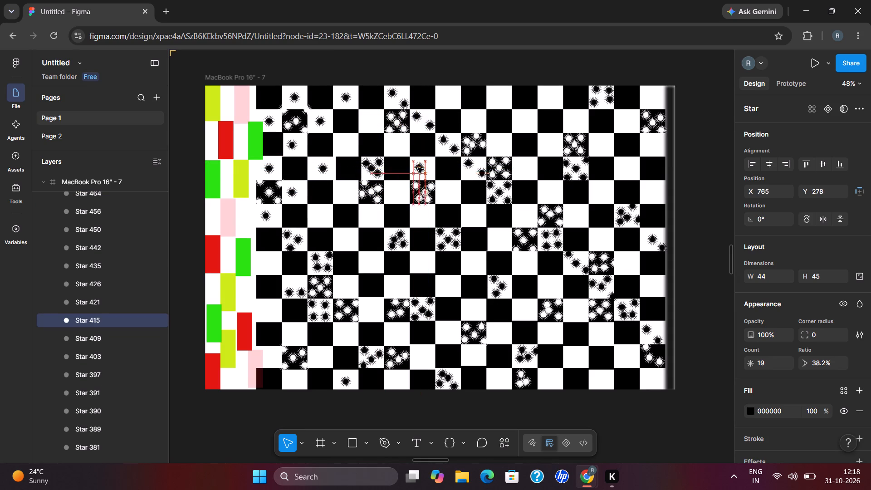
drag(418, 167, 346, 162)
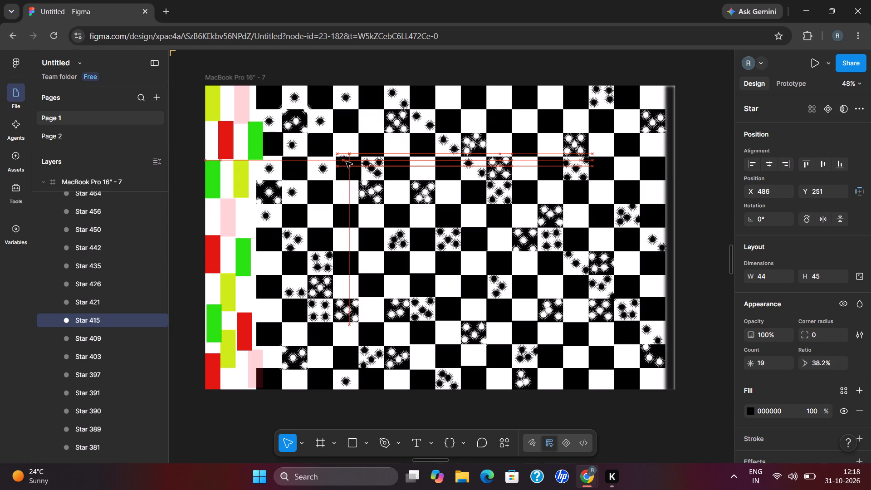
drag(346, 162, 304, 154)
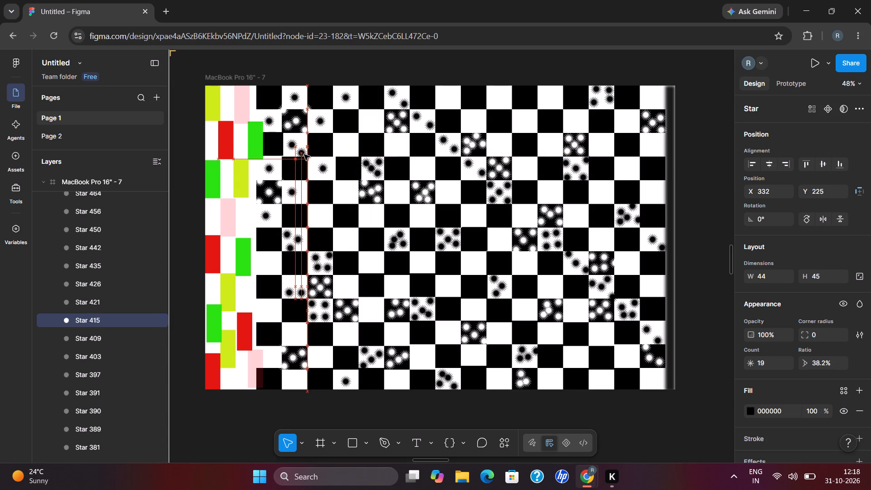
drag(324, 169, 305, 144)
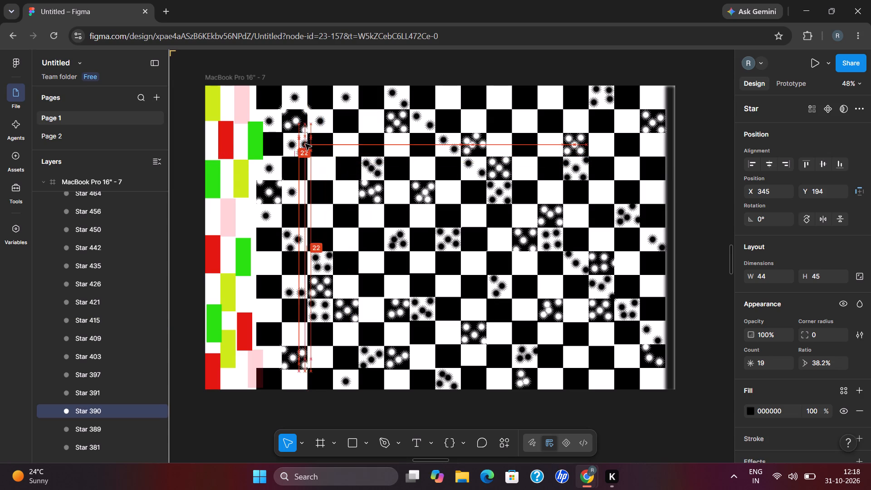
drag(305, 144, 302, 140)
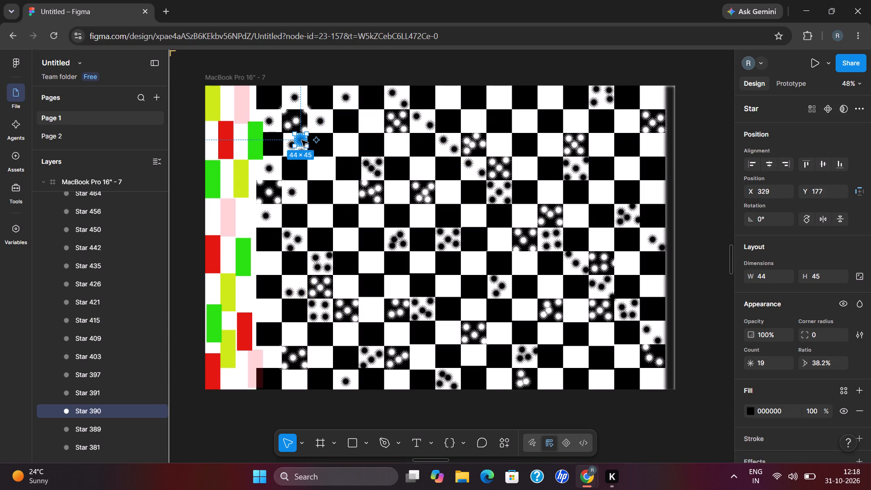
Move the fifth-row and sixth-row lone black stars into the fourth-row, first-column white square, at about X 185, Y 259 and X 240, Y 306.
drag(294, 189, 279, 170)
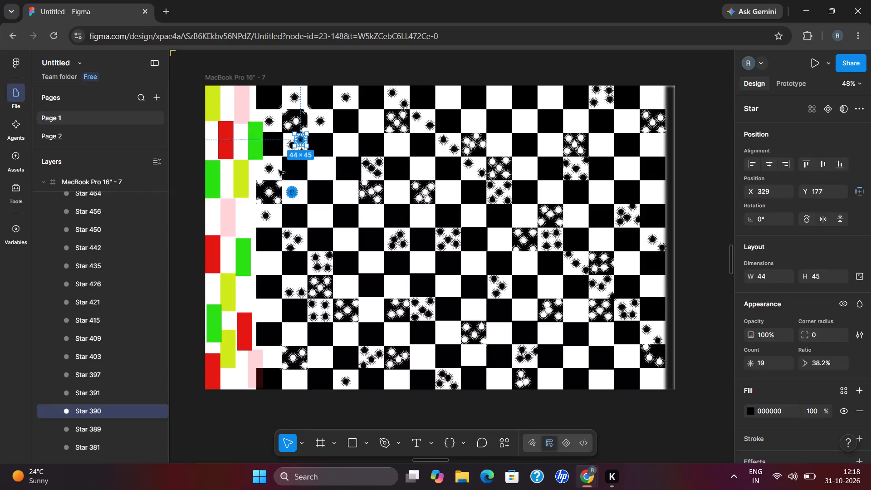
drag(279, 170, 263, 159)
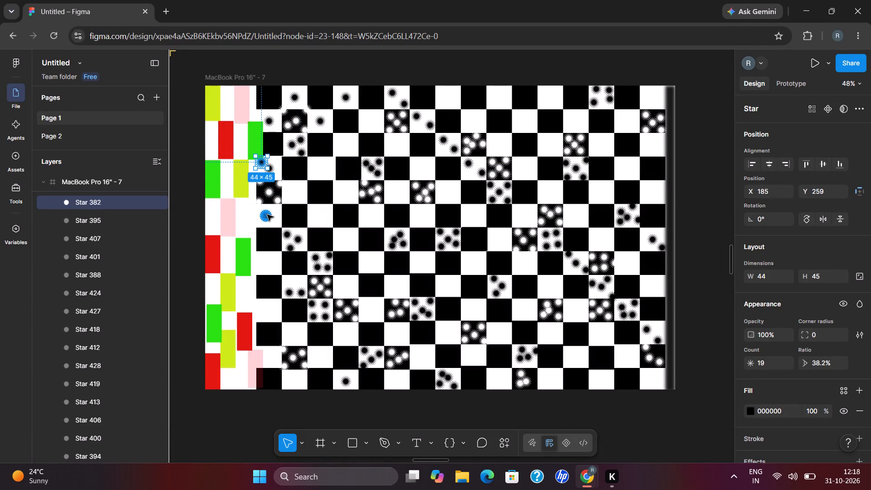
drag(267, 216, 278, 176)
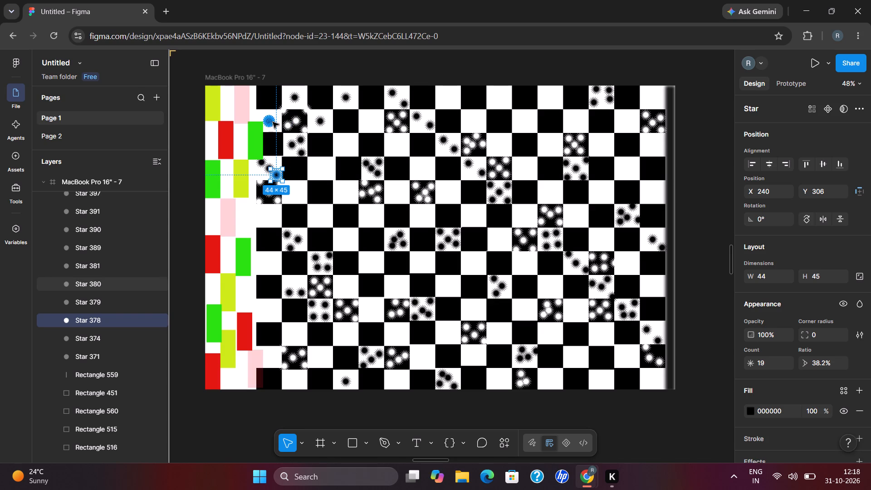
Move the second-row, first- and third-column black stars diagonally into the first-row, second-column white square, the latter at about X 334, Y 49.
drag(273, 122, 291, 91)
drag(319, 118, 308, 105)
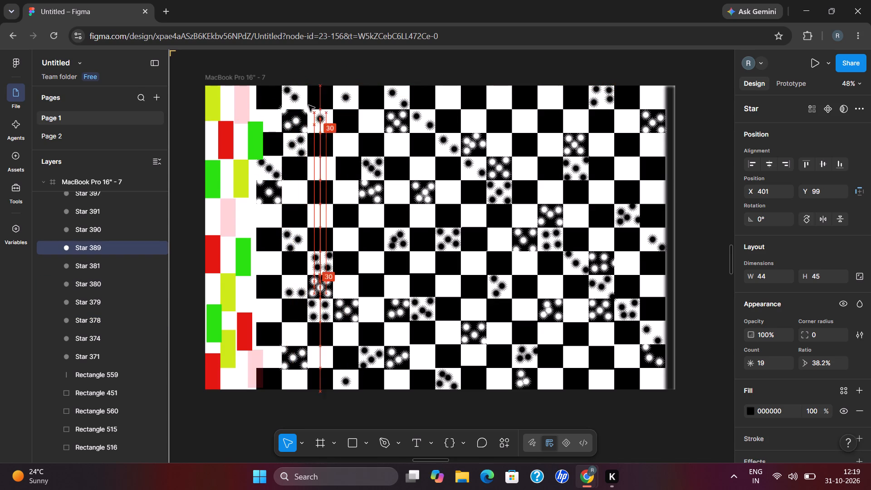
drag(308, 105, 301, 102)
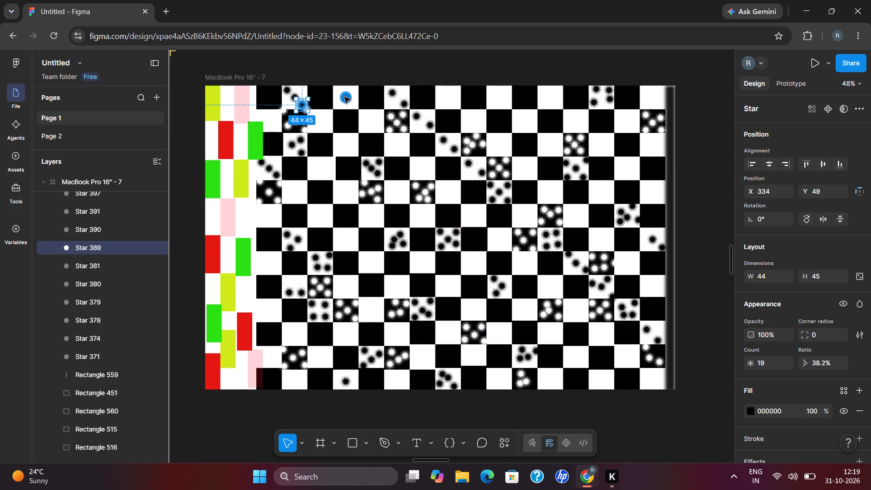
Move the first-row, fourth-column black star into the first-row, sixth-column white square, at about X 667, Y 46.
drag(344, 97, 393, 106)
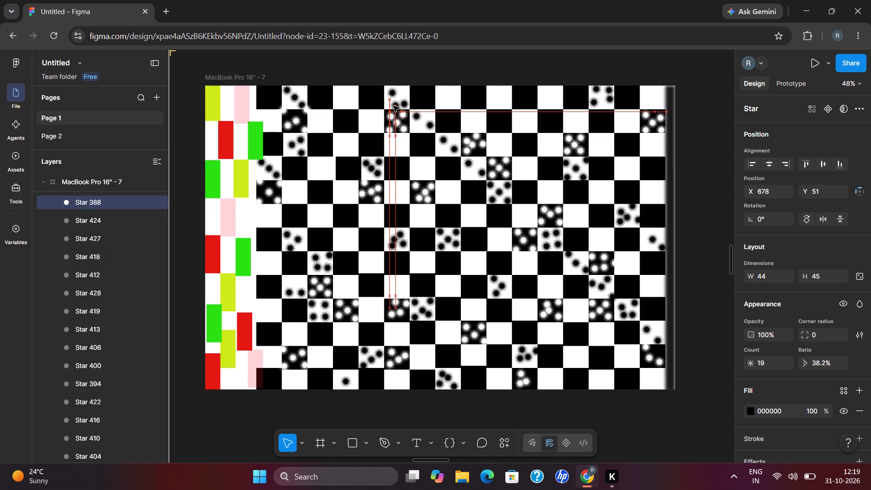
drag(393, 106, 391, 104)
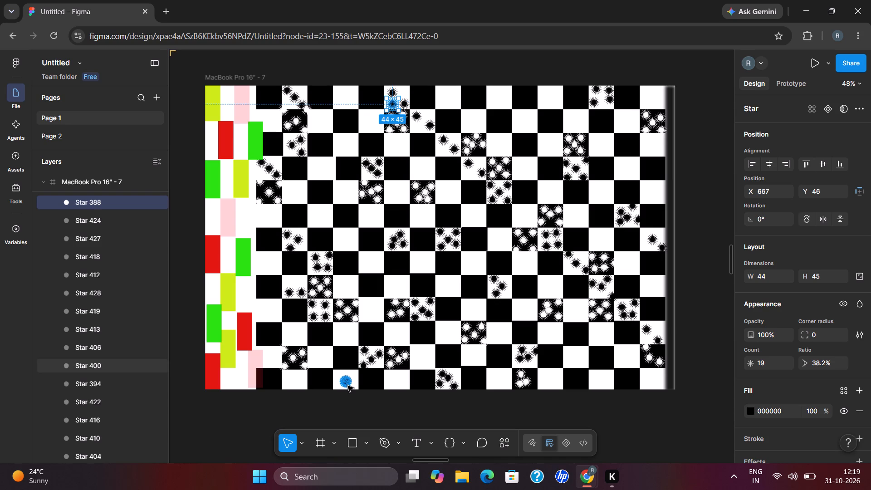
Move the bottom-row, fourth-column black star into the ninth-row, second-column white square, at about X 309, Y 692.
drag(345, 387, 294, 281)
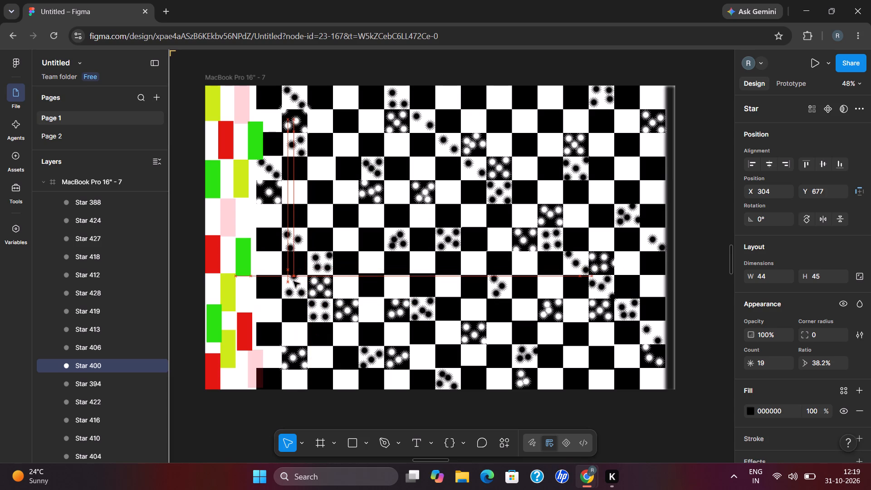
drag(294, 281, 295, 285)
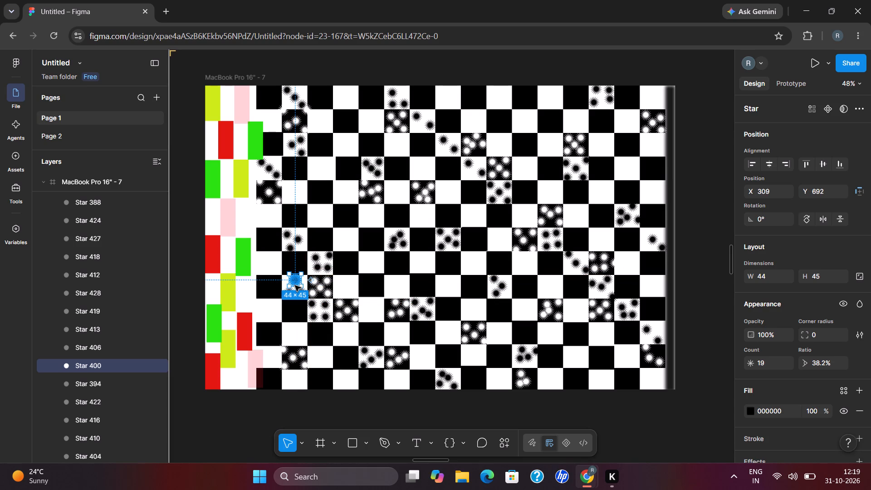
click(529, 268)
Move the two seventh-row, sixteenth-column black stars to about X 1316, Y 651 in row 8, column 13, and X 945, Y 302 in row 4, column 9.
drag(653, 242, 570, 271)
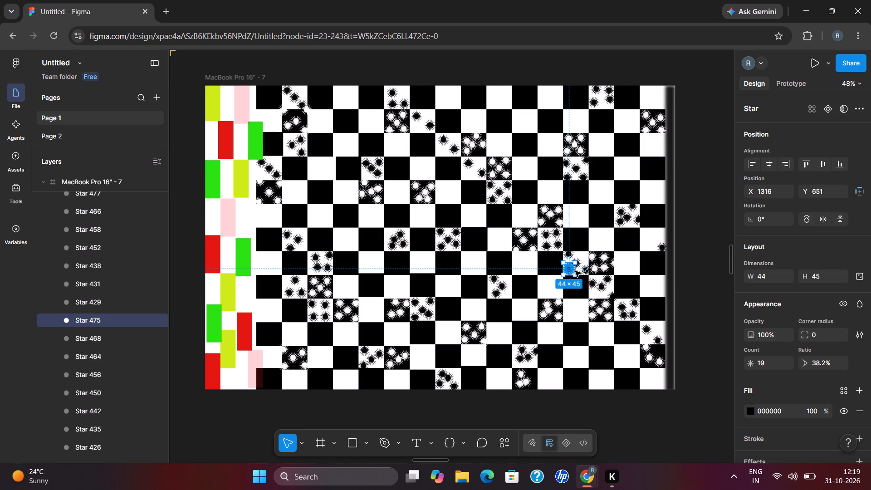
drag(662, 247, 502, 170)
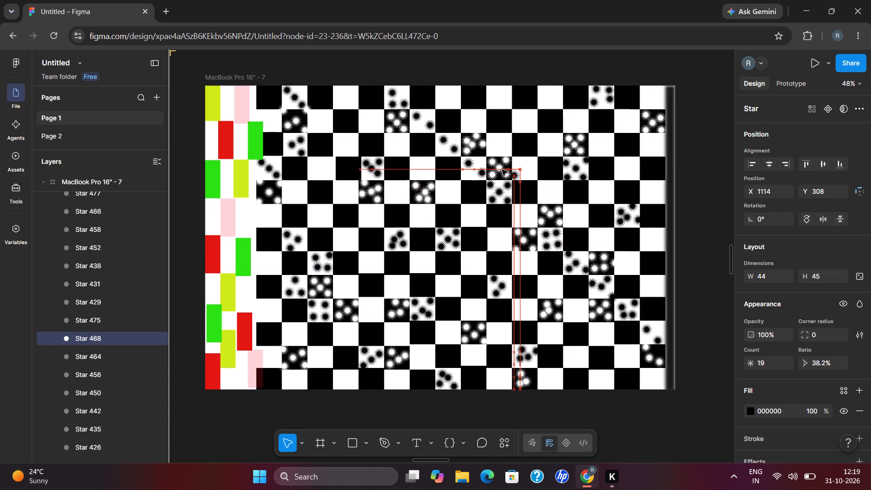
drag(502, 170, 469, 173)
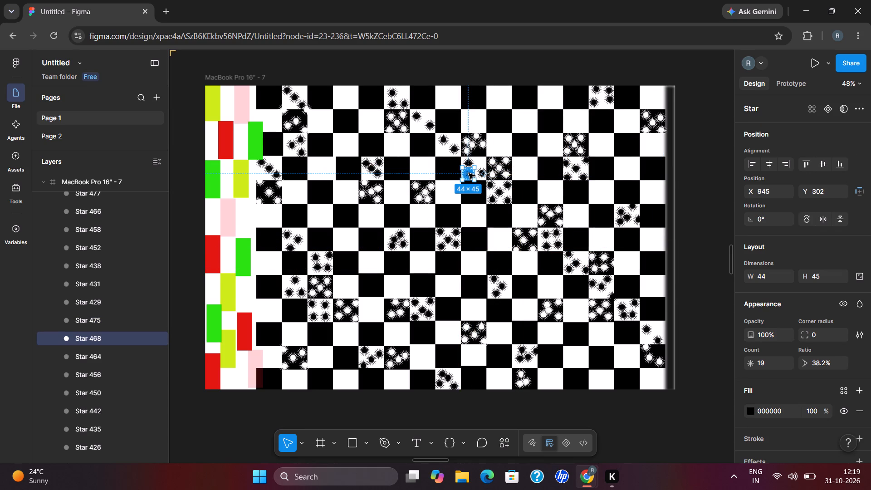
Move the two third-row, eighth-column black stars to about X 746, Y 129 in row 2, column 7, and X 1650, Y 872 in row 11, column 16.
drag(456, 151, 433, 132)
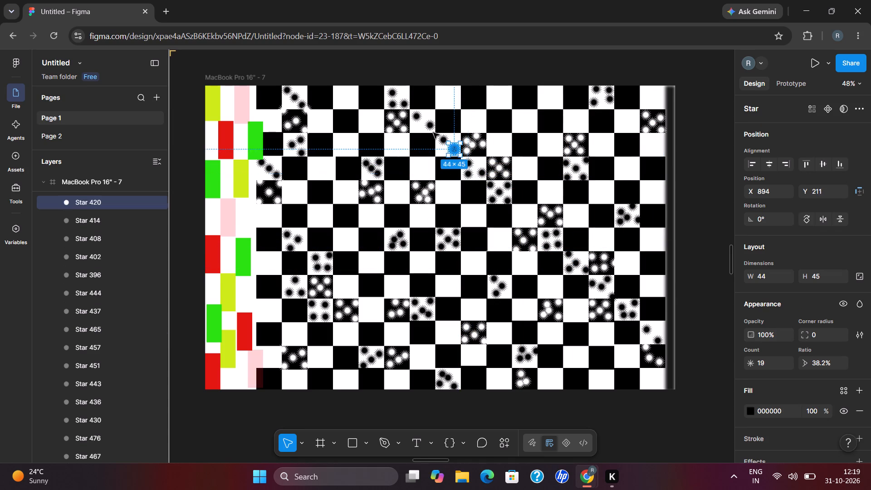
drag(433, 132, 416, 128)
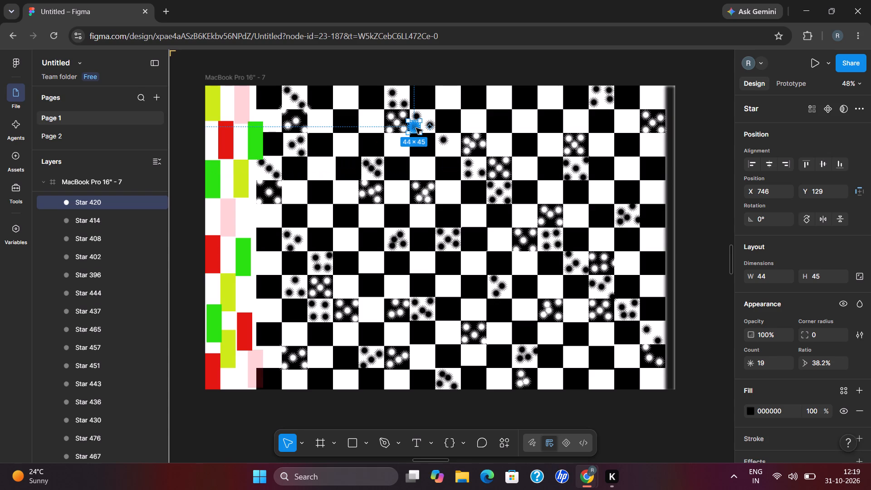
drag(442, 138, 453, 154)
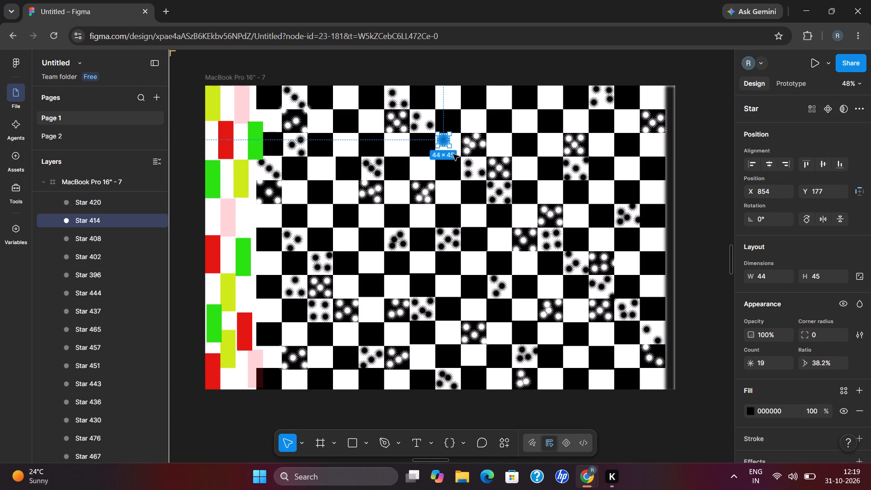
drag(453, 154, 657, 323)
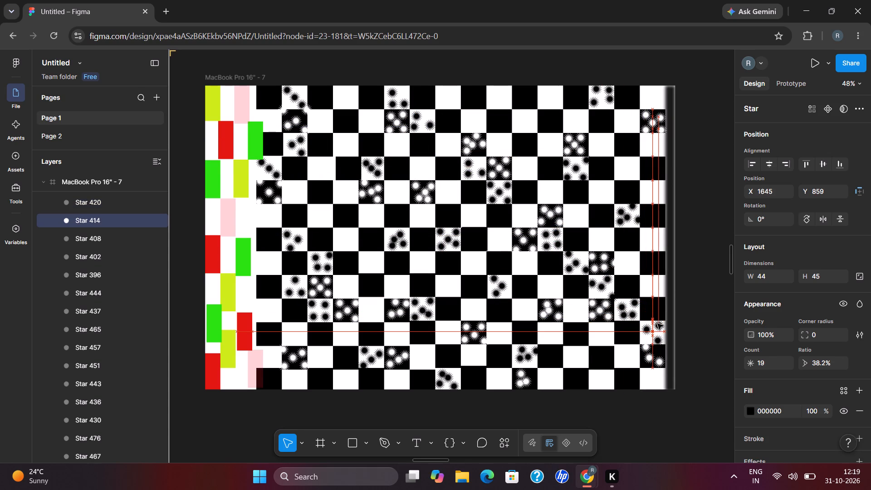
drag(657, 323, 659, 327)
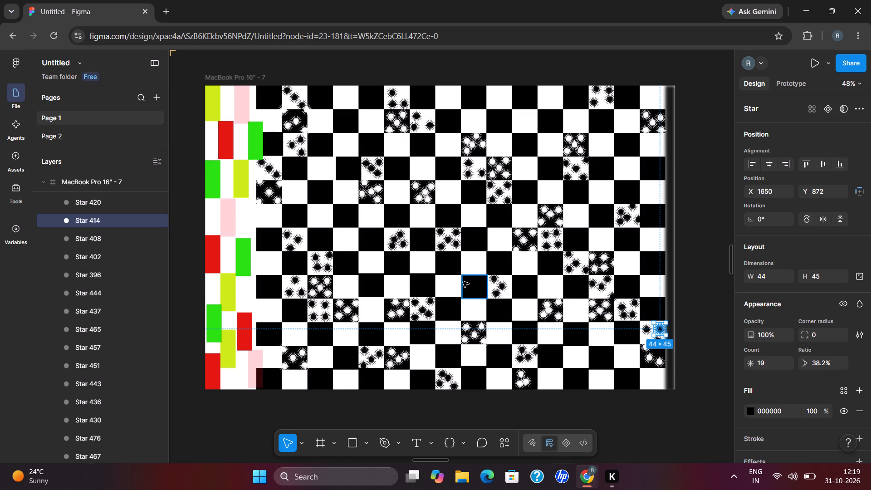
click(448, 285)
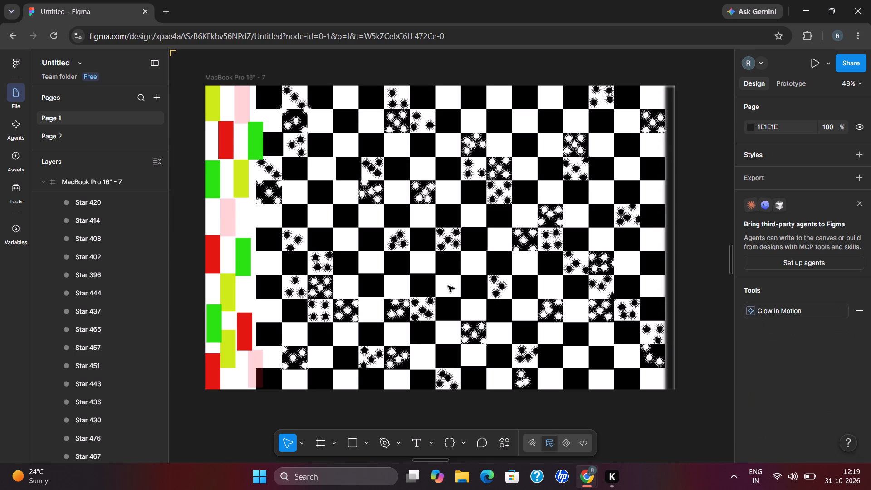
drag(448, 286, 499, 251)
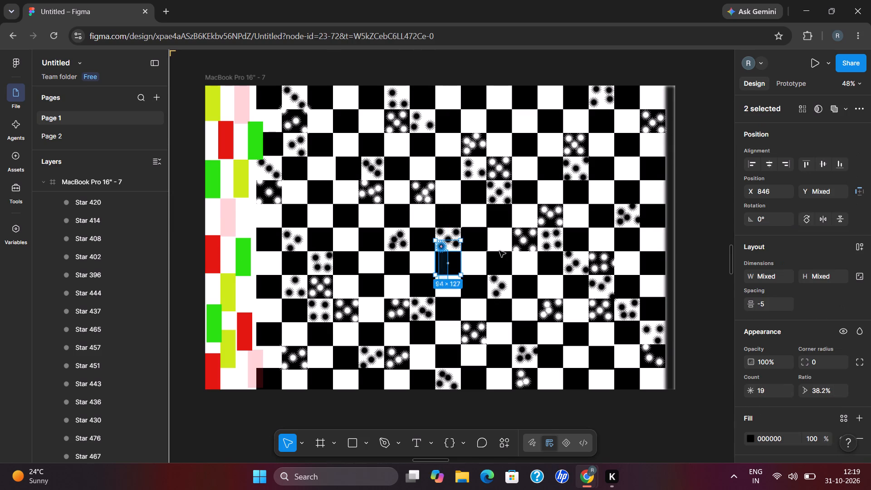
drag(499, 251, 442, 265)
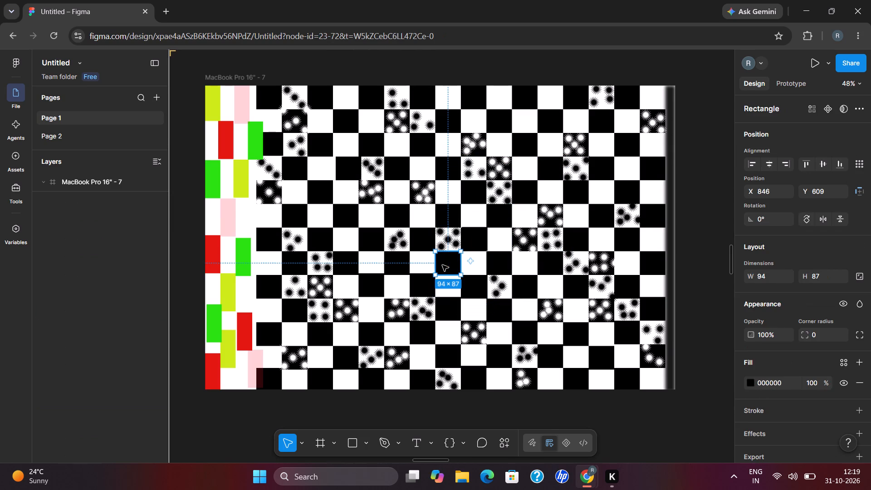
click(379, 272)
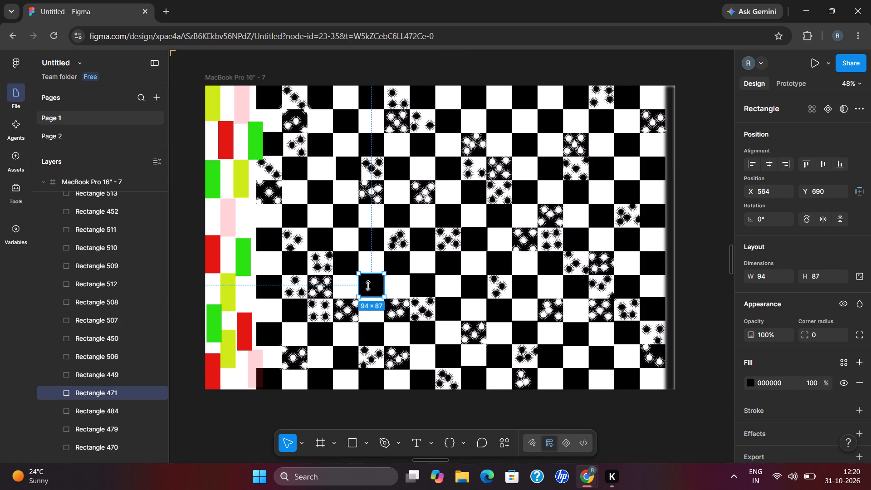
Delete the plain black squares at row 7, columns 3 and 5; row 8, columns 4 and 6; and row 9, columns 5 and 7.
click(367, 290)
key(Delete)
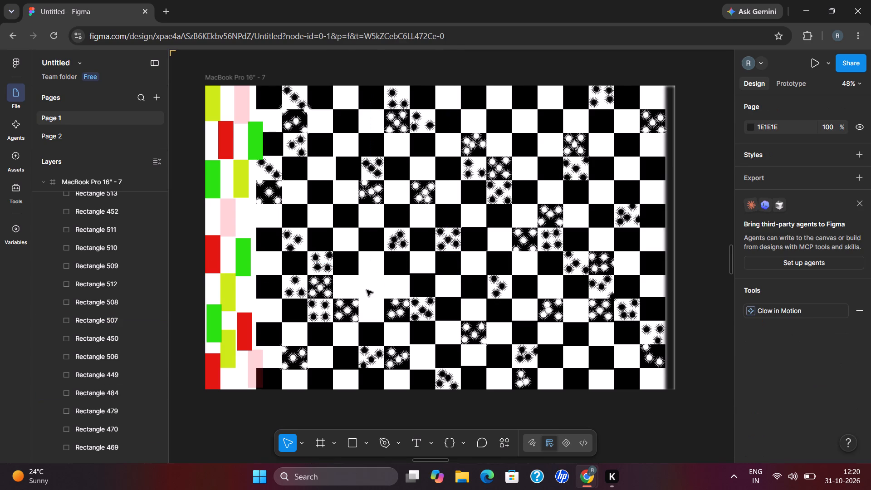
click(345, 266)
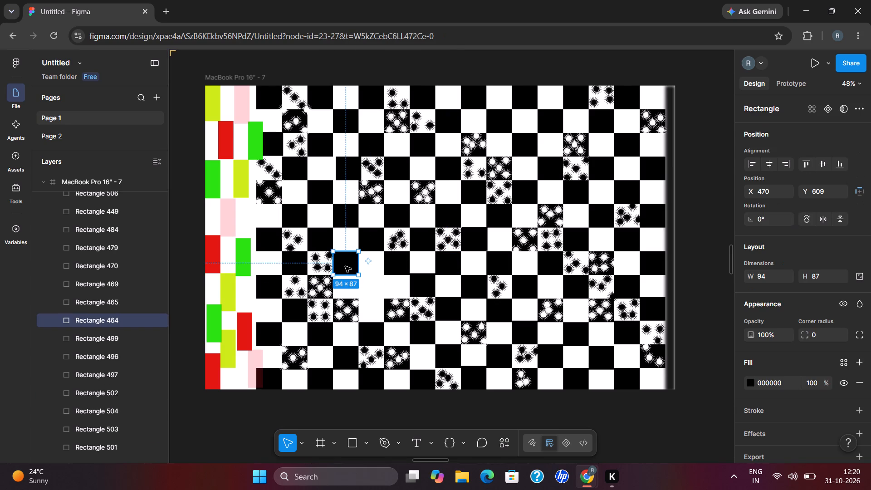
key(Delete)
click(325, 246)
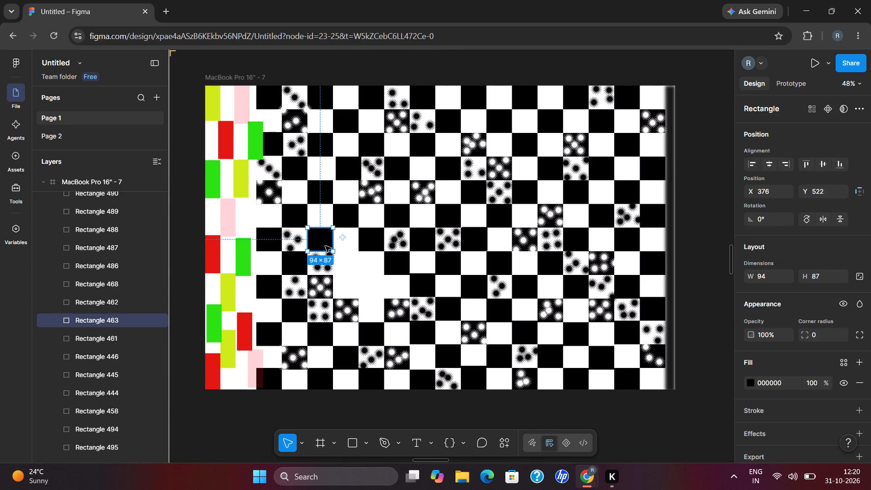
key(Delete)
click(365, 244)
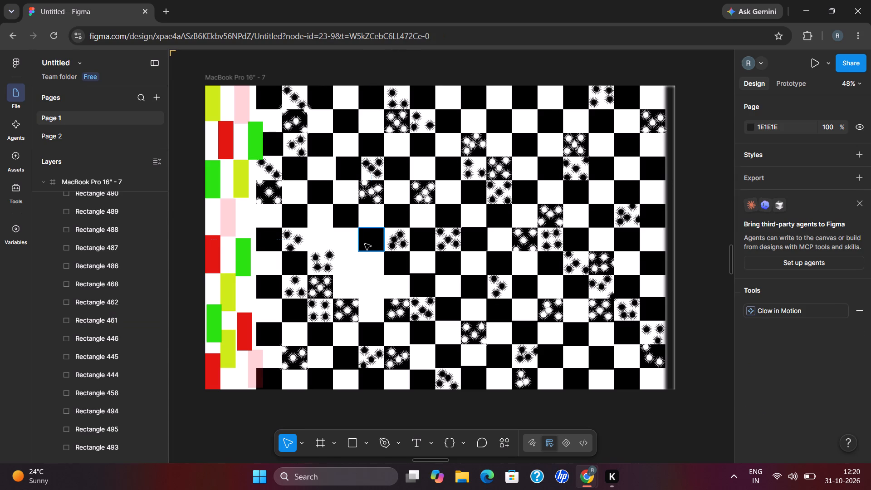
key(Delete)
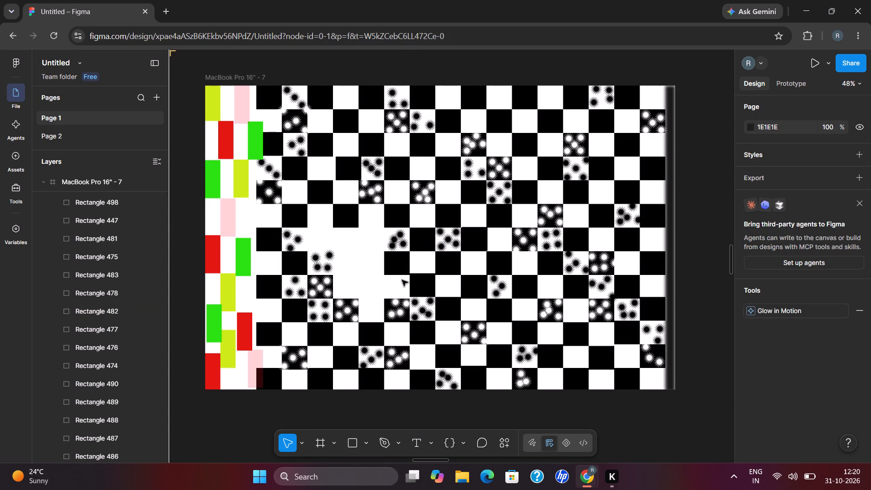
click(397, 265)
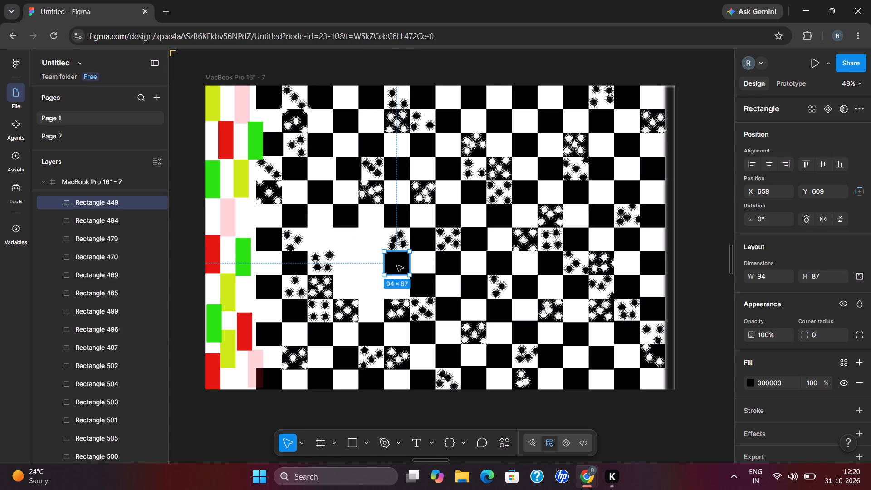
key(Delete)
click(423, 289)
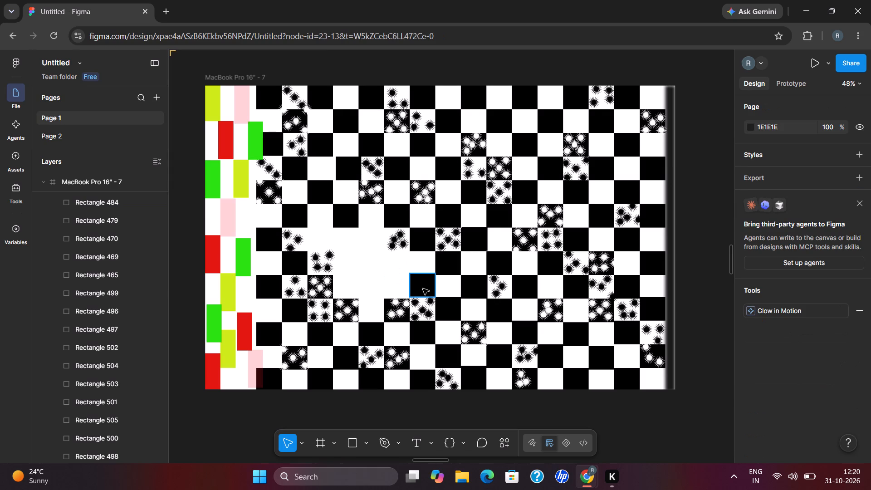
key(Delete)
Delete the black squares at row 10, column 8, and row 8, column 8, plus both stacked black squares at row 9, column 9.
click(419, 242)
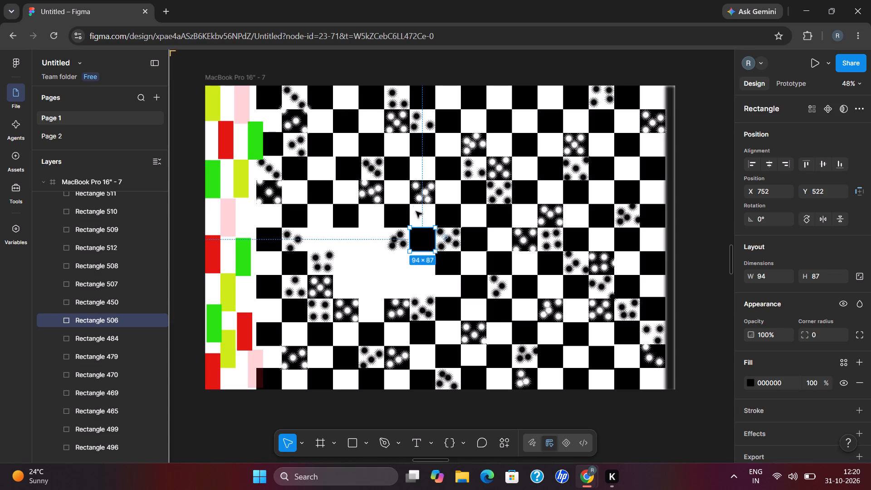
click(454, 313)
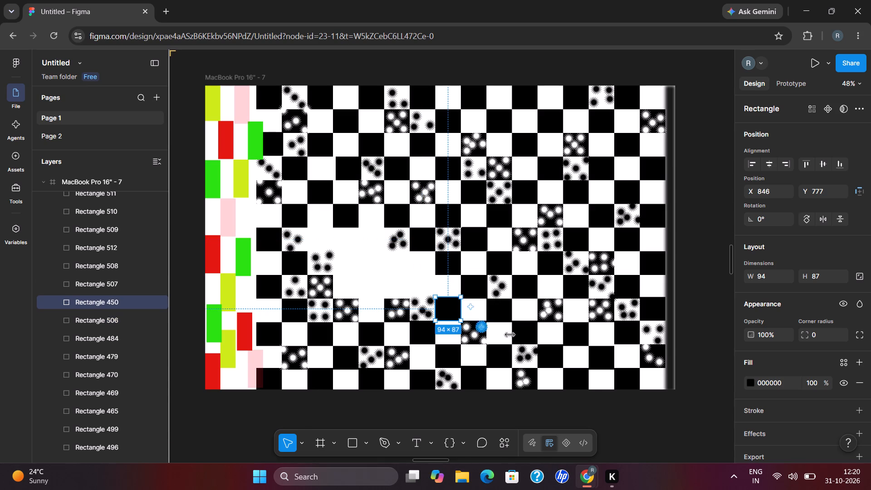
key(Delete)
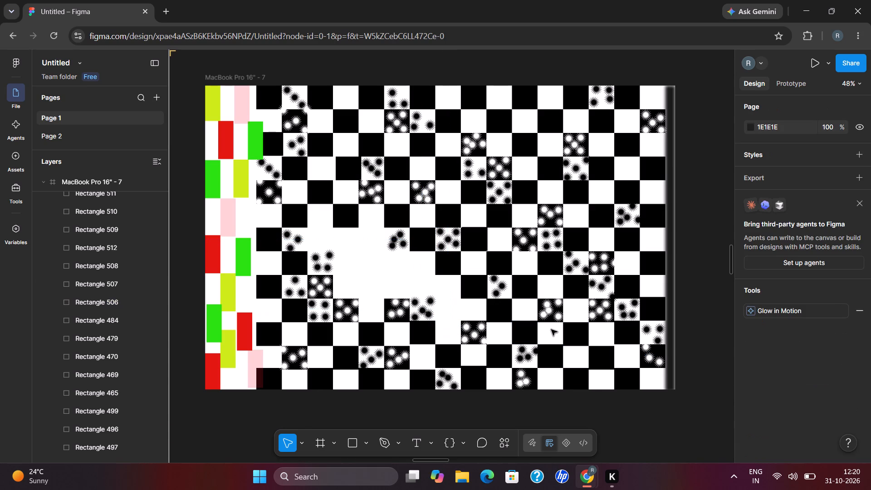
click(480, 294)
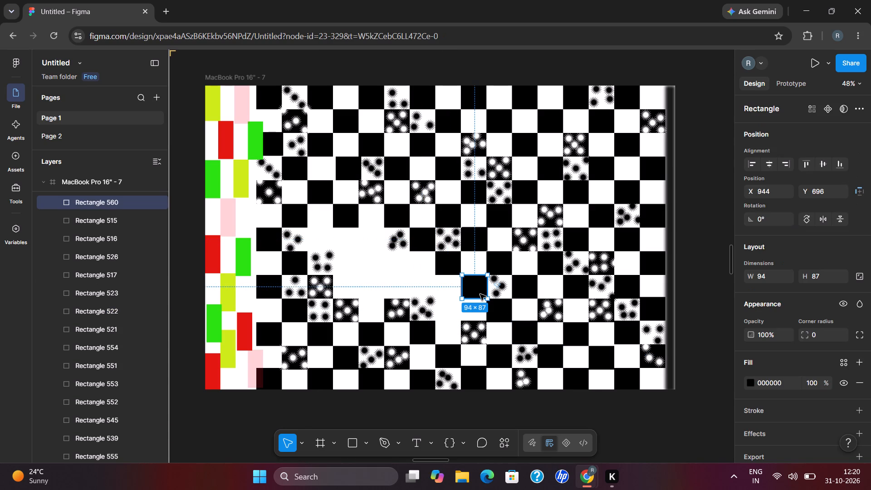
key(Delete)
key(Delete)
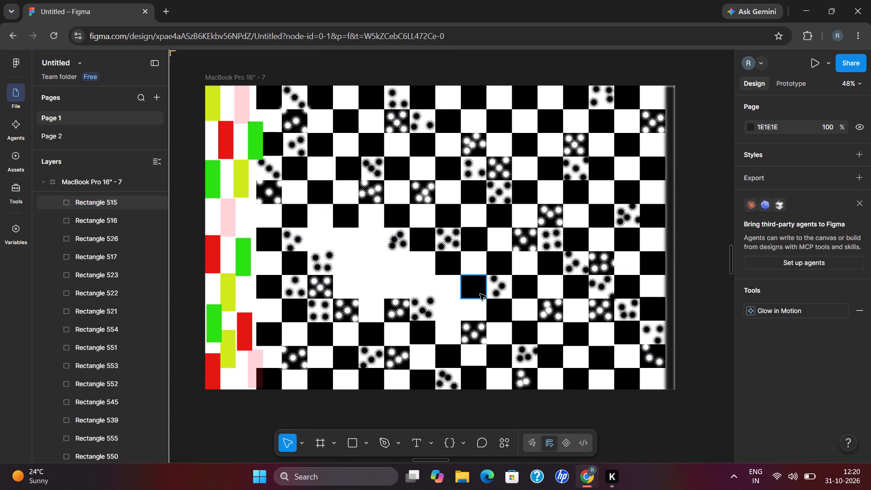
click(474, 288)
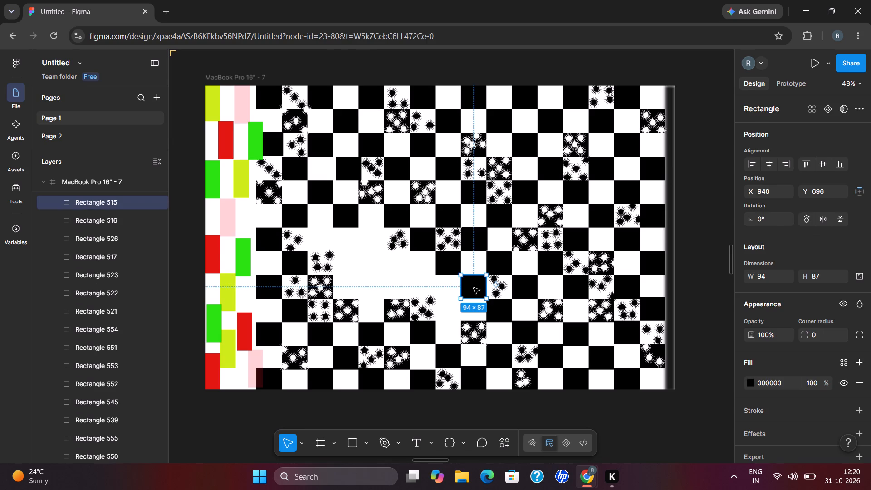
key(Delete)
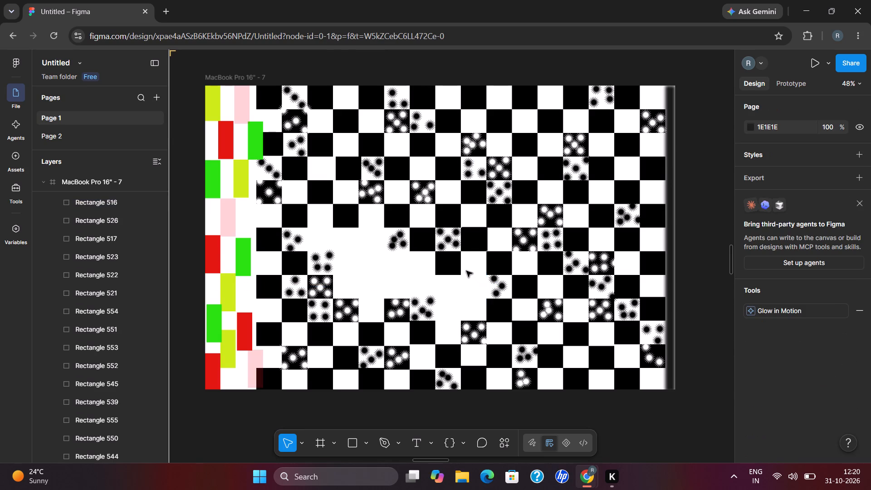
click(451, 267)
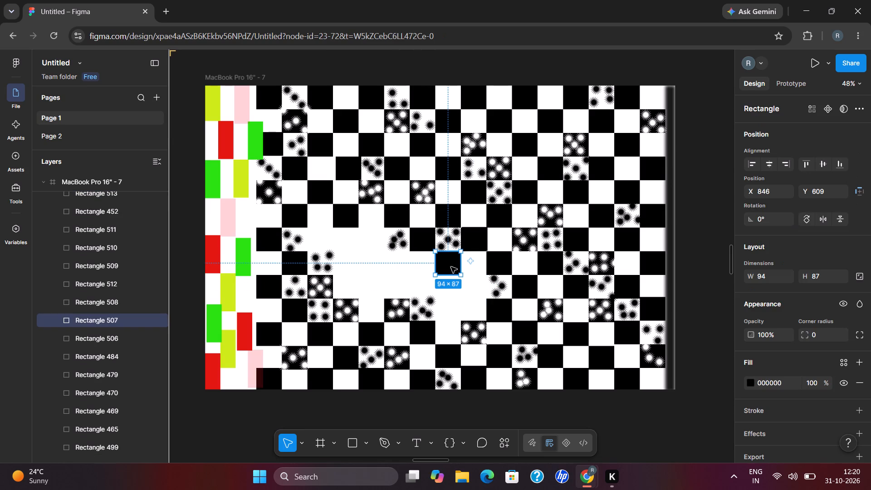
key(Delete)
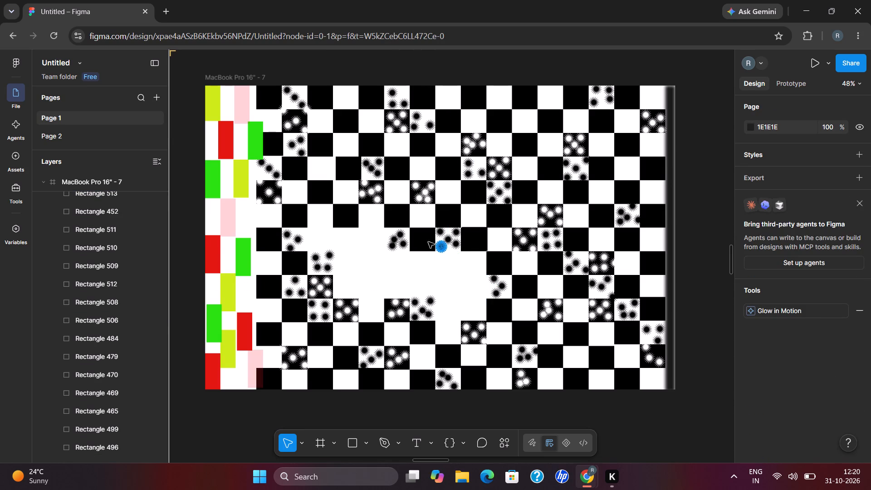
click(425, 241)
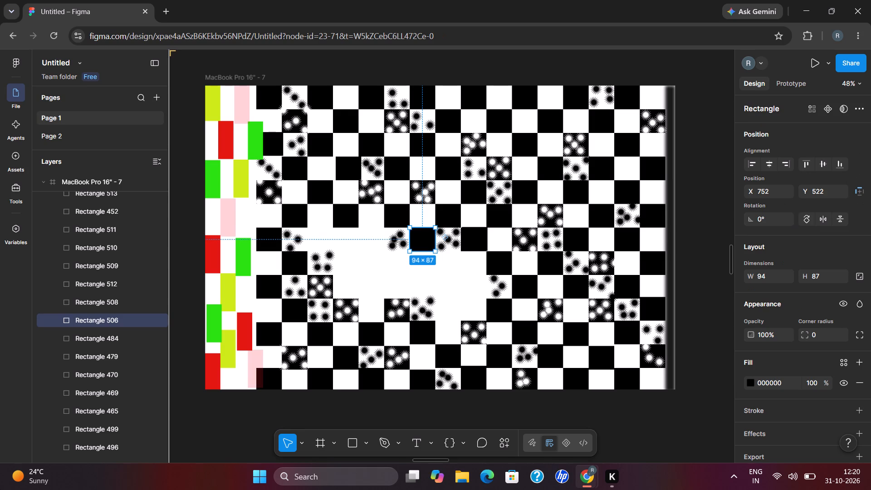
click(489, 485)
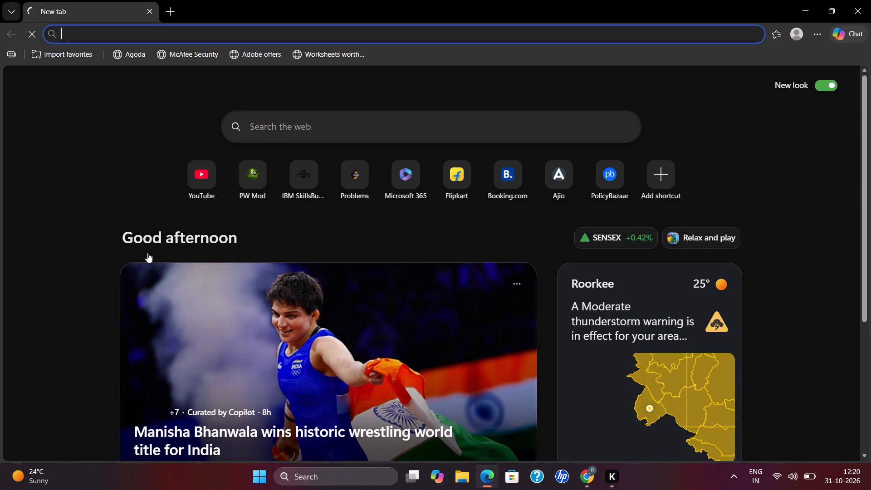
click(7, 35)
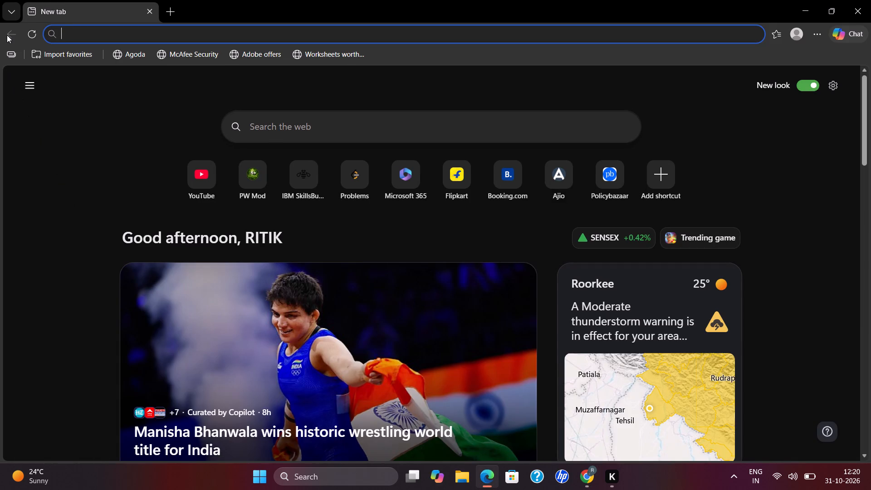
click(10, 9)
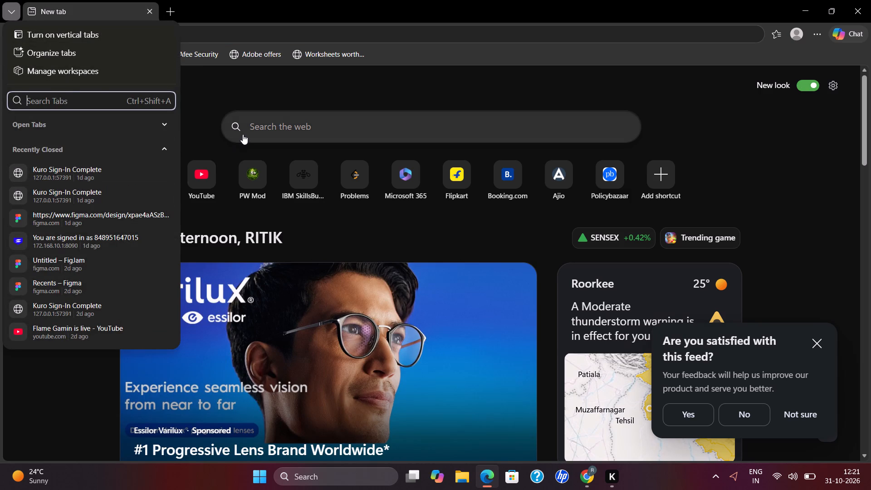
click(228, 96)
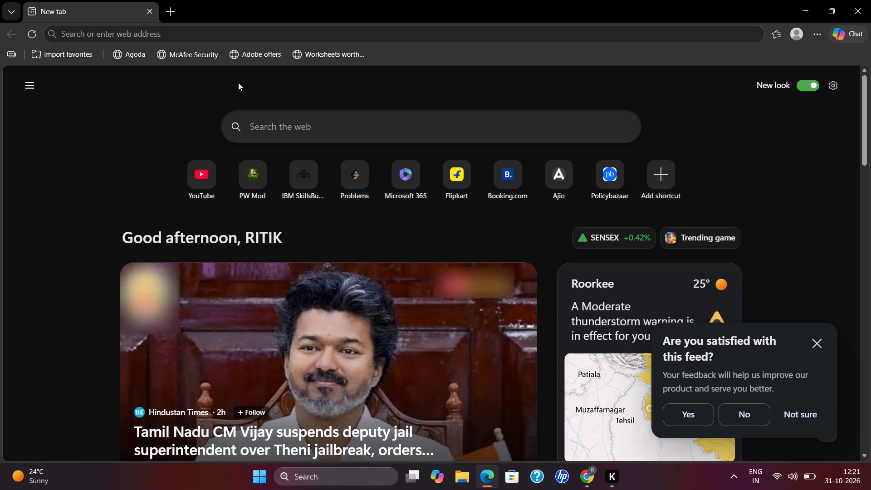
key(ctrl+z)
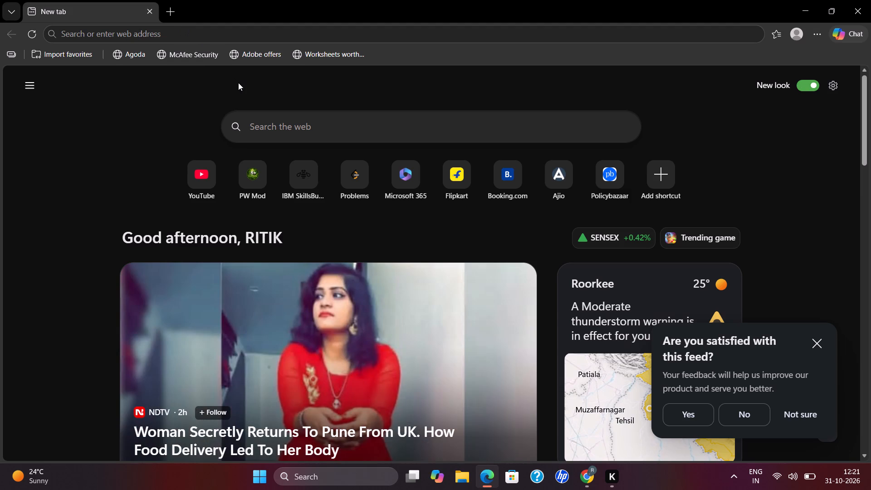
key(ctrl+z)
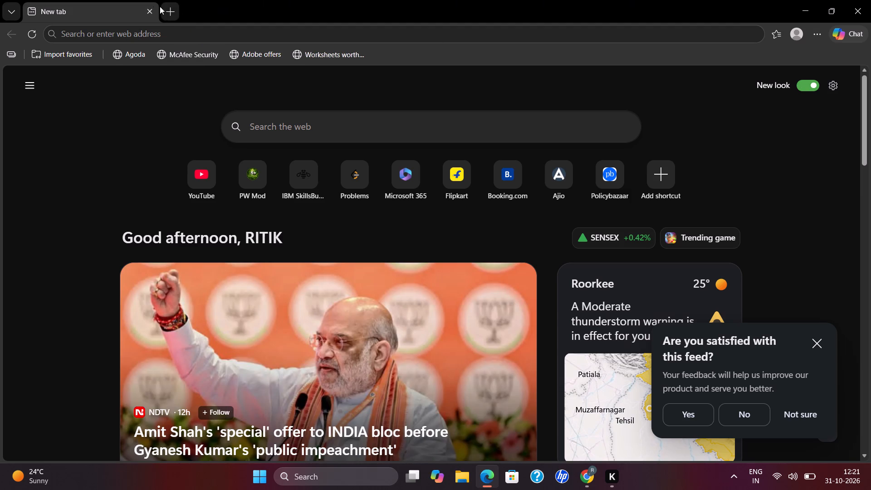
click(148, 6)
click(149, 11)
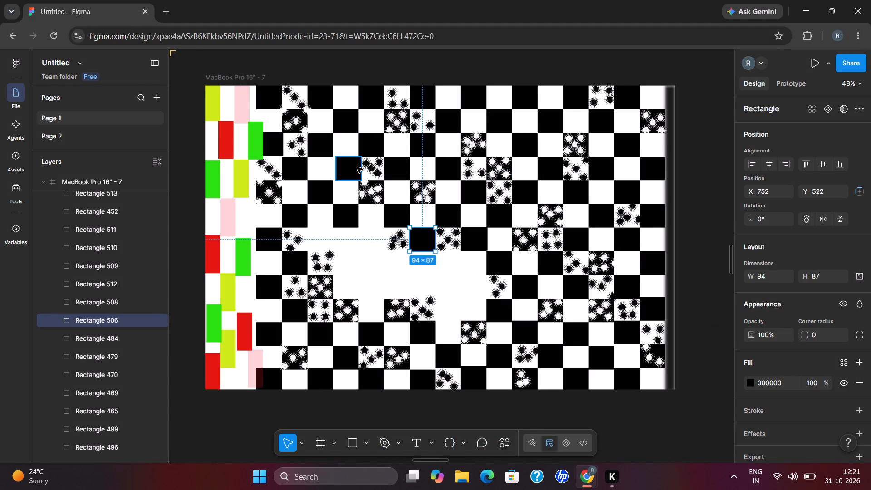
Move the black square at row 4, column 4 into the empty space at row 7, column 3, at about X 385, Y 517.
drag(353, 171, 339, 246)
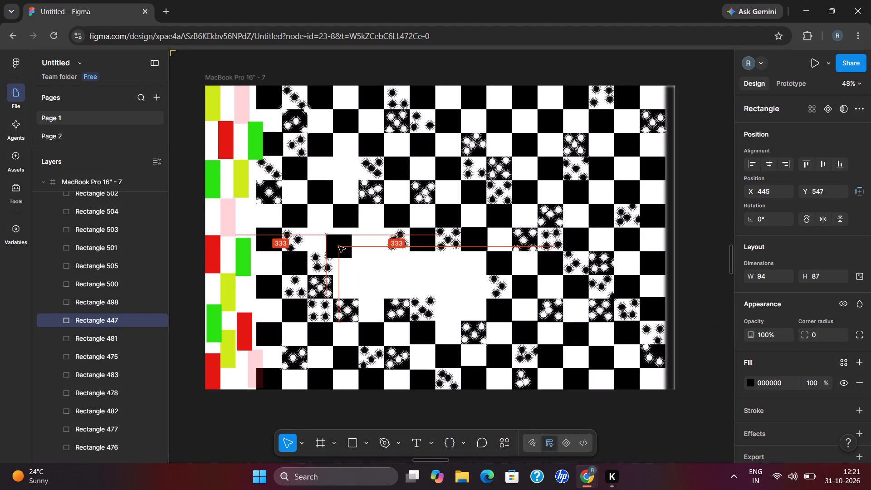
drag(339, 246, 328, 240)
click(328, 240)
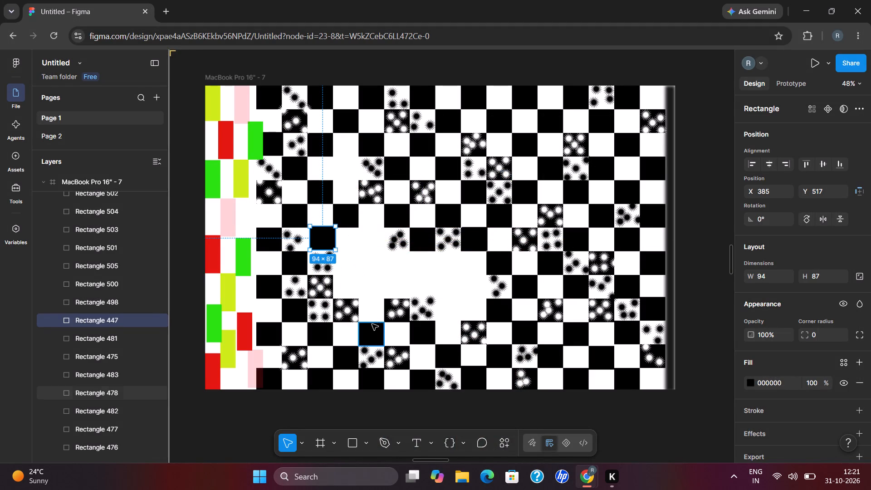
Move the black square at row 11, column 5 into the gap at row 4, column 4, at about X 470, Y 278.
drag(372, 327, 346, 166)
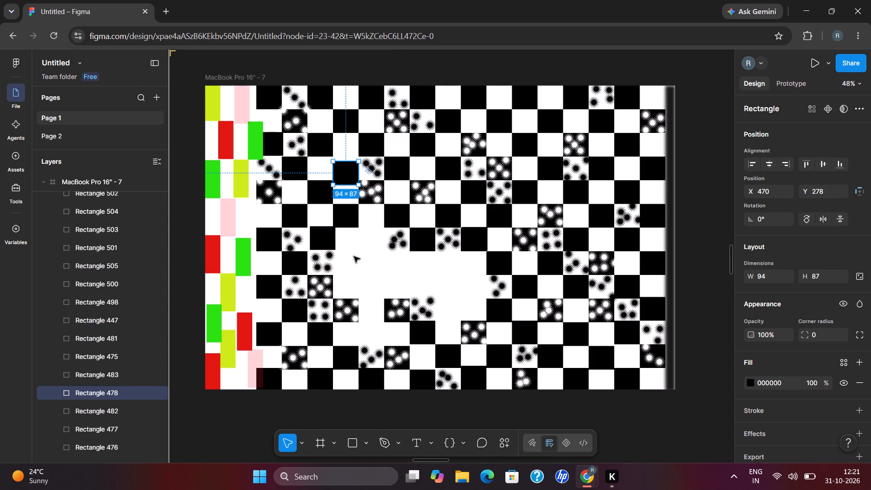
click(365, 275)
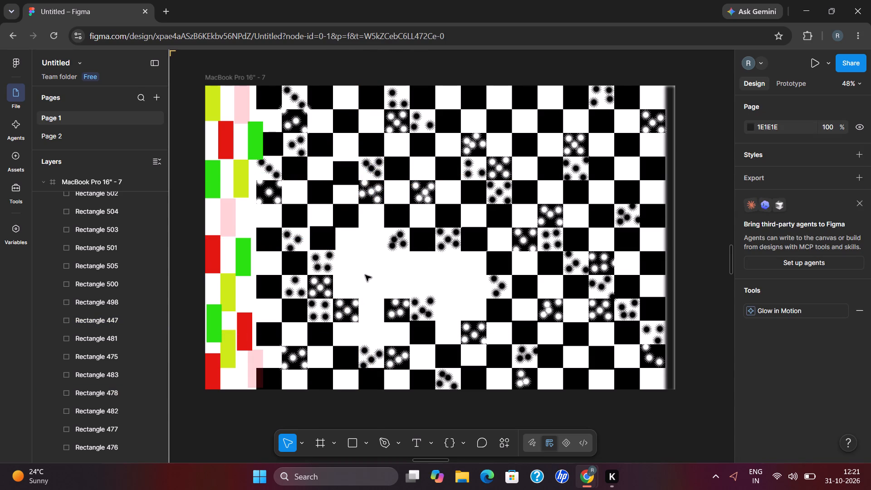
Move a row 7, column 6 black star to about X 666, Y 624, and a row 10, column 7 black star to X 670, Y 694.
drag(405, 247, 392, 263)
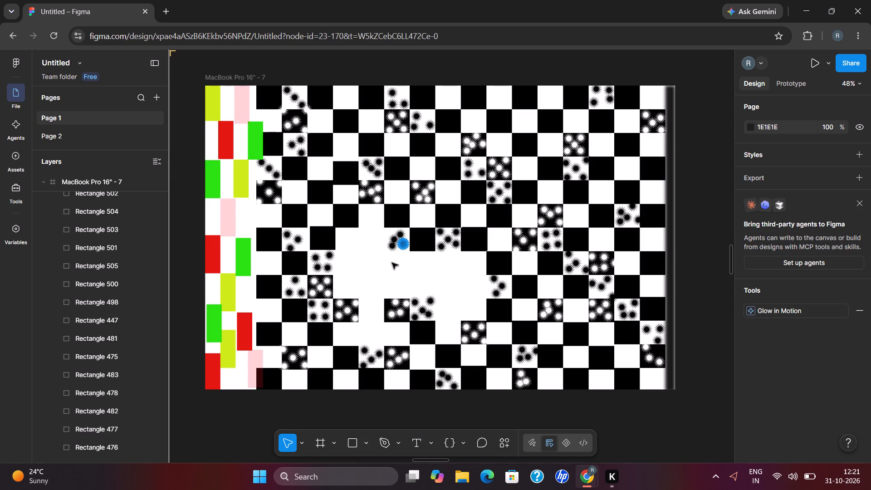
drag(392, 263, 394, 265)
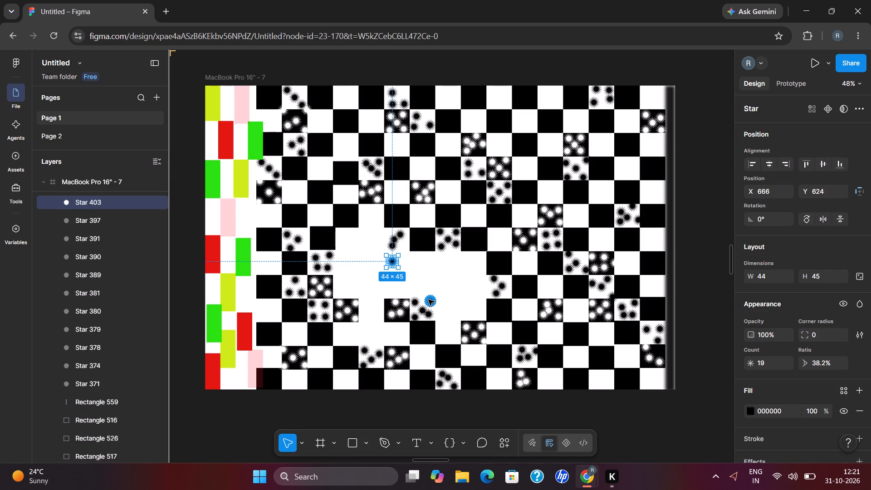
drag(428, 299, 391, 279)
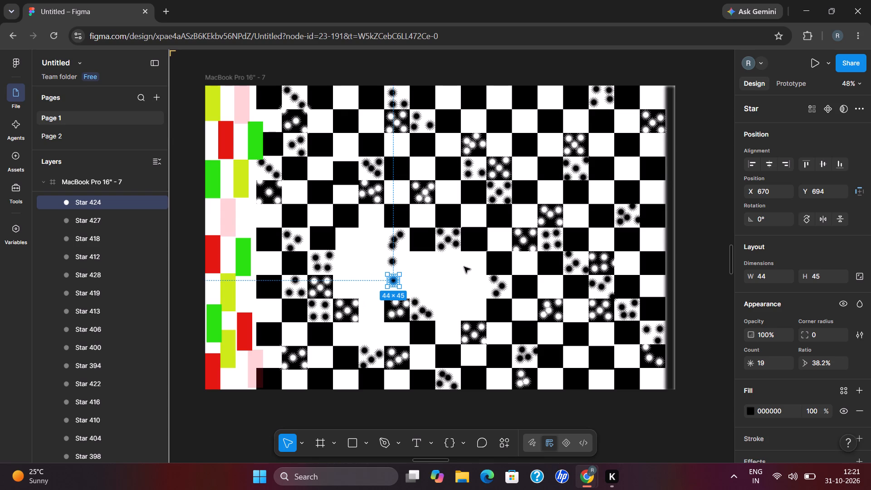
Move the centre and a lower black star from row 7, column 8 to about X 846, Y 622, and X 857, Y 675.
drag(450, 243, 444, 264)
drag(455, 250, 455, 255)
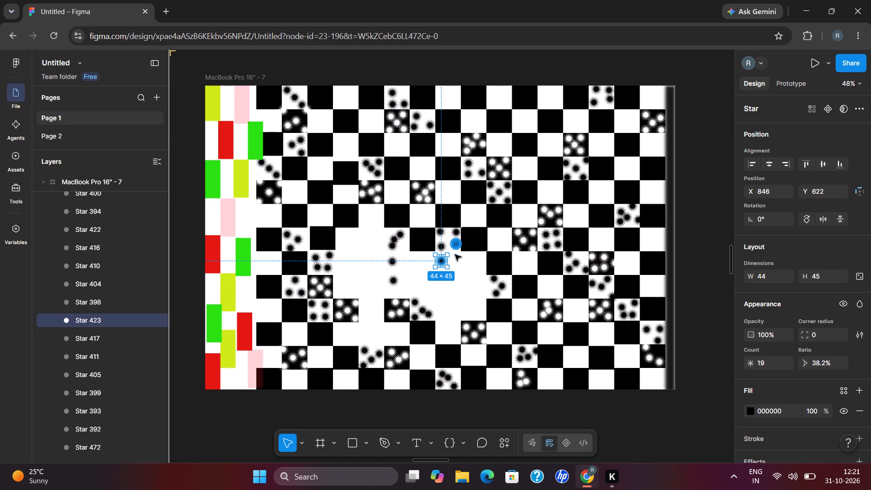
drag(455, 255, 443, 281)
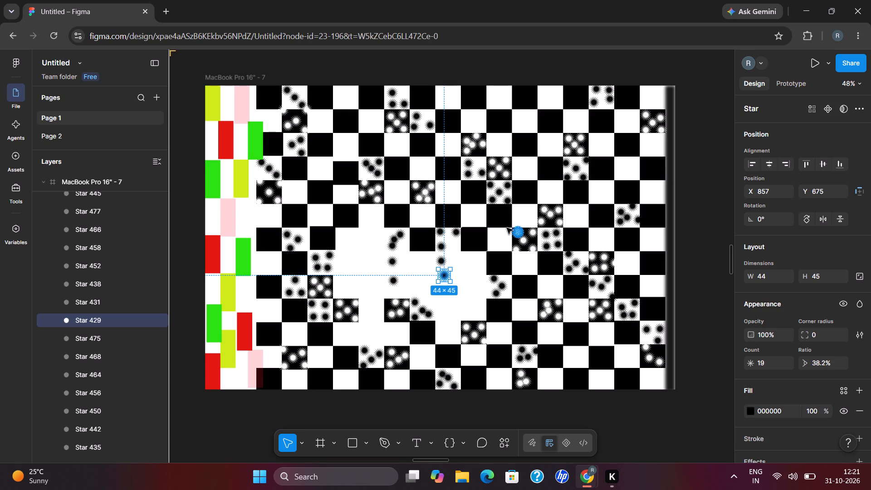
Delete both stacked black squares at row 7, column 9, and the black squares at row 8, column 10, and row 9, column 11.
click(473, 237)
key(Delete)
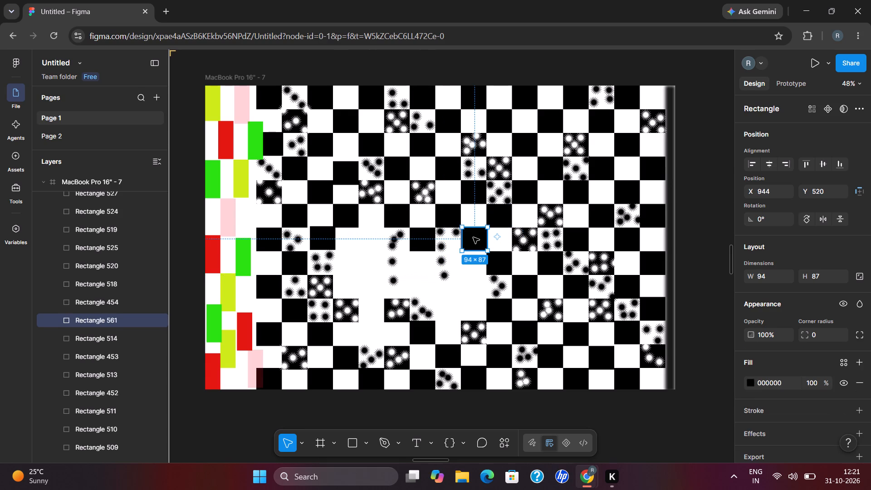
click(473, 237)
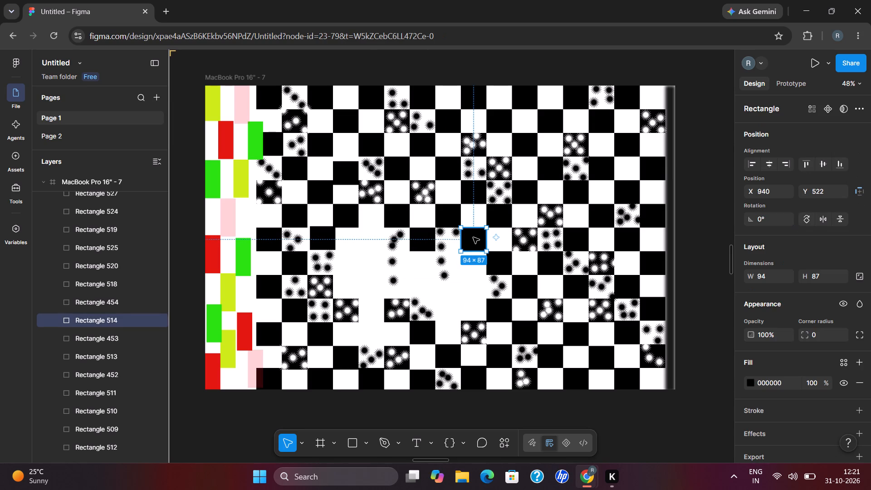
key(Delete)
click(503, 271)
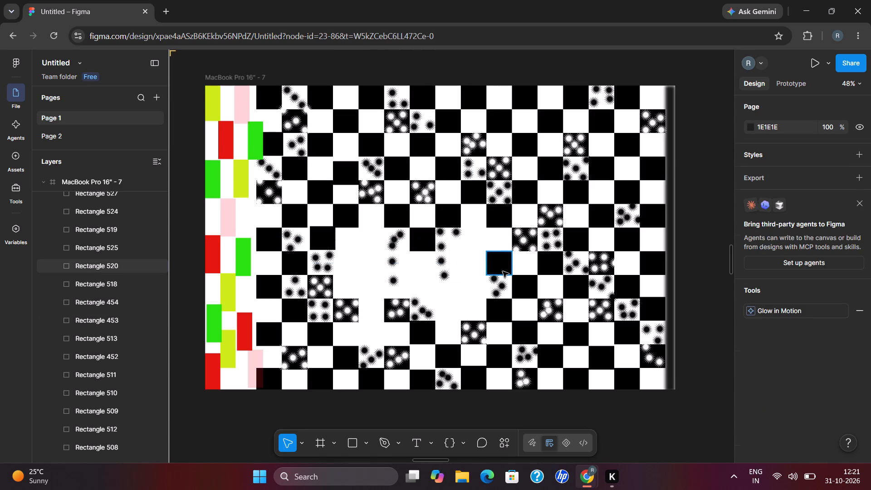
key(Delete)
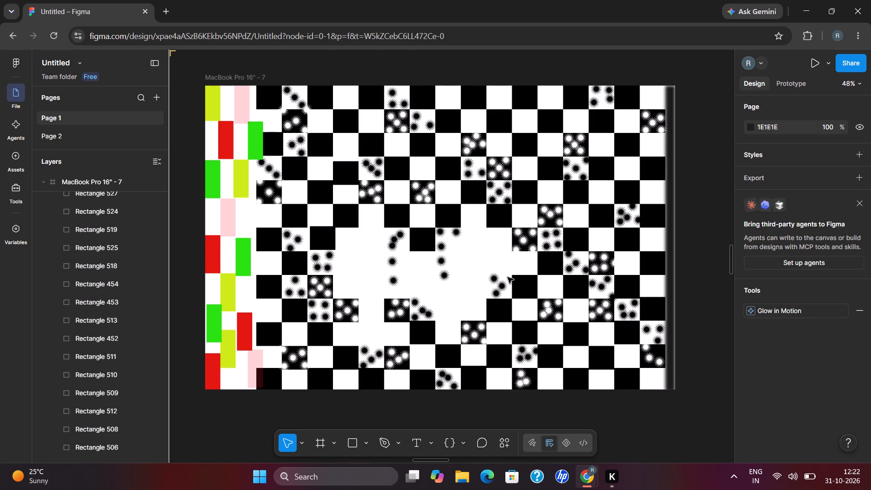
click(519, 285)
key(Delete)
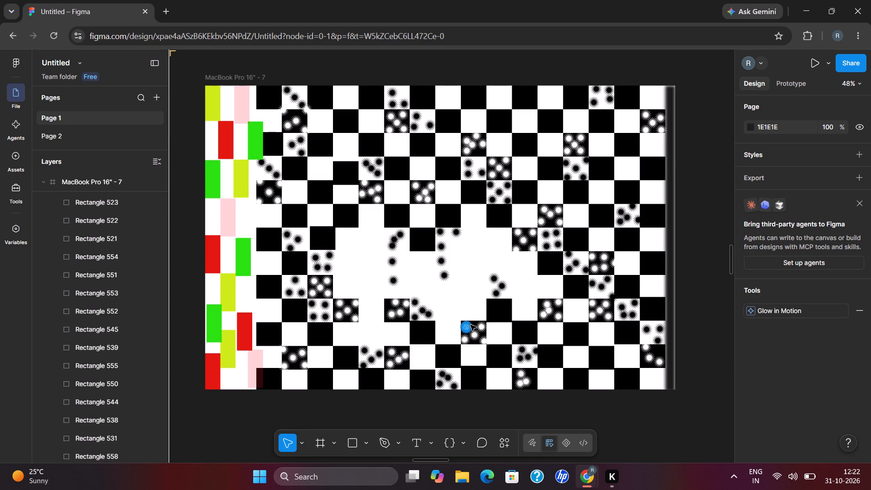
Delete the plain black square at row 10, column 10, and the black square behind the white stars at row 11, column 9.
click(504, 311)
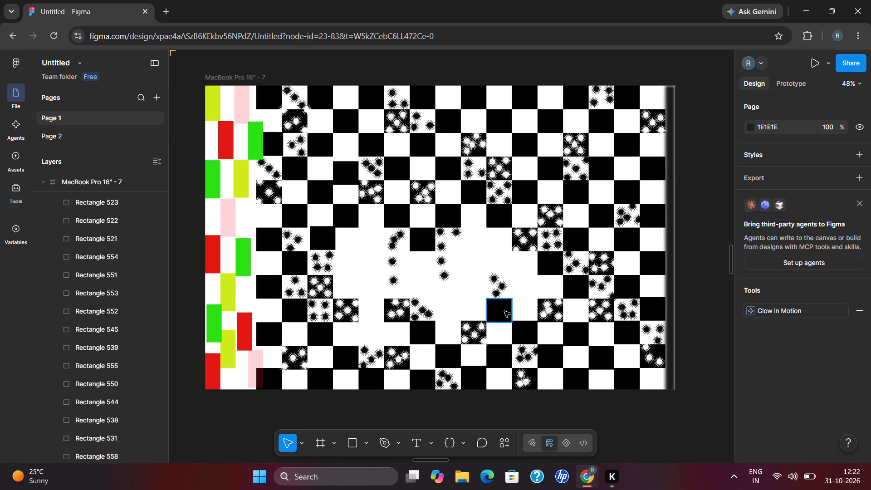
key(Delete)
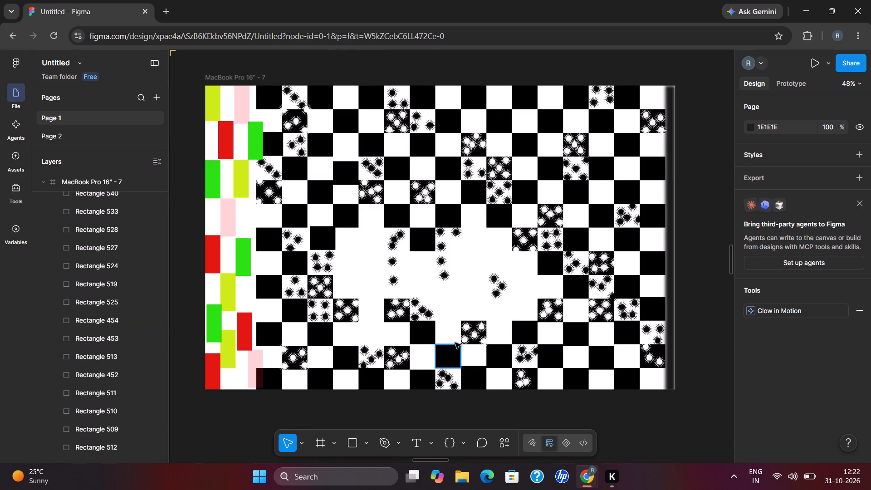
click(474, 323)
key(Delete)
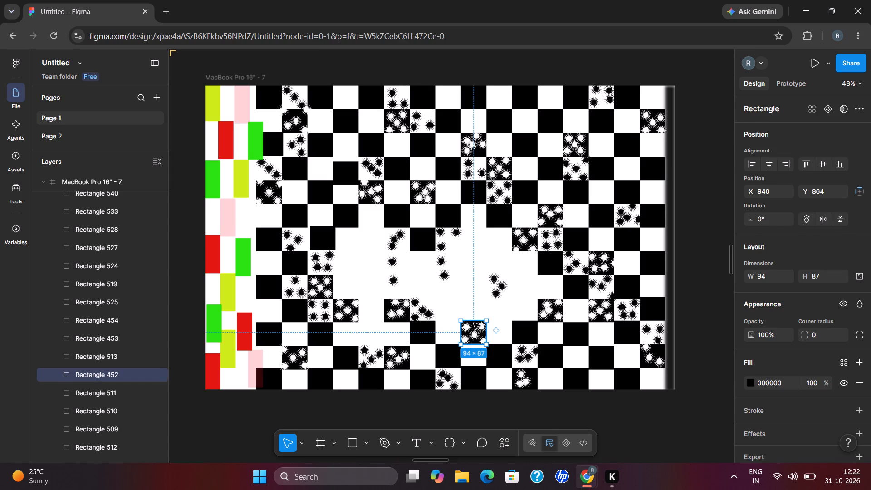
Delete the black squares at row 12, column 10, and at row 13, columns 11, 13 and 15.
click(494, 359)
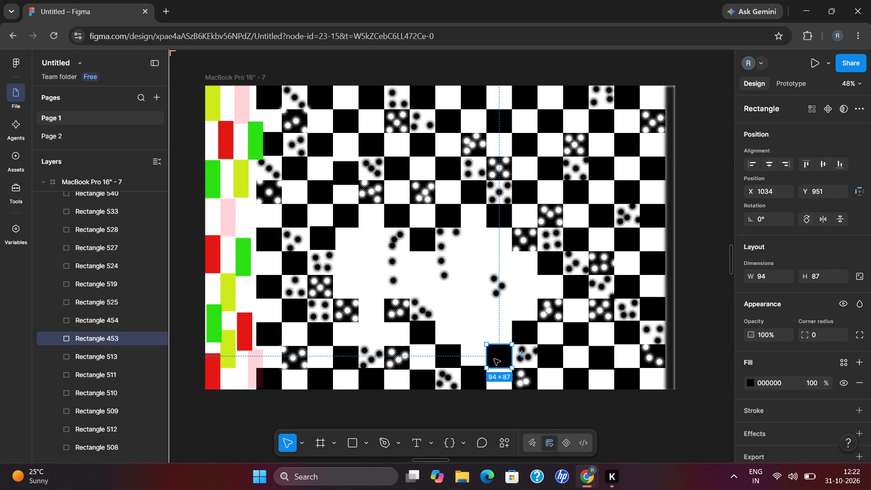
key(Delete)
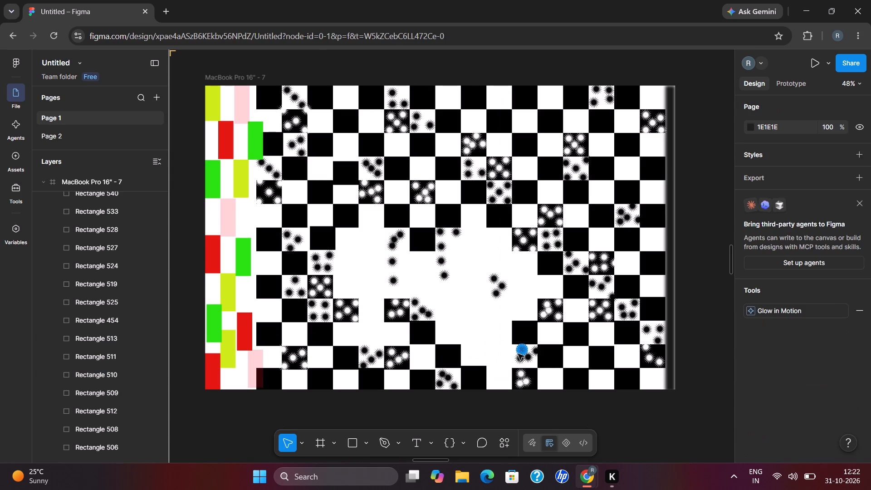
click(512, 388)
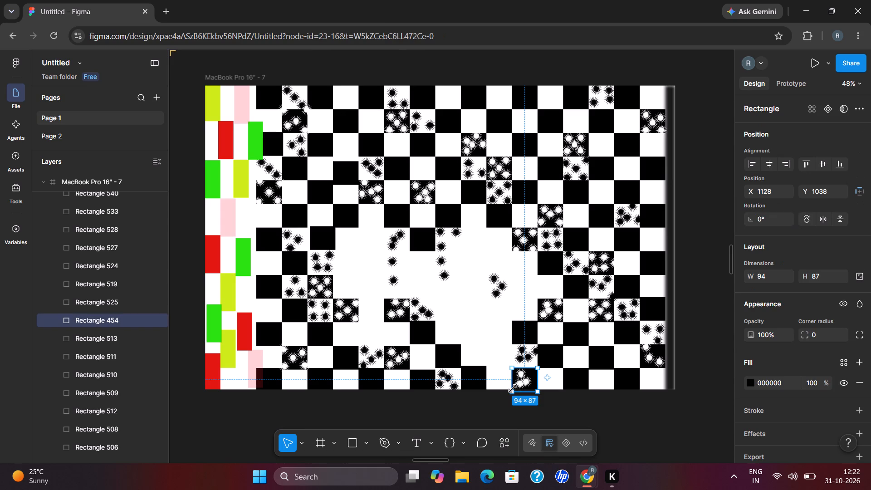
key(Delete)
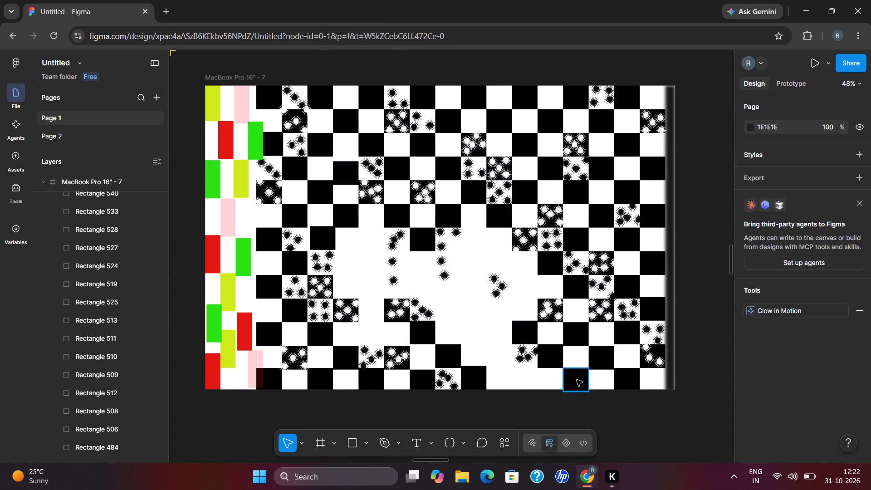
click(576, 380)
key(Delete)
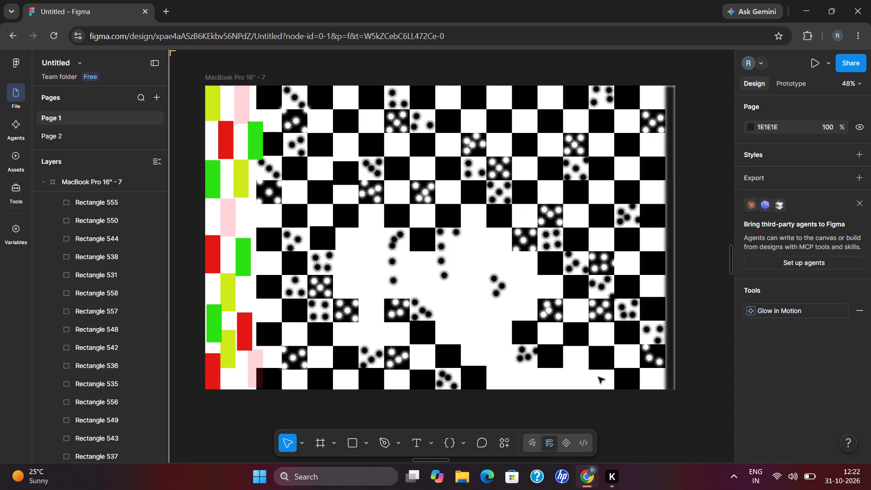
click(616, 386)
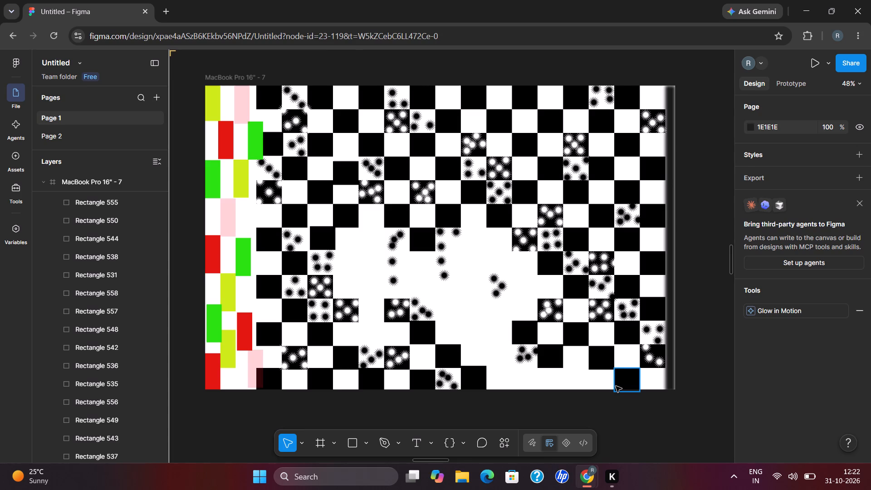
key(Delete)
Delete the black squares at row 12, columns 14 and 12, and at row 11, columns 13 and 11.
click(609, 359)
key(Delete)
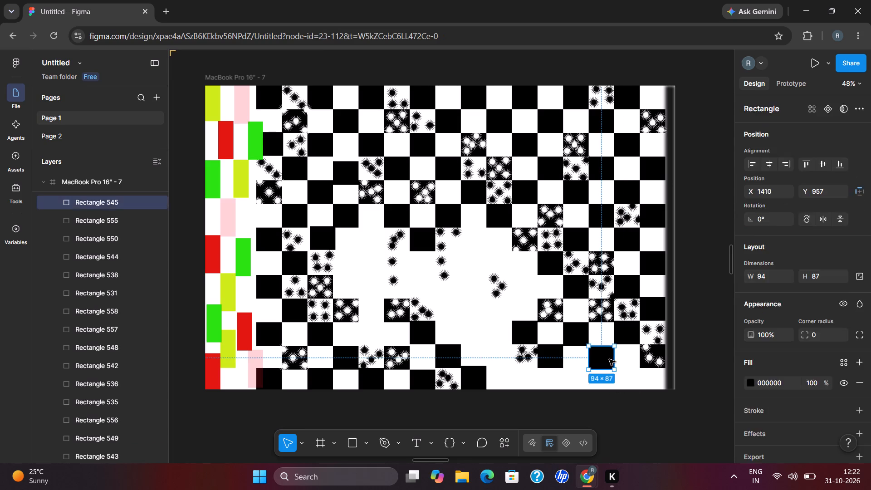
click(582, 339)
key(Delete)
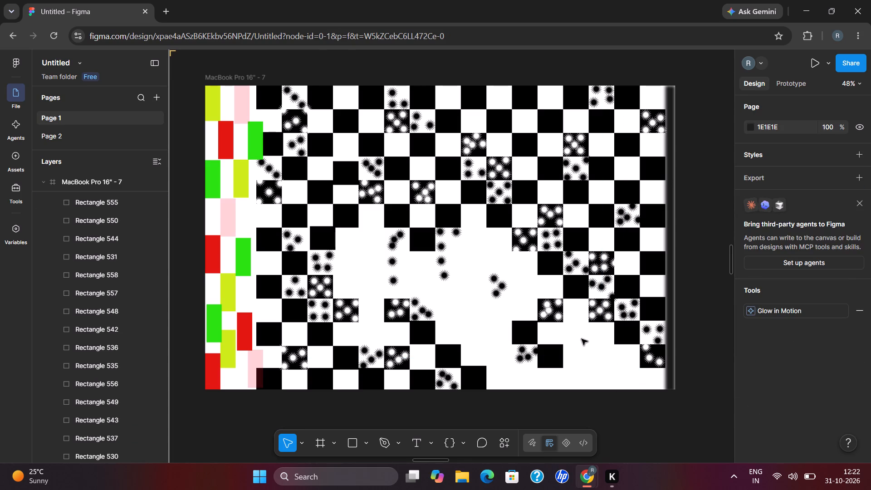
click(556, 359)
key(Delete)
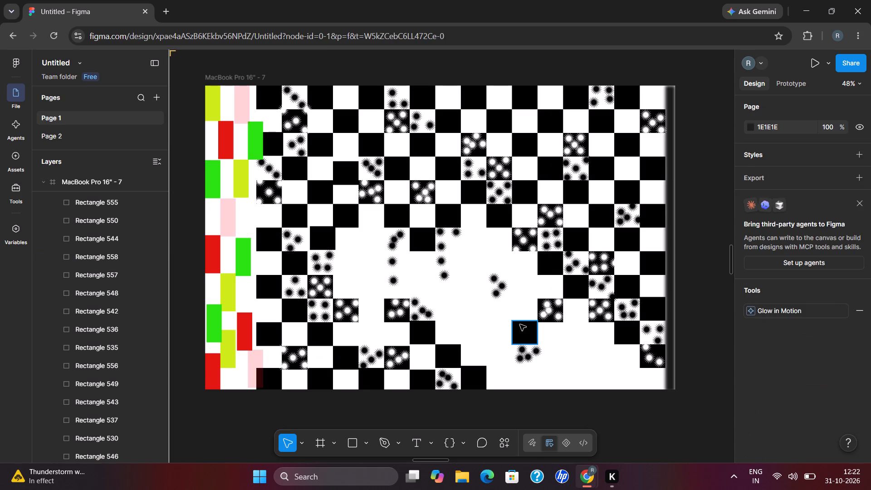
click(520, 324)
key(Delete)
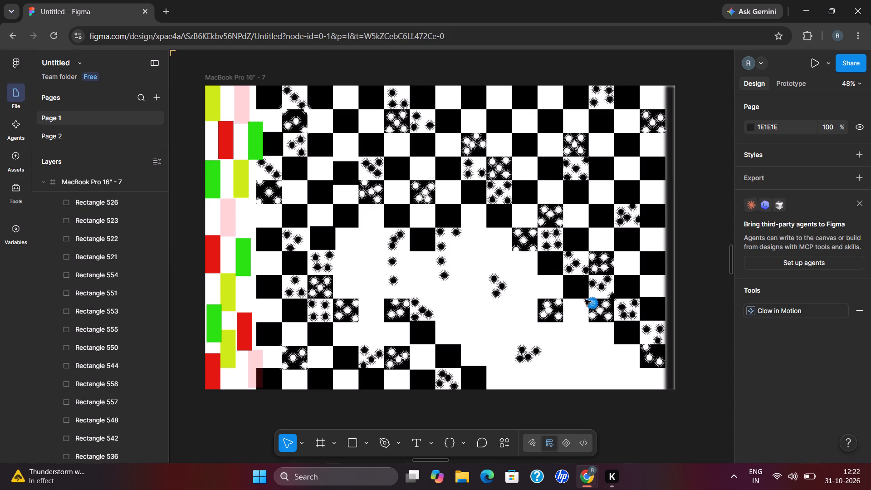
Delete the black squares at row 9, column 13, and row 8, column 12.
click(578, 290)
key(Delete)
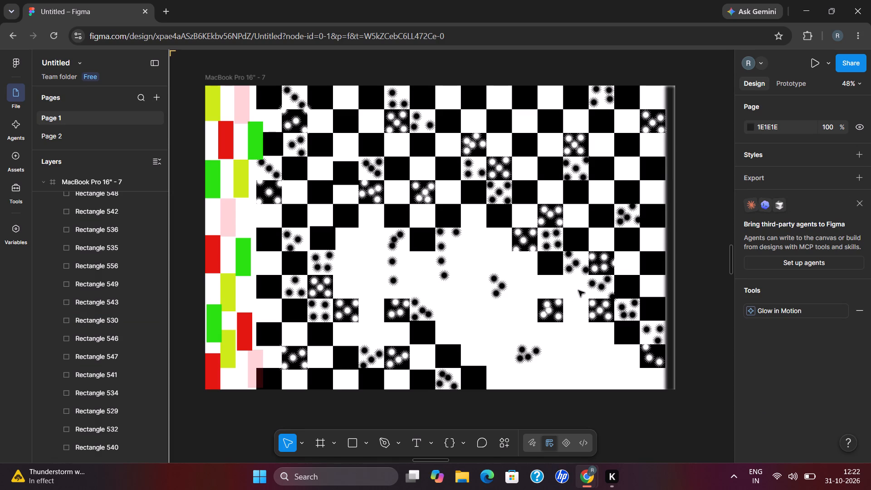
click(557, 262)
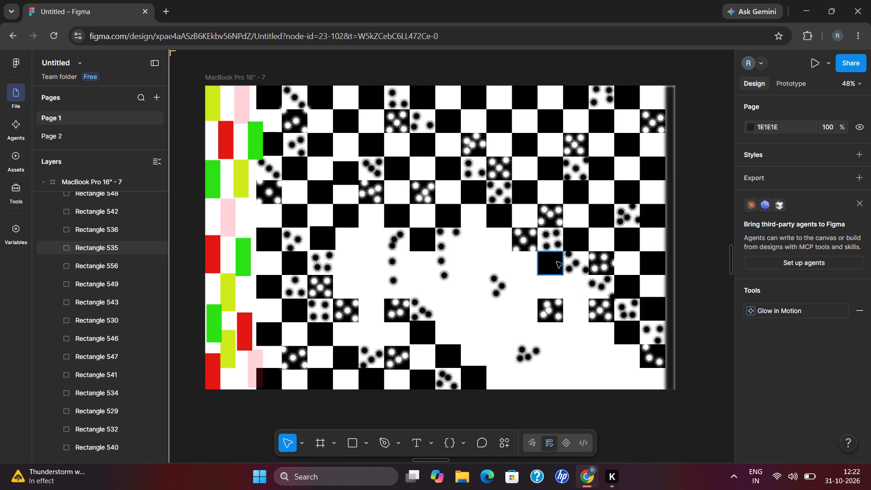
key(Delete)
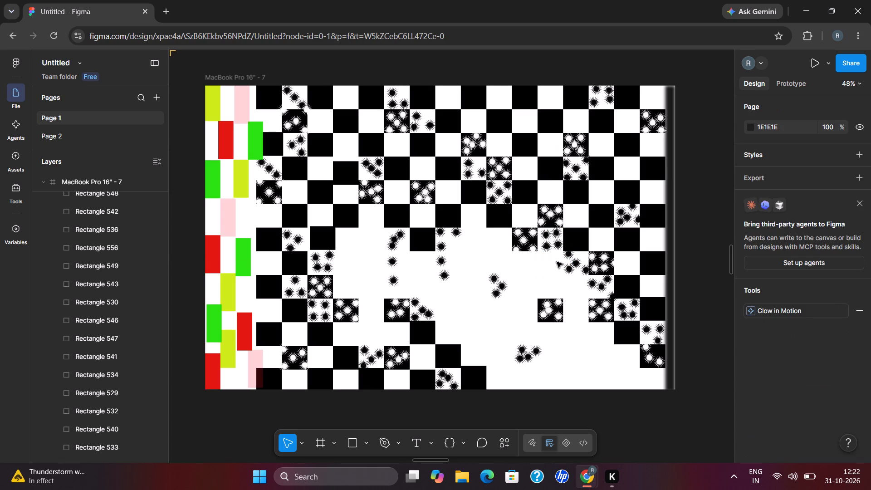
Move the lower-right black star of row 5, column 10 to X 1183, Y 660, and the row 4, column 8 black square to X 902, Y 706.
drag(510, 206, 535, 276)
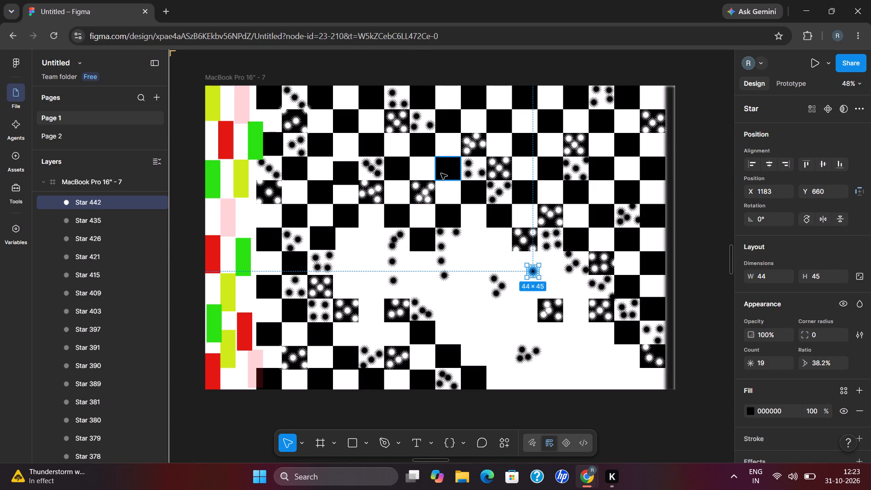
drag(441, 173, 456, 295)
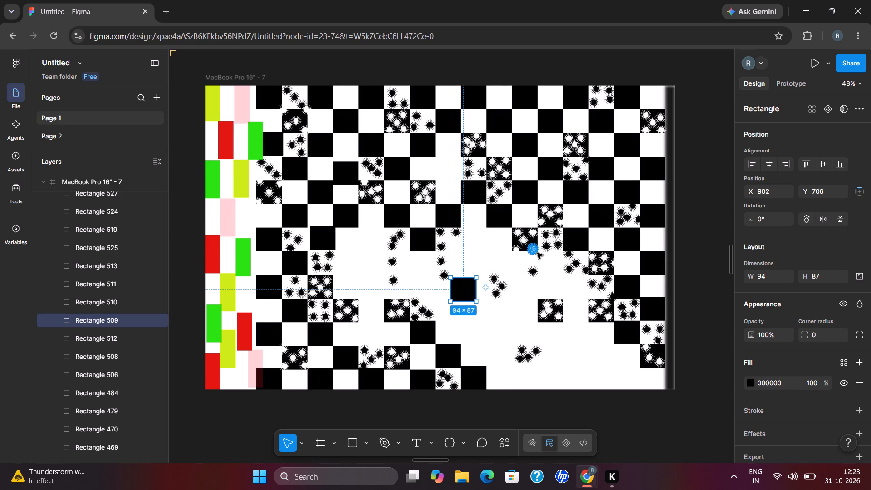
Move row 7, column 11's lower-right white star to X 1040, Y 811, and narrow the five objects around the relocated black square to 143 wide.
drag(536, 252, 498, 315)
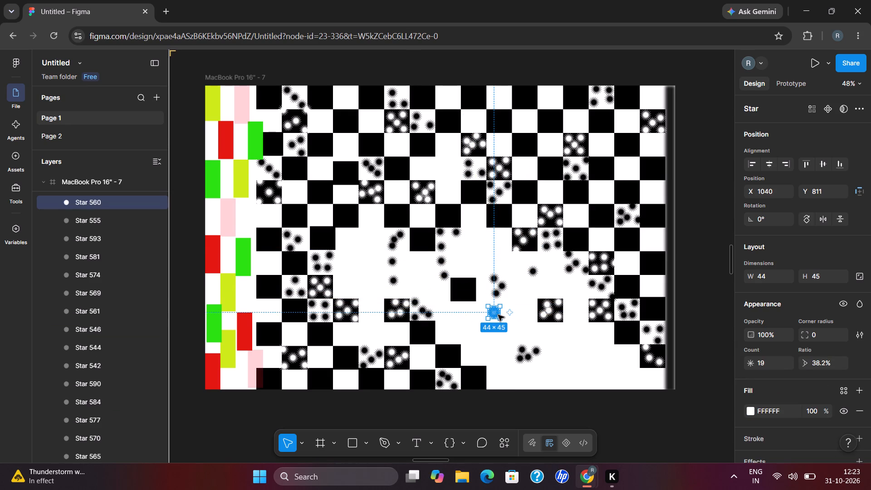
drag(462, 255, 446, 337)
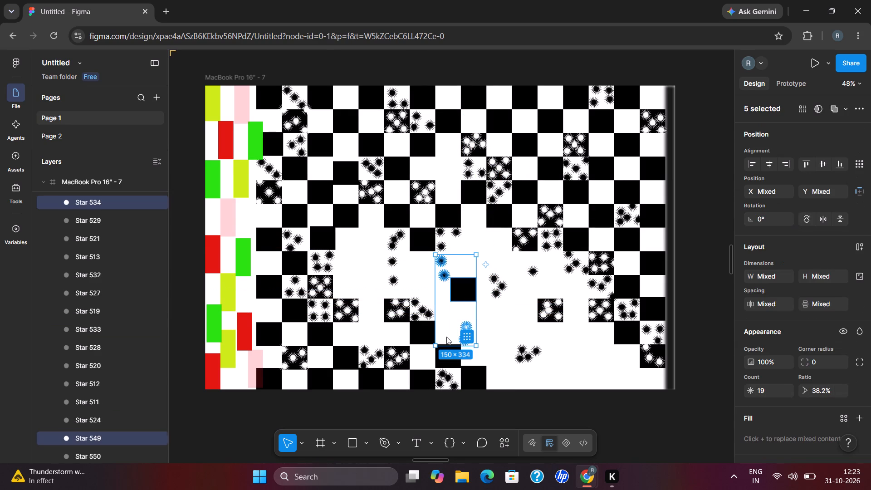
drag(433, 274, 438, 342)
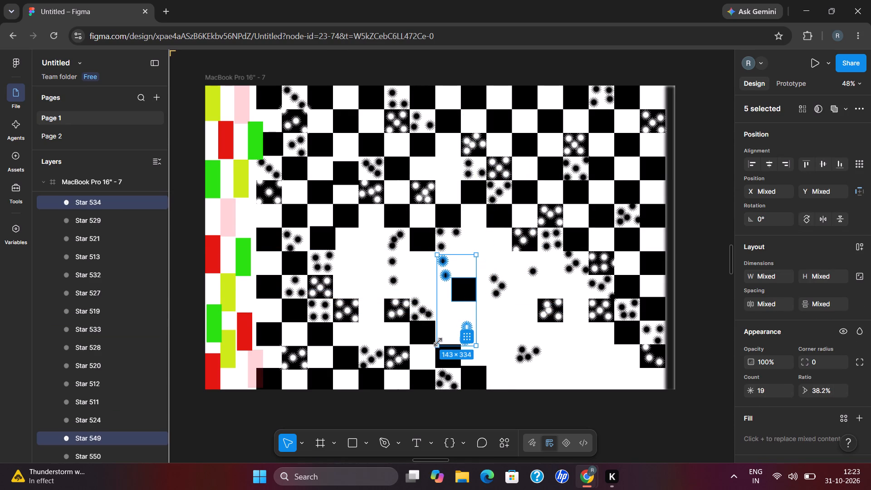
Move the row 6, column 6 black square to X 731, Y 618, and row 7, column 12's upper-left black star to X 1183, Y 700.
drag(397, 217, 417, 267)
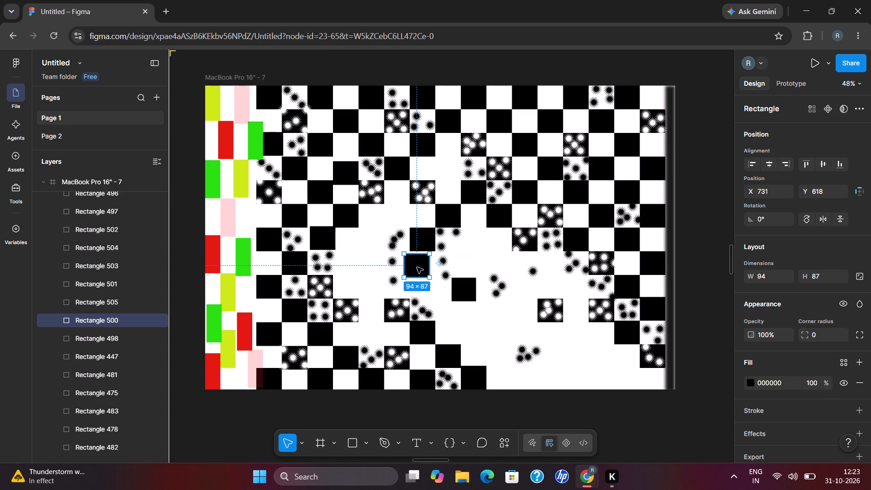
drag(524, 214, 512, 297)
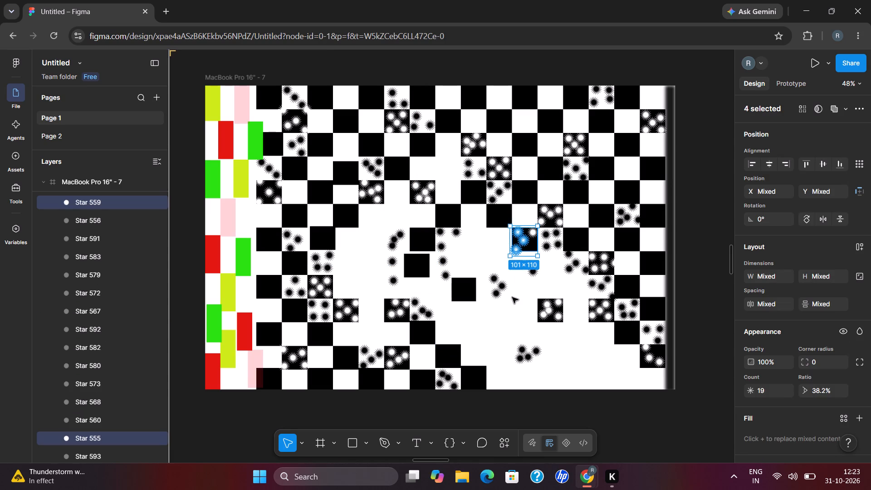
drag(553, 234, 539, 282)
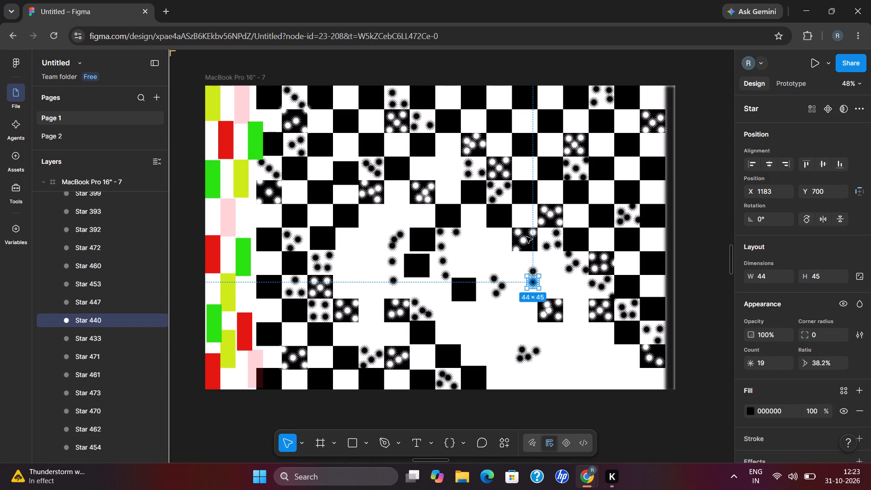
Move row 5, column 10's upper-right black star to X 1061, Y 527, and row 2, column 6's upper-right white star to X 614, Y 505.
drag(502, 184, 500, 203)
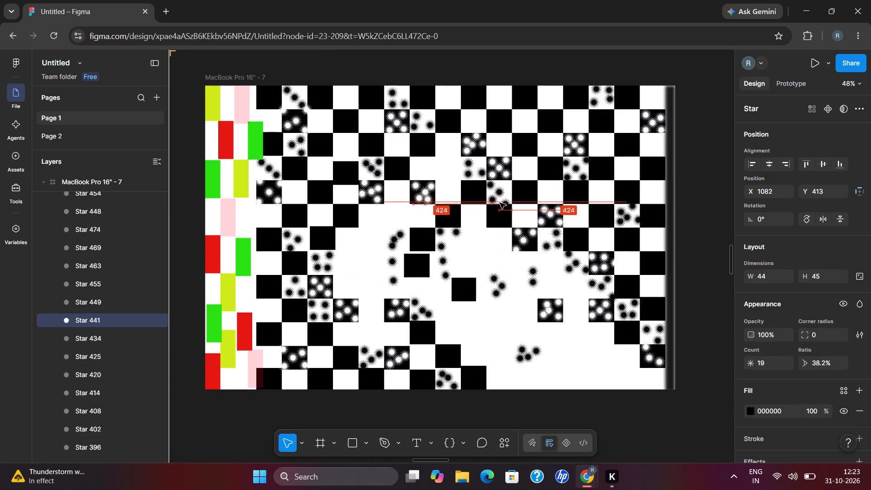
drag(500, 203, 494, 234)
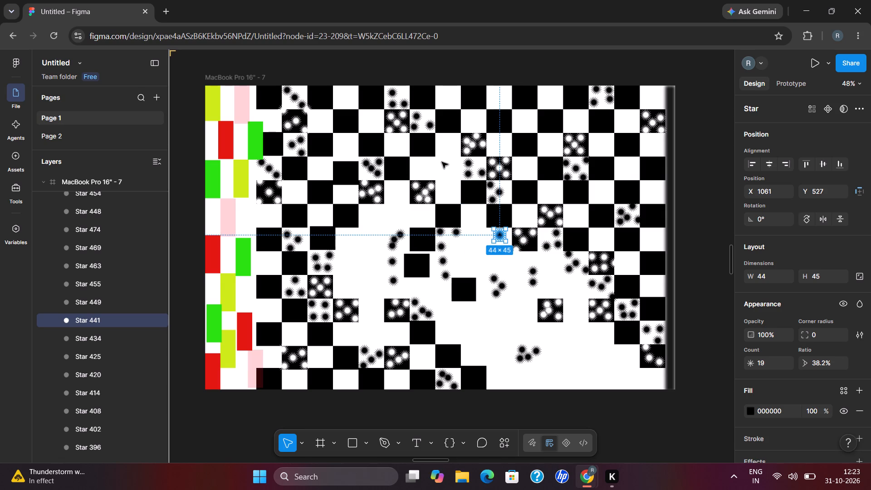
drag(406, 118, 423, 166)
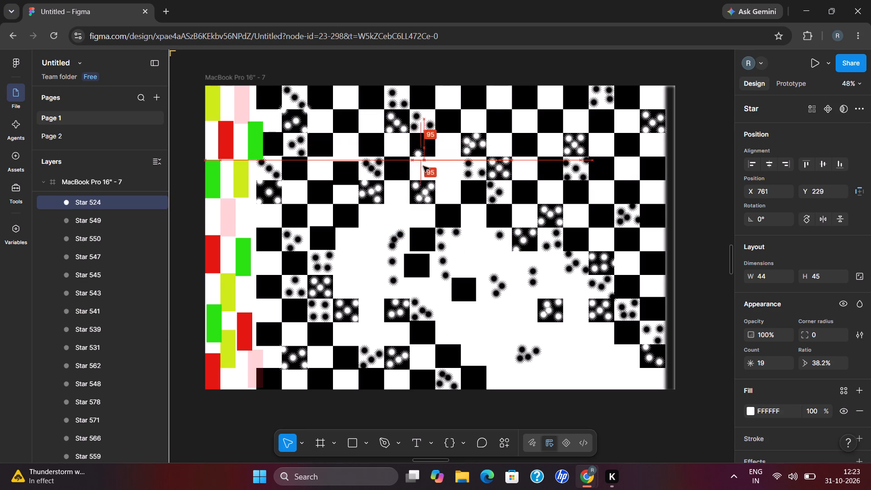
drag(423, 166, 381, 232)
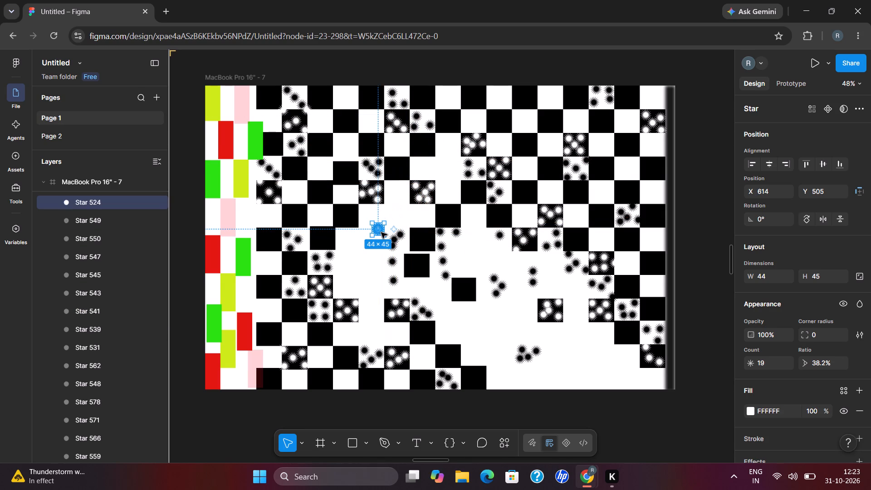
Move row 5, column 5's upper-right white star to X 735, Y 628, and row 4, column 9's lower-left black star to X 962, Y 494.
drag(375, 184, 398, 233)
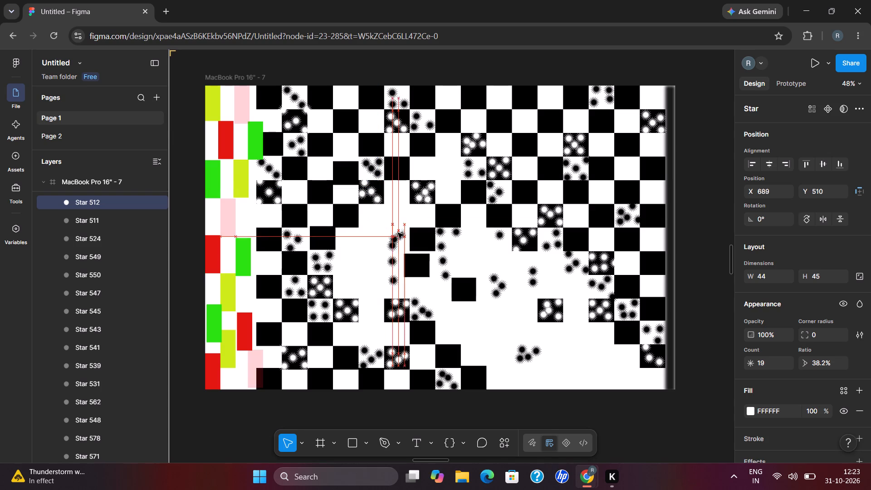
drag(398, 233, 408, 258)
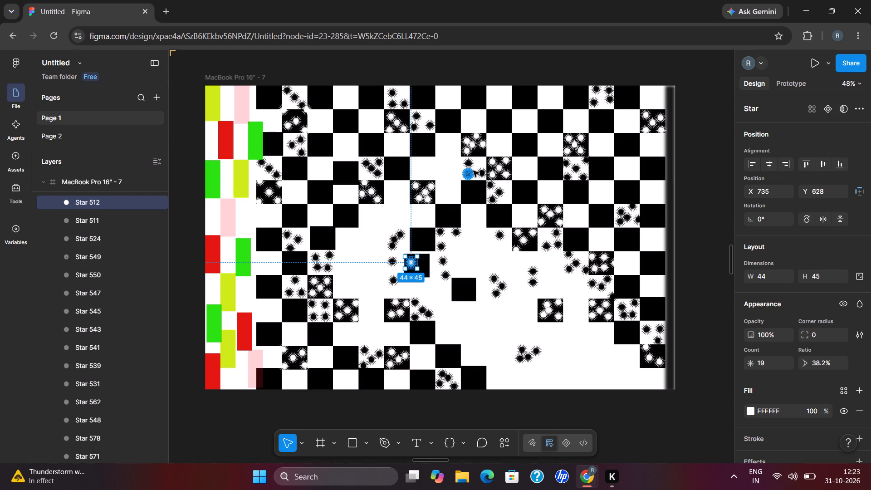
drag(473, 171, 477, 223)
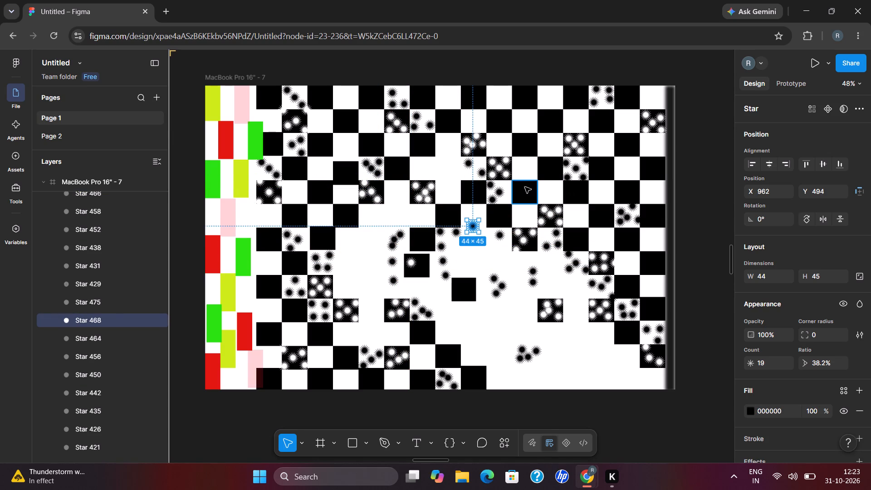
Move the row 5, column 11 black square to X 1053, Y 540, and the row 5, column 13 black square to X 1185, Y 561.
drag(525, 187, 504, 239)
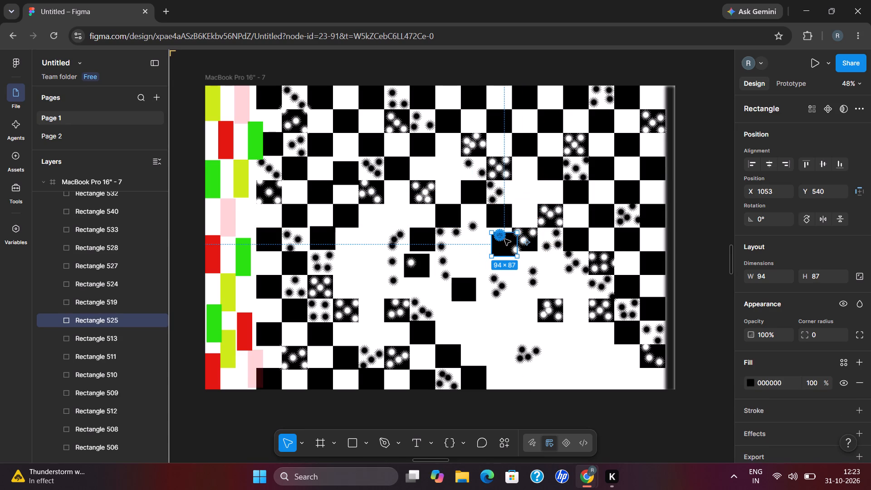
drag(565, 196, 530, 254)
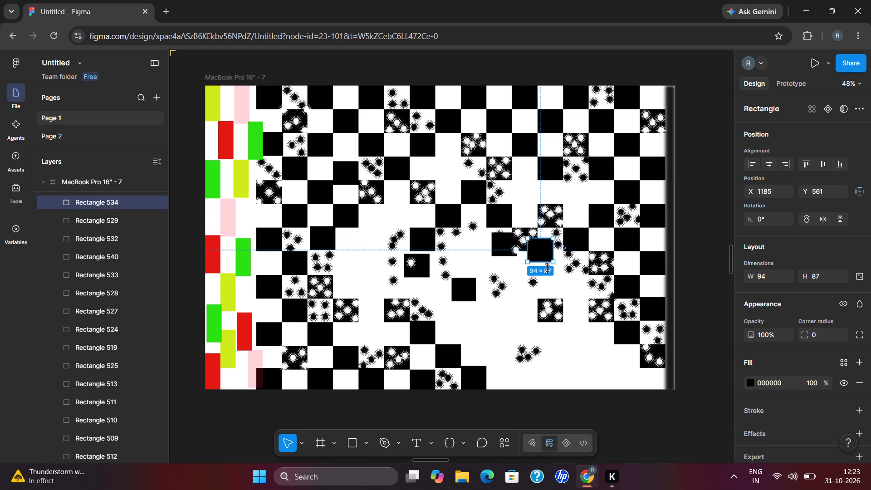
Move row 8, column 13's lower-left black star just beside the row 10, column 12 square, and a white star from that square to X 1081, Y 888.
drag(569, 262, 544, 293)
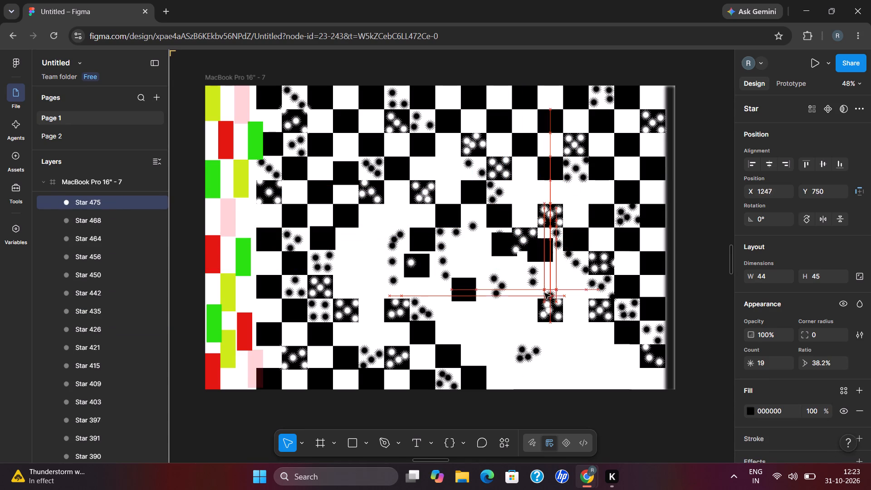
drag(544, 293, 533, 301)
drag(553, 296, 500, 327)
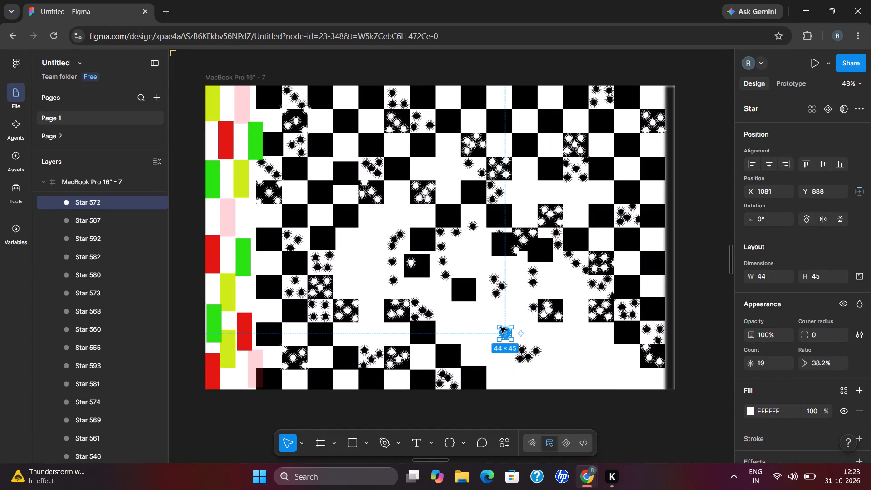
Move the loose black square in row 9 to X 808, Y 802, and a white star from row 10, column 6 to X 853, Y 844.
drag(457, 303, 431, 329)
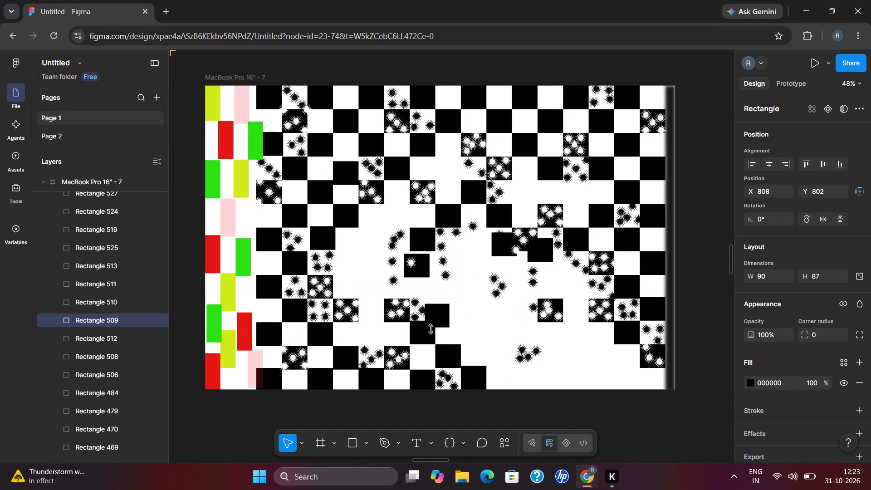
drag(408, 294, 384, 318)
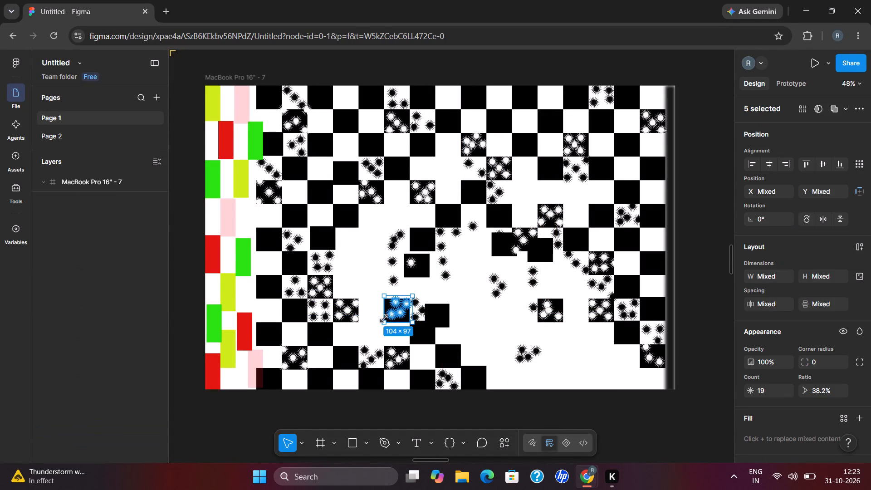
drag(374, 299, 373, 335)
drag(398, 318, 441, 327)
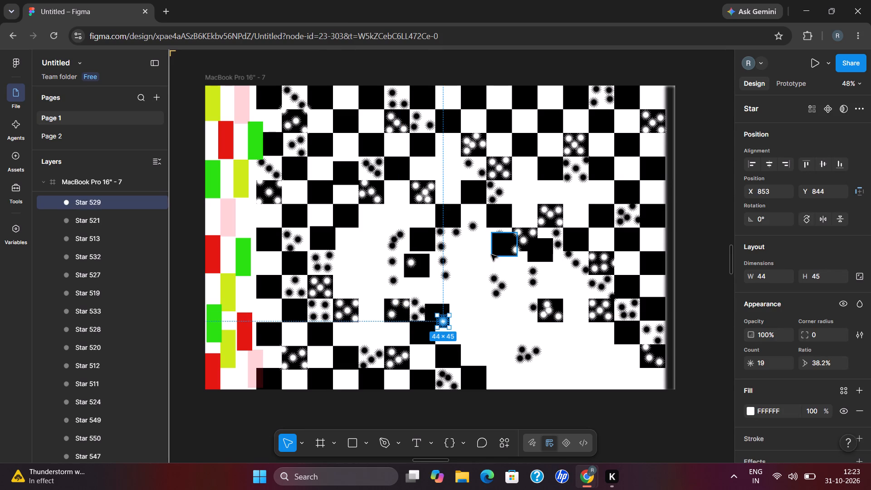
Move the loose black square in row 7, column 10 to X 1070, Y 705, and the row 6, column 10 square to X 1007, Y 577.
drag(498, 243, 503, 288)
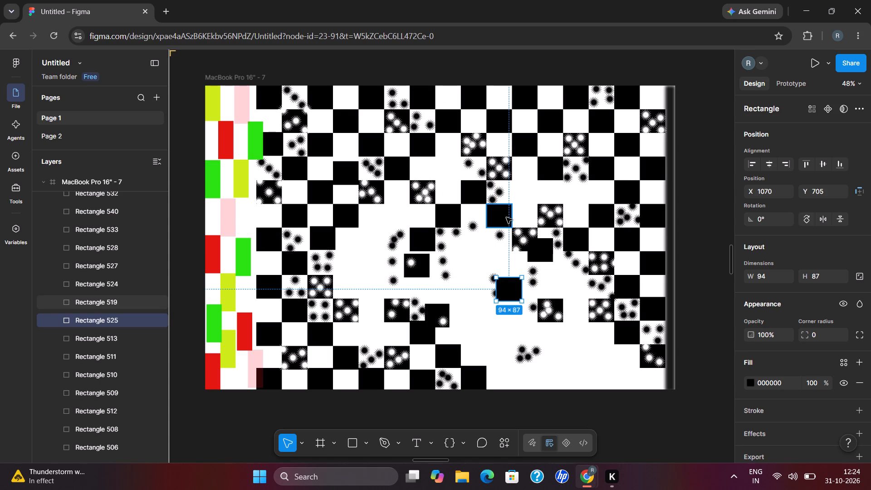
drag(501, 212, 494, 251)
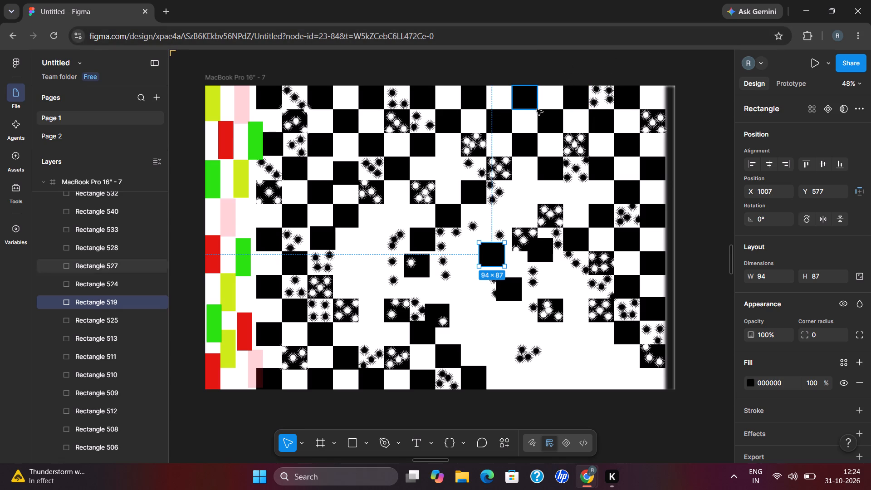
Move the row 1, column 11 black square to X 884, Y 344, and the row 4, column 12 black square to X 1020, Y 453.
drag(534, 110, 468, 204)
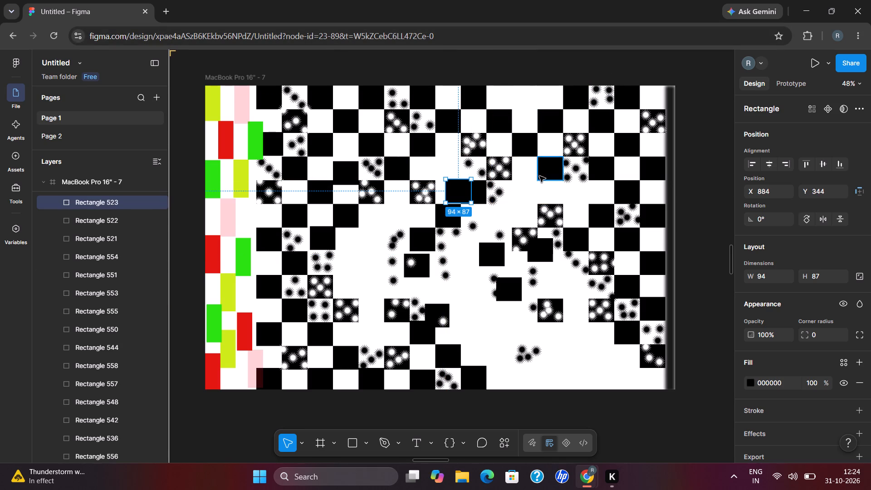
drag(541, 176, 486, 228)
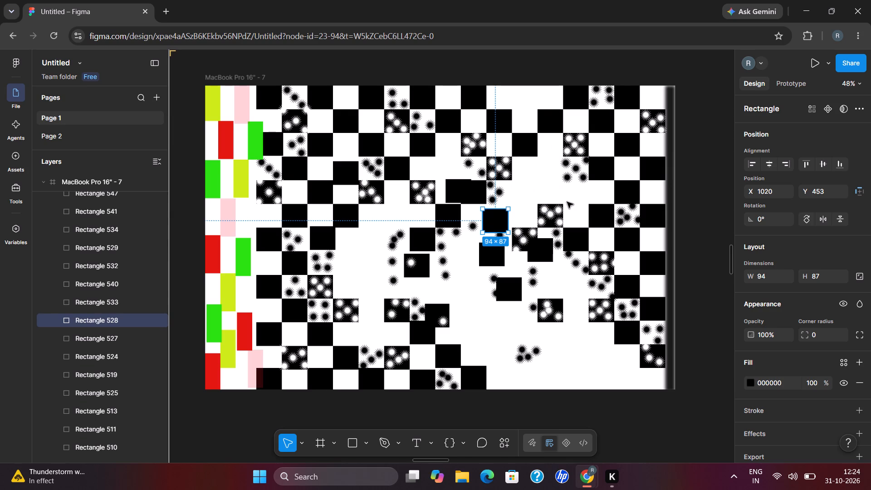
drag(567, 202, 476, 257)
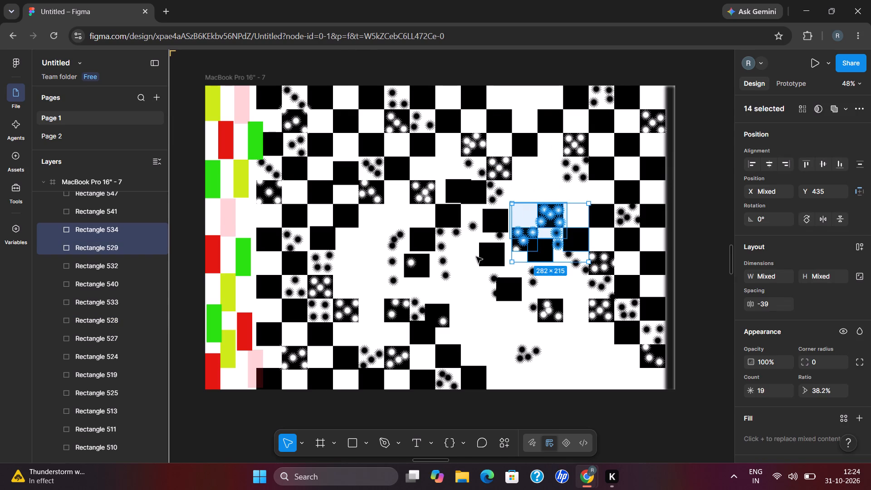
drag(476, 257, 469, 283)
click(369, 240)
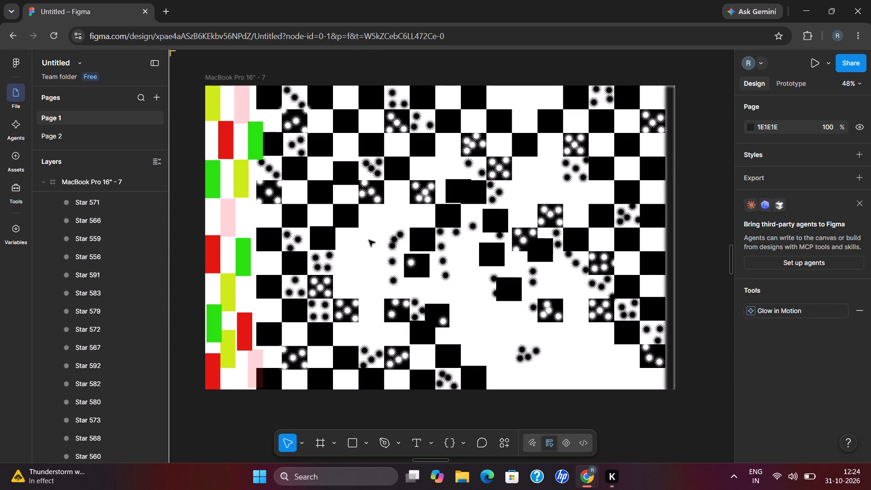
Move row 6, column 4's black square to X 572, Y 516, and row 7, column 11's central white star to X 1153, Y 750.
drag(349, 212, 377, 234)
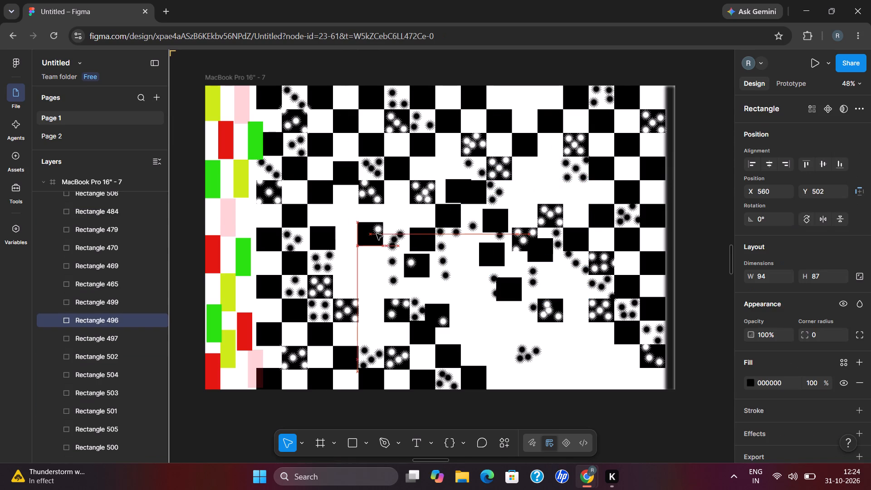
drag(377, 234, 377, 234)
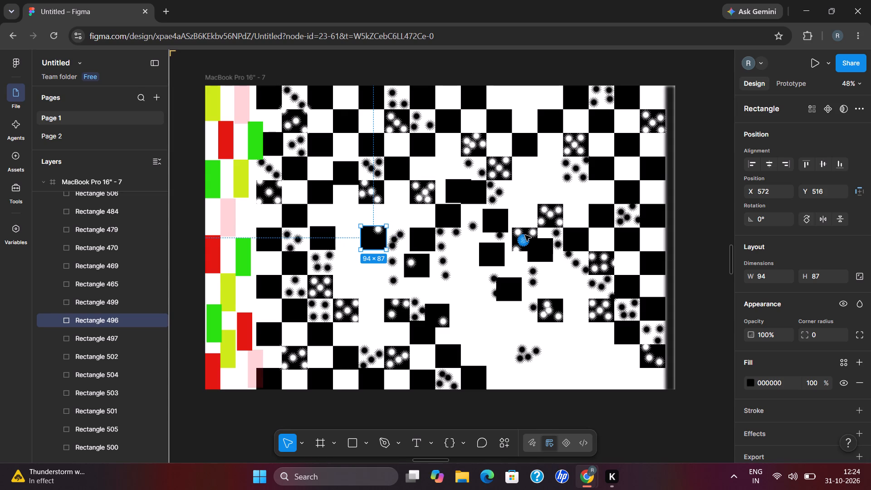
drag(525, 235, 527, 290)
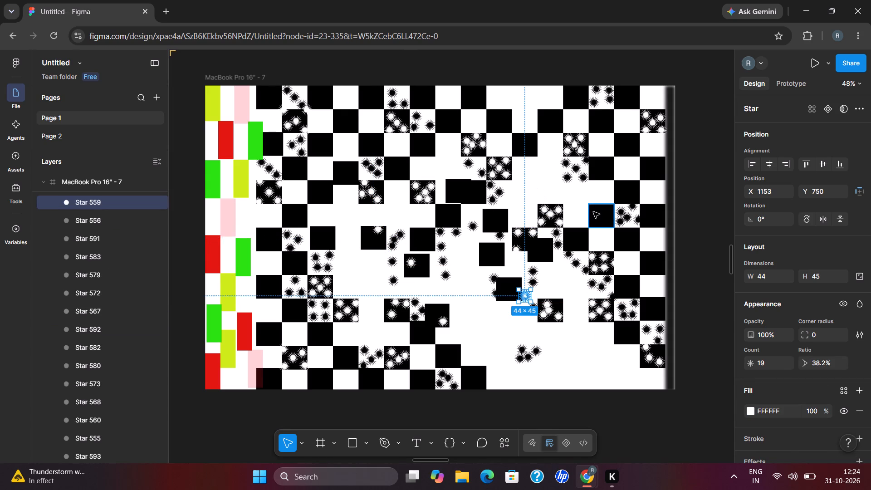
Move row 6, column 14's black square to X 1217, Y 343, and row 5, column 9's black square to overlap the row 3, column 7 square.
drag(595, 212, 543, 187)
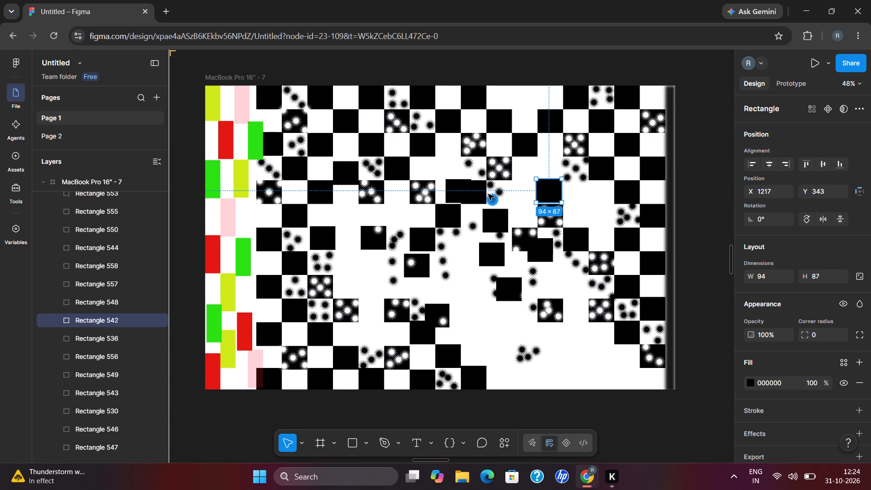
drag(476, 190, 440, 145)
Move row 5, column 5's lower-right white star to X 743, Y 450, and row 11, column 3's black square to X 853, Y 668.
drag(382, 197, 388, 196)
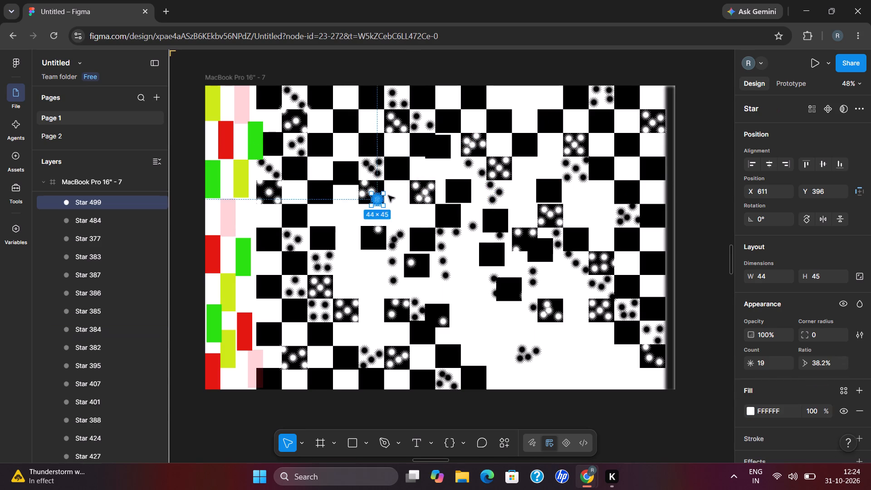
drag(388, 196, 418, 212)
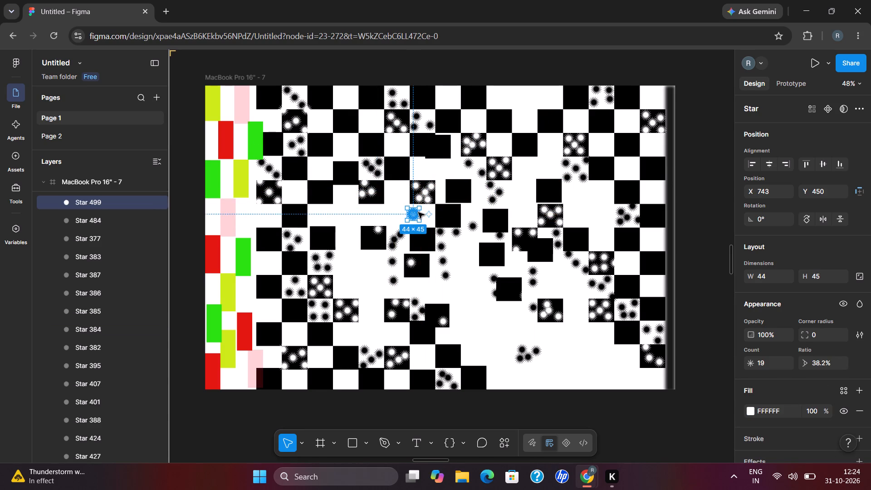
drag(325, 334, 455, 279)
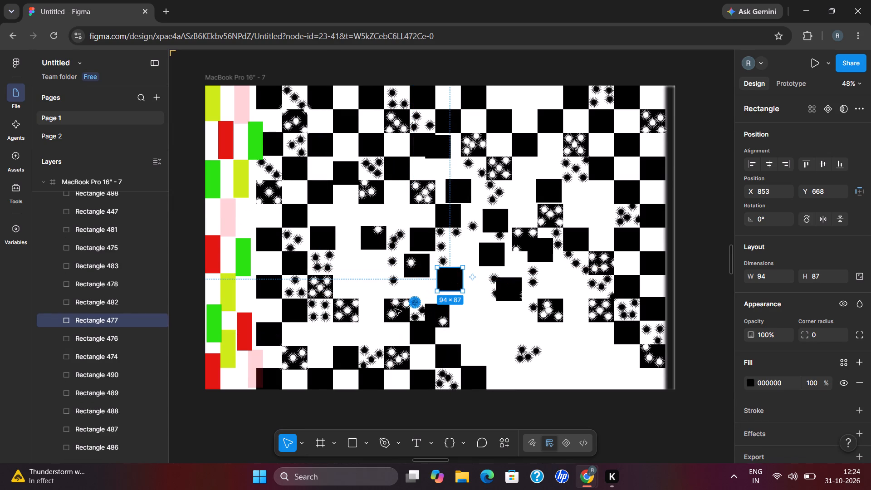
Move the row 12, column 4 black square to X 577, Y 656, and the row 9, column 1 black square to X 474, Y 570.
drag(340, 344, 360, 314)
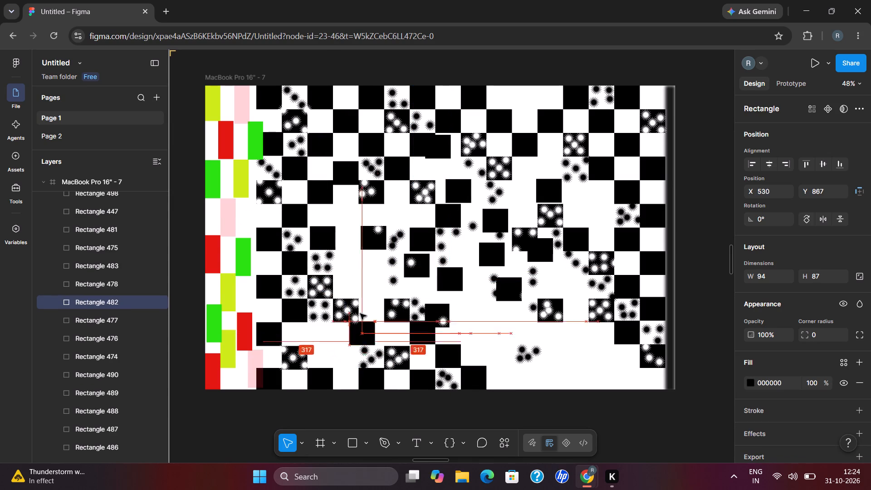
drag(360, 314, 370, 263)
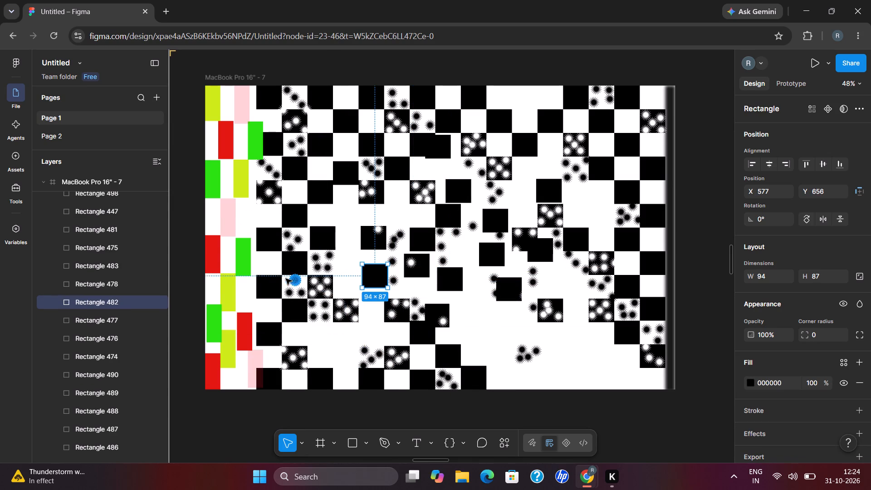
drag(266, 285, 318, 265)
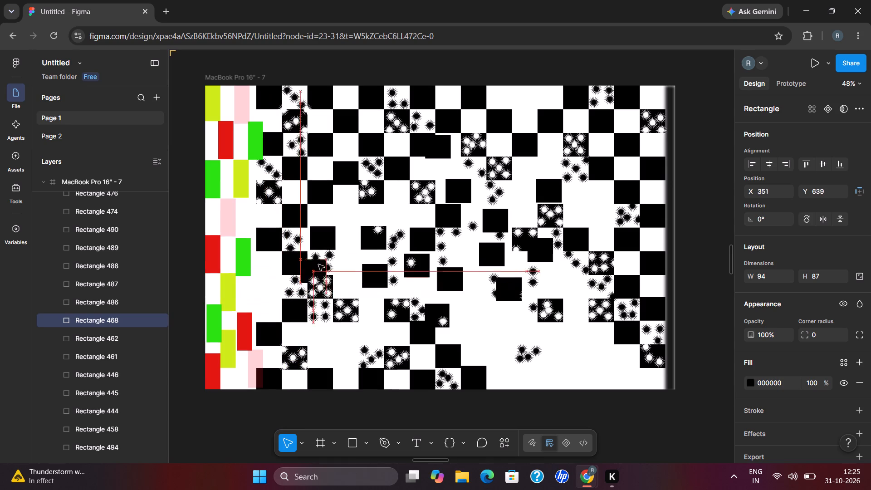
drag(318, 265, 344, 251)
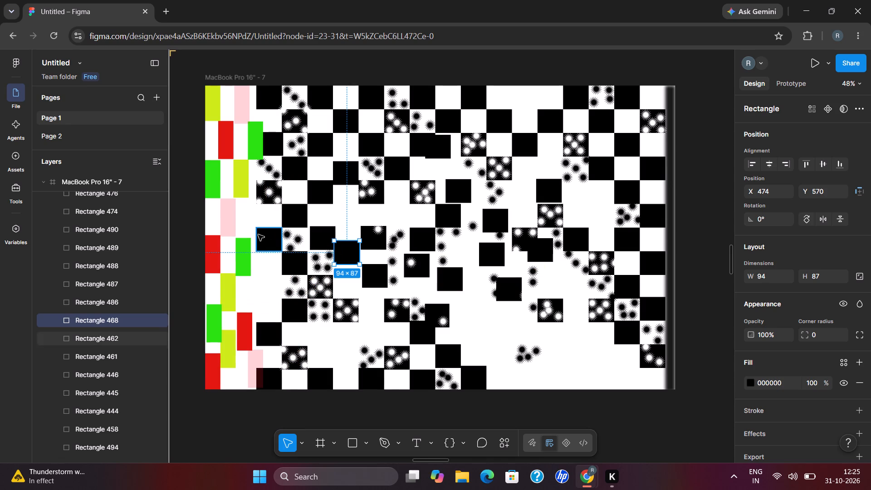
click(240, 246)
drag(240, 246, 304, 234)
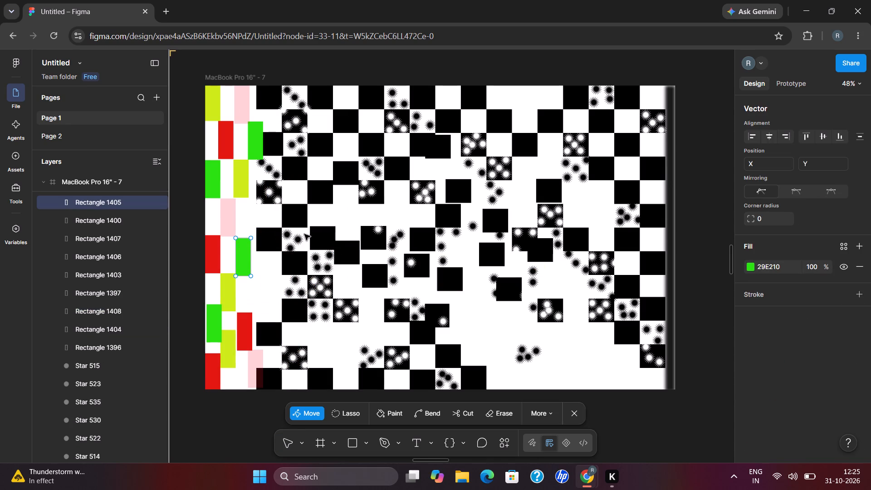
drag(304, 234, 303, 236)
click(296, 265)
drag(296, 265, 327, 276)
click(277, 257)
Move row 8, column 2's black square to X 831, Y 732, and the green rectangle at X 112, Y 560 beside the gap it leaves.
drag(288, 262, 437, 295)
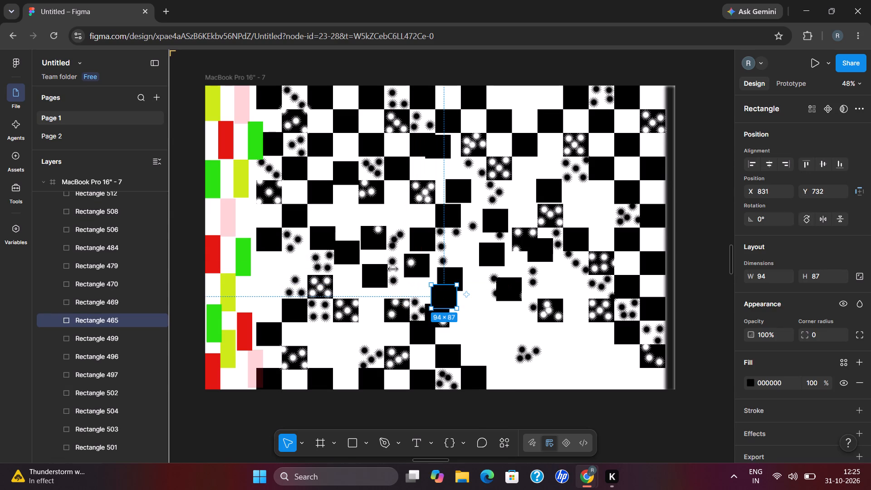
drag(237, 271, 255, 278)
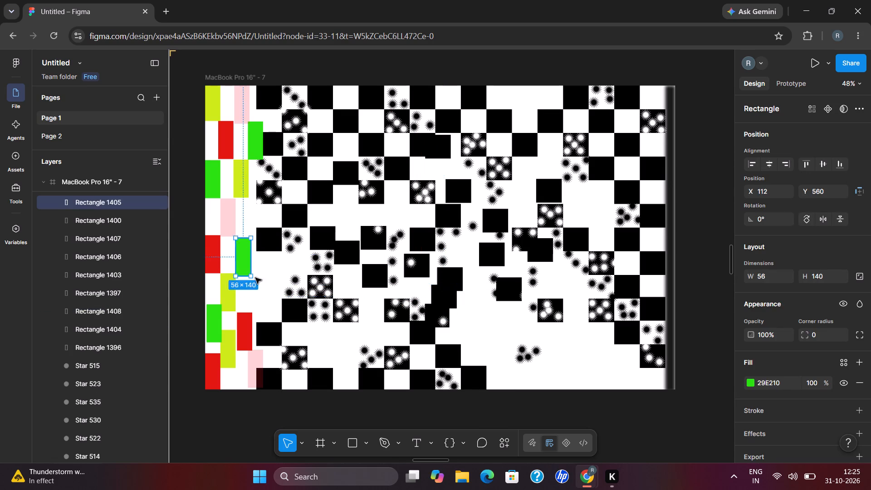
drag(255, 278, 279, 282)
Move row 9, column 3's black square to X 467, Y 421, and the loose row 7, column 5 square to overlap the loose column 7 square.
drag(335, 286, 359, 211)
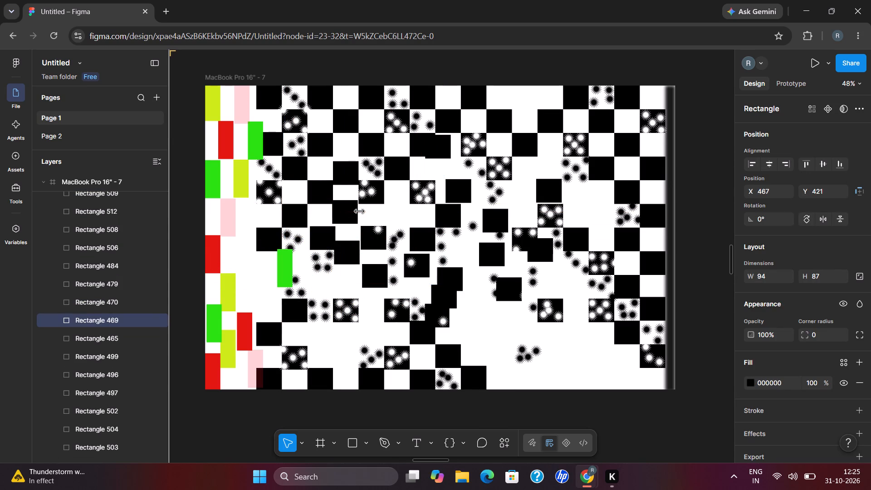
drag(370, 240, 391, 260)
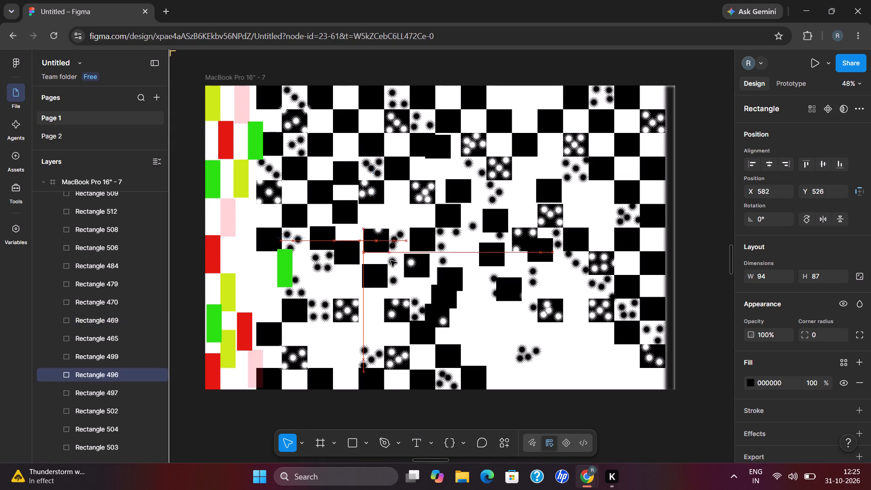
drag(391, 260, 406, 271)
Move the black star low in row 7, column 8 to X 942, Y 763, and the loose square at X 1007, Y 577 to X 1067, Y 871.
drag(447, 250, 474, 303)
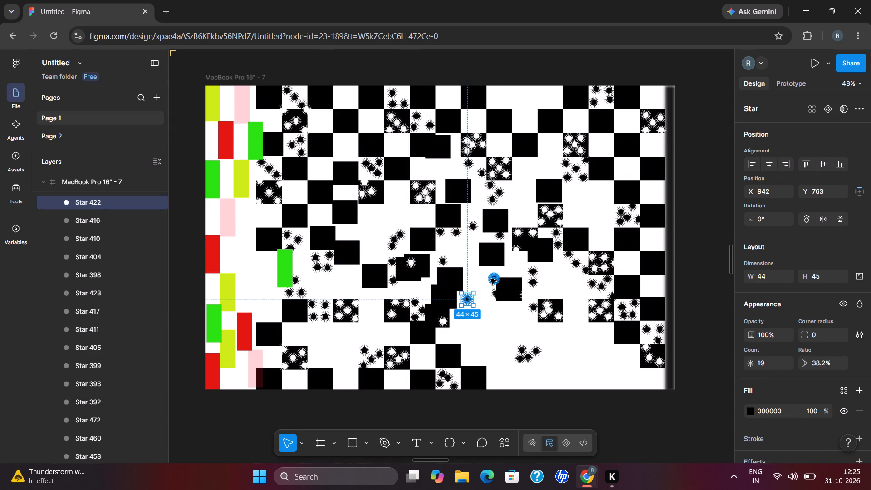
drag(490, 256, 496, 326)
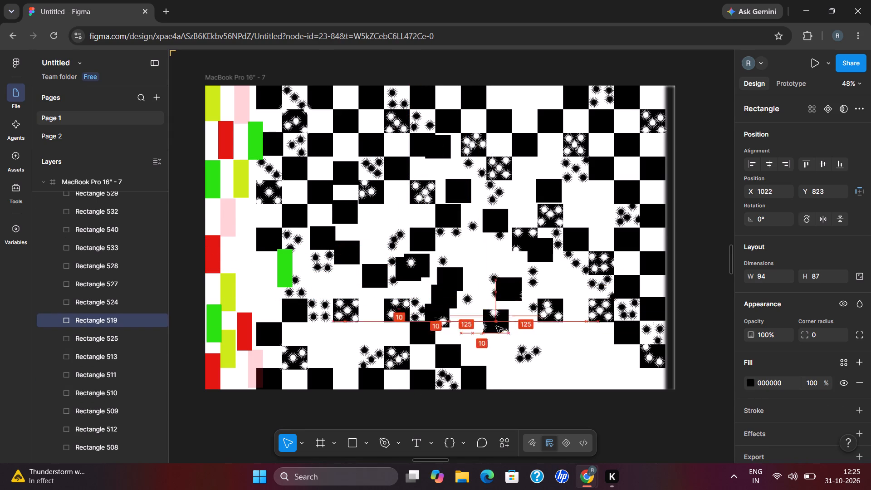
drag(496, 326, 507, 336)
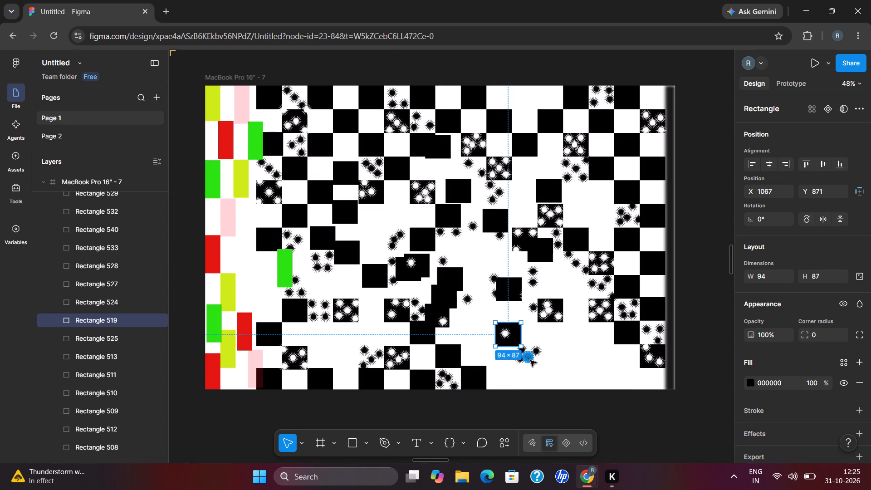
Move the middle black star in row 12, column 11 to X 1225, Y 1020, and row 13, column 9's black square to X 999, Y 899.
drag(530, 360, 547, 372)
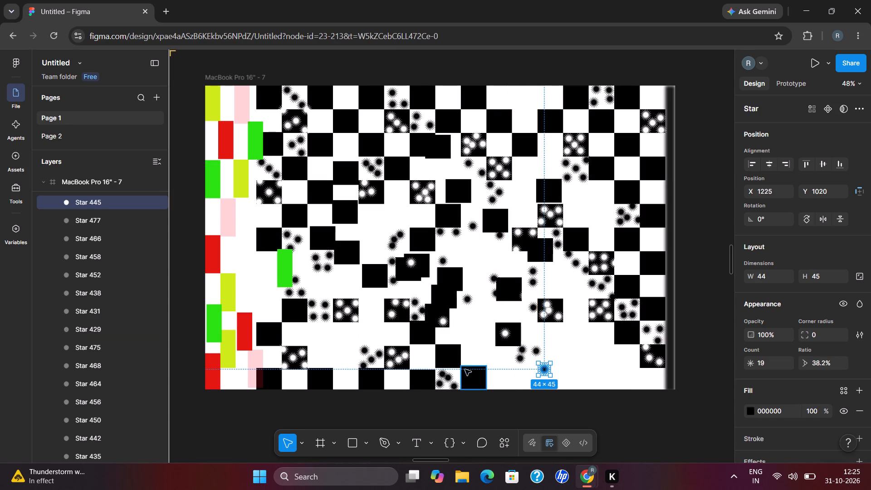
drag(472, 377, 489, 341)
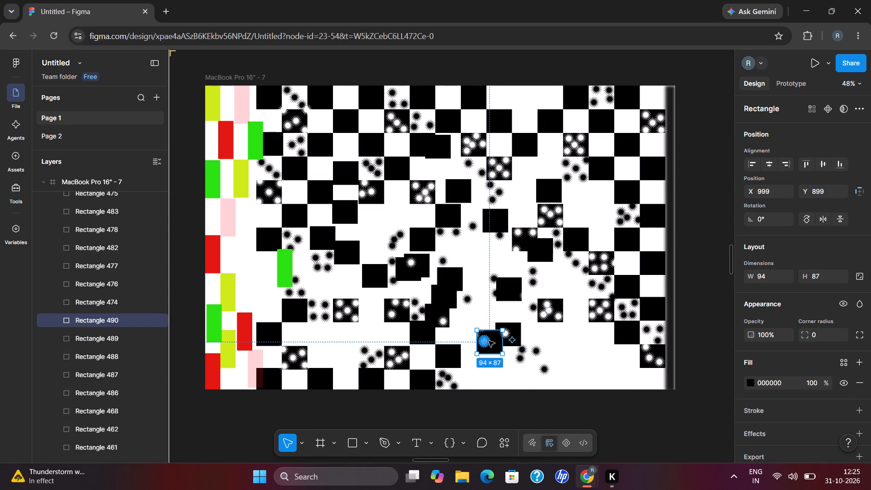
Move the lowest green rectangle on the frame's left edge to X 667, Y 354, and the red one above it to X 604, Y 800.
drag(220, 314, 392, 242)
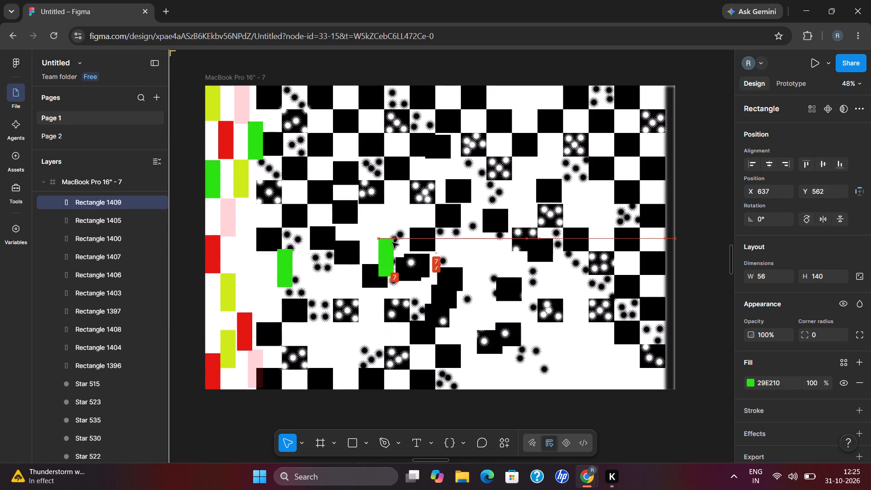
drag(392, 242, 401, 192)
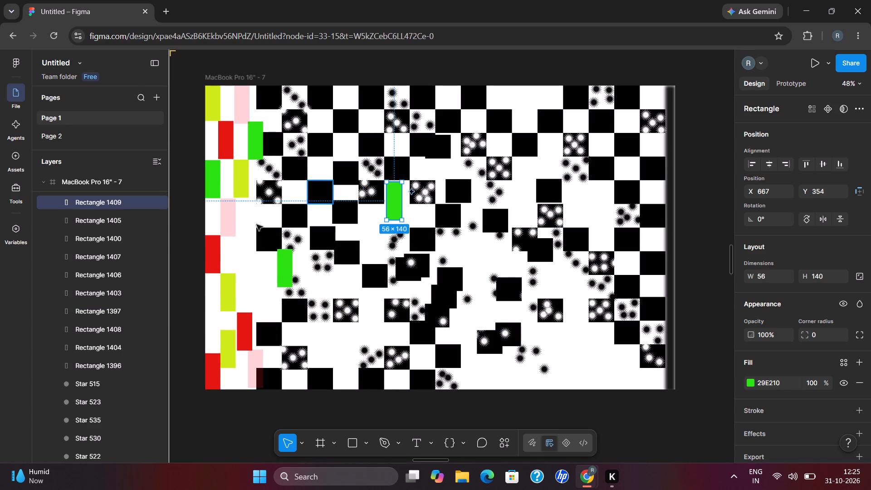
drag(212, 251, 352, 299)
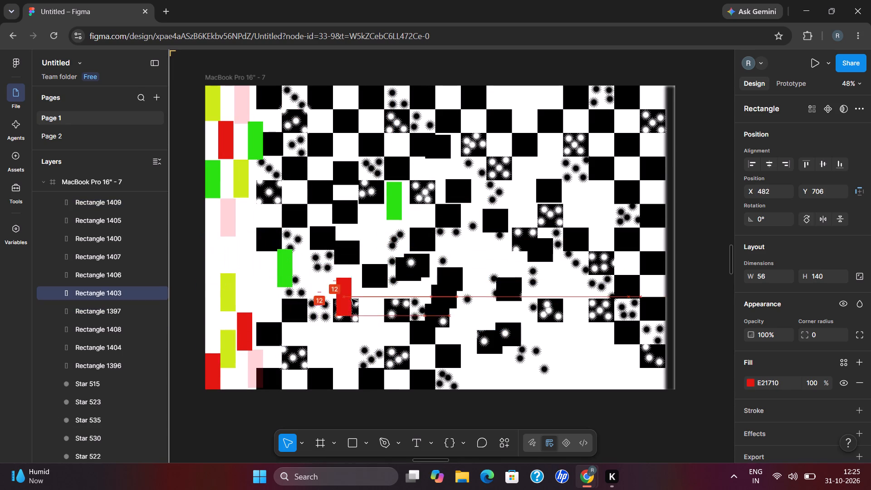
drag(352, 299, 376, 319)
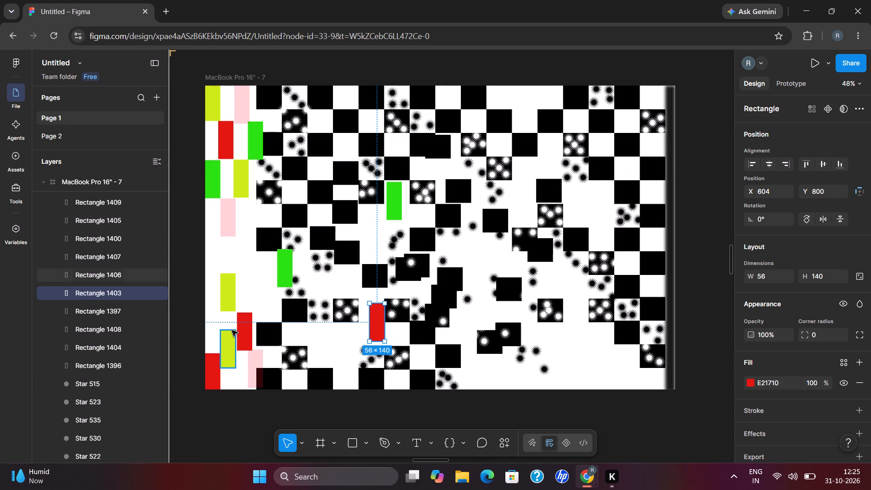
Move the lowest yellow-green rectangle to X 818, Y 931, and the red rectangle in the frame's bottom-left corner to X 423, Y 138.
drag(230, 336, 437, 345)
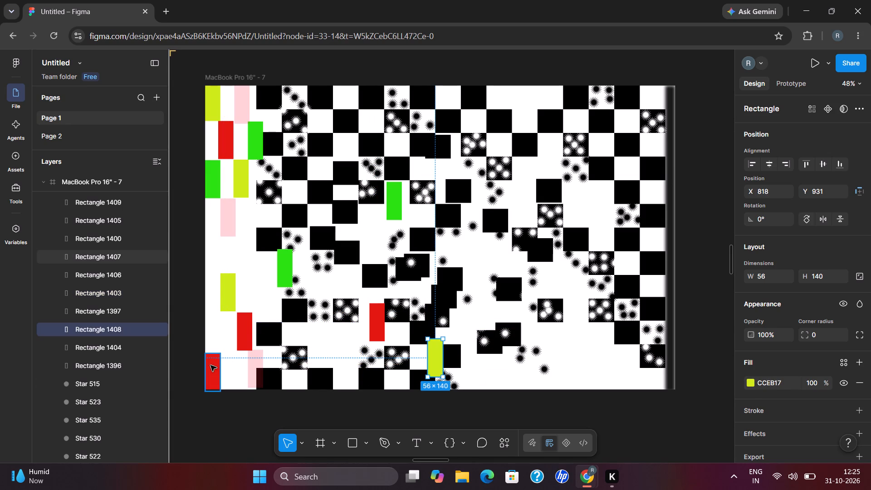
drag(210, 365, 323, 149)
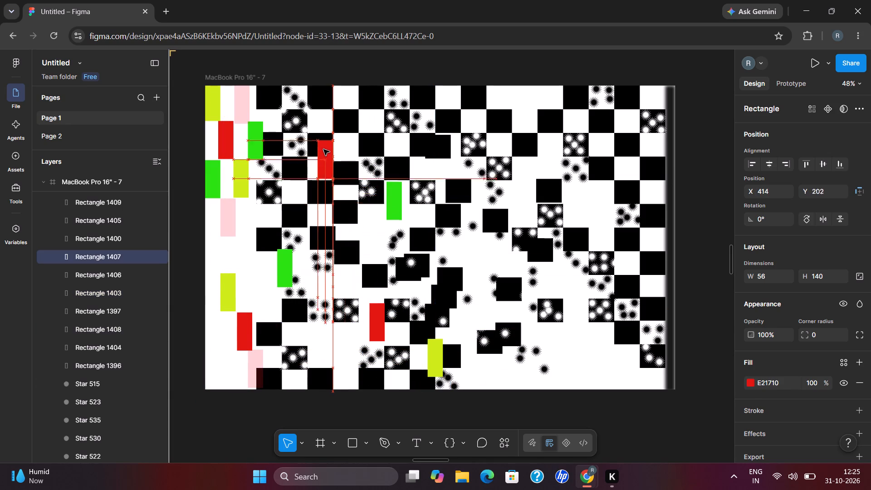
drag(323, 149, 325, 135)
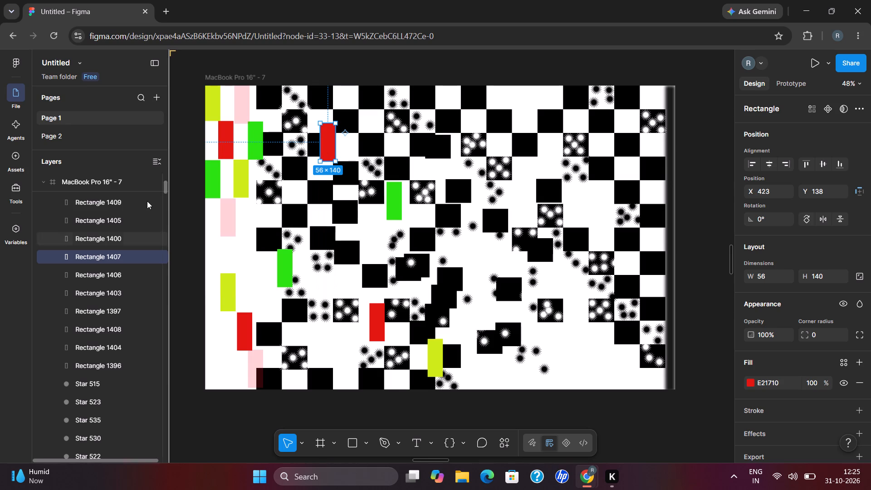
Move the green rectangle on the frame's left edge to about X 947, Y 630, and the upper-left red rectangle to X 1117, Y 395.
drag(217, 176, 241, 178)
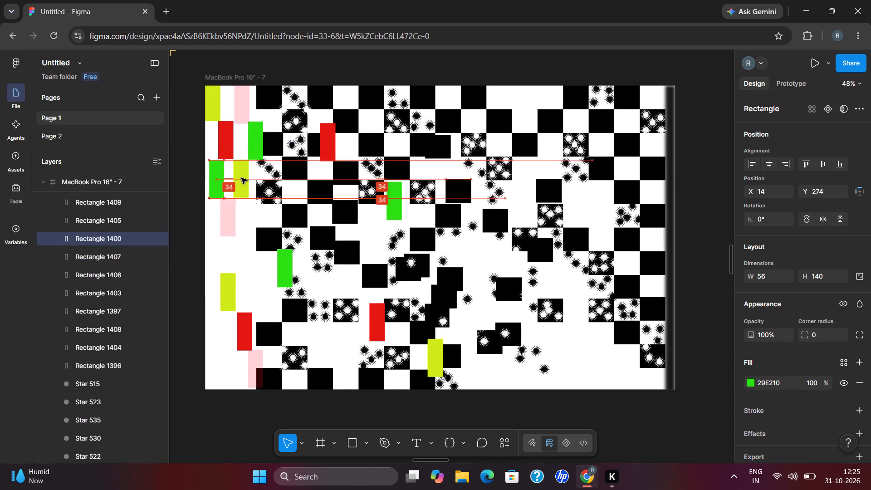
drag(241, 178, 476, 274)
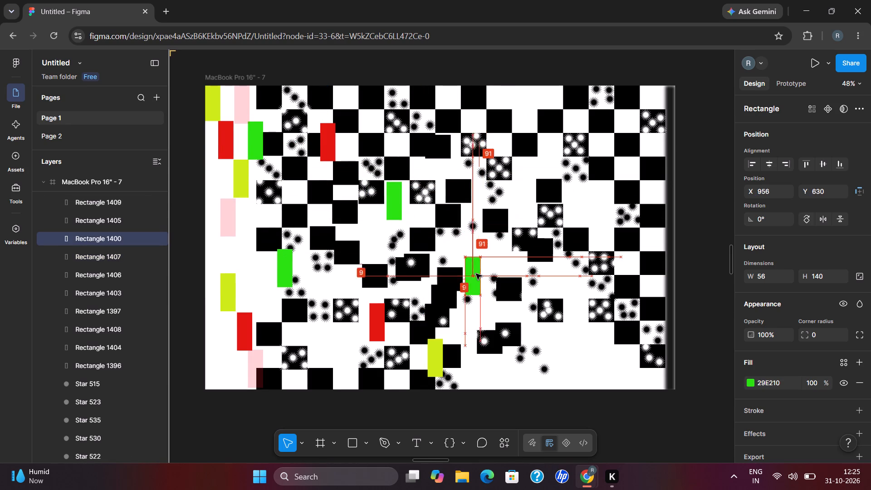
drag(476, 274, 474, 274)
drag(229, 142, 512, 170)
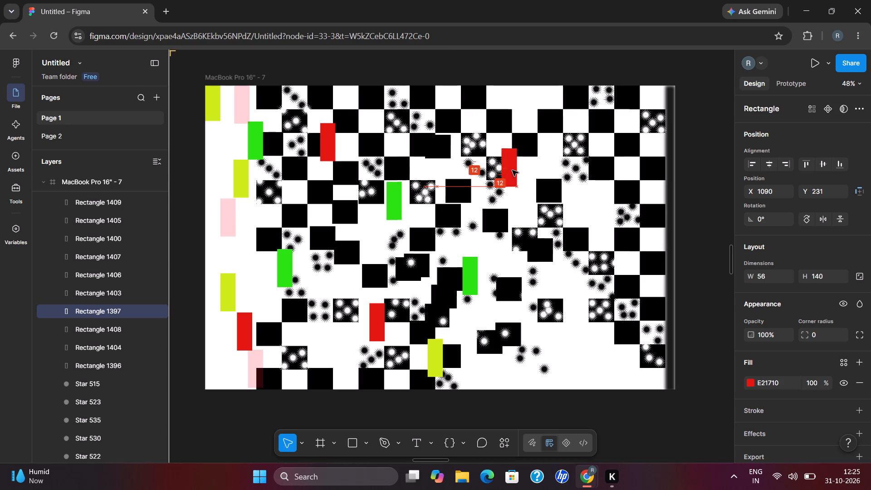
drag(512, 170, 519, 214)
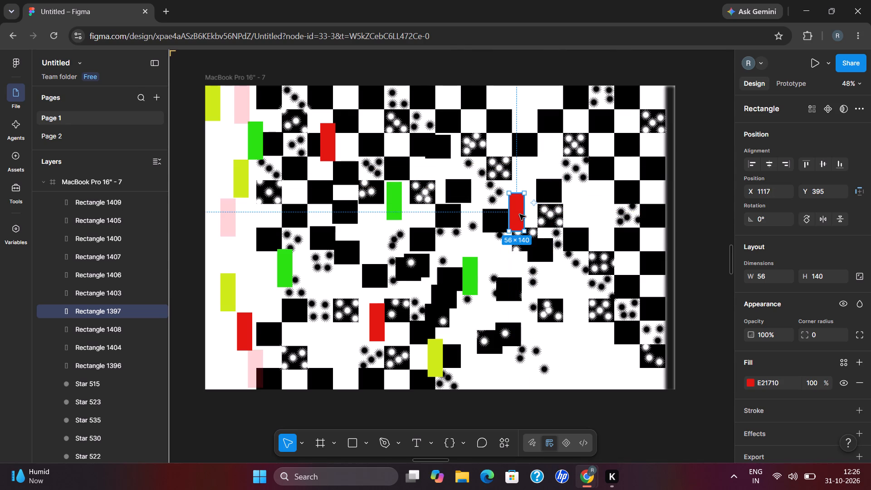
Move the yellow-green rectangle left of row 4 to X 832, Y 226, and the top pink rectangle to X 1181, Y 15.
drag(242, 165, 440, 152)
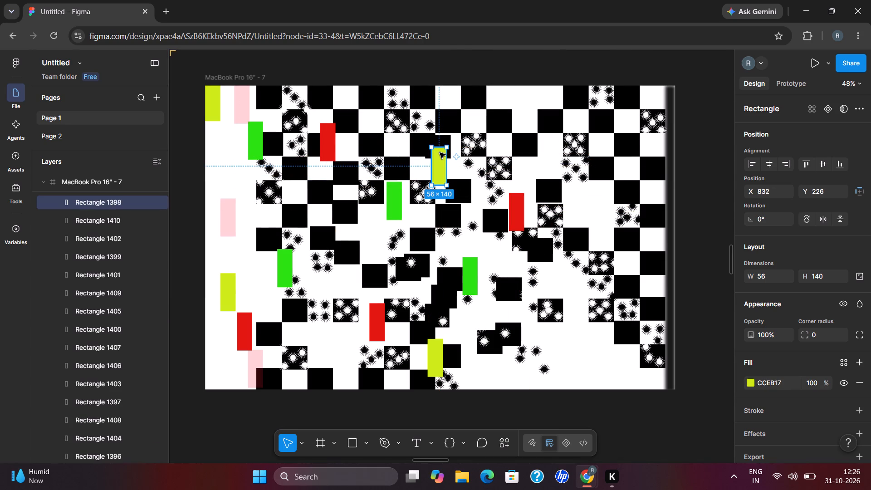
drag(240, 103, 289, 114)
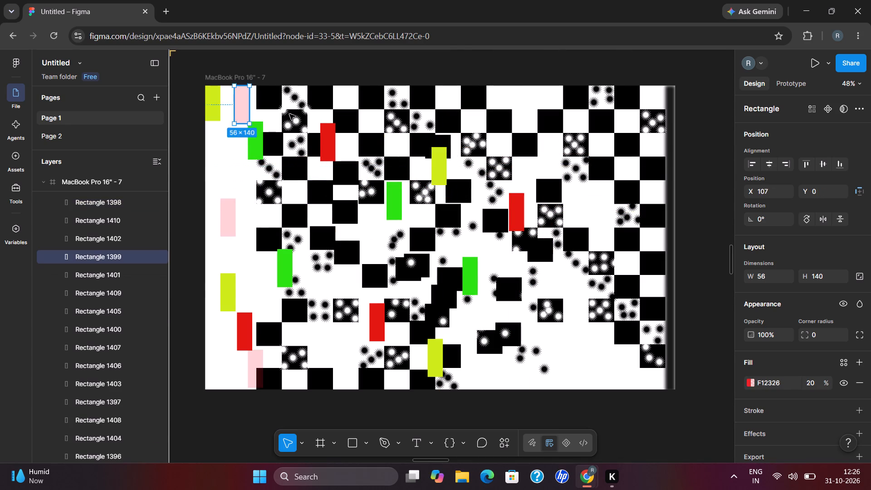
drag(289, 114, 571, 97)
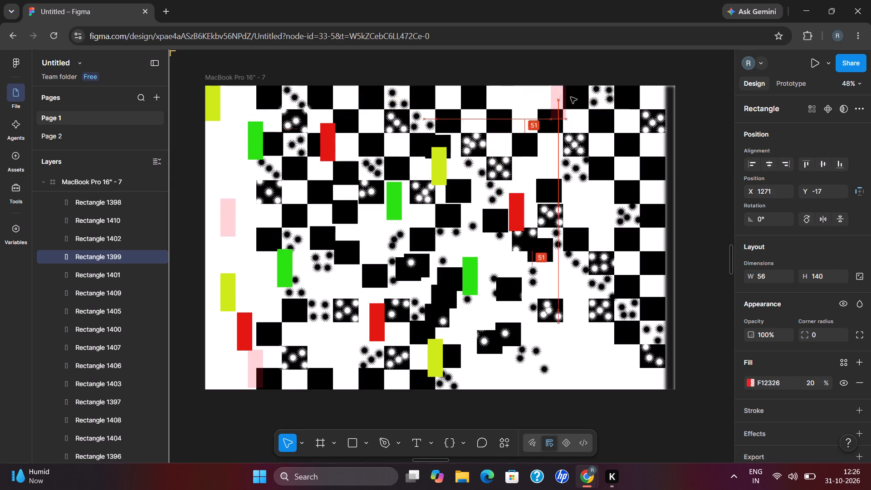
drag(571, 97, 532, 107)
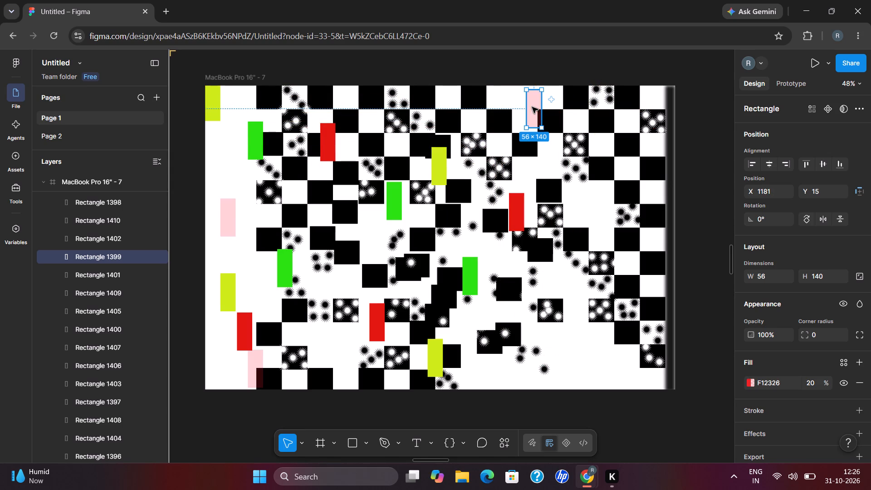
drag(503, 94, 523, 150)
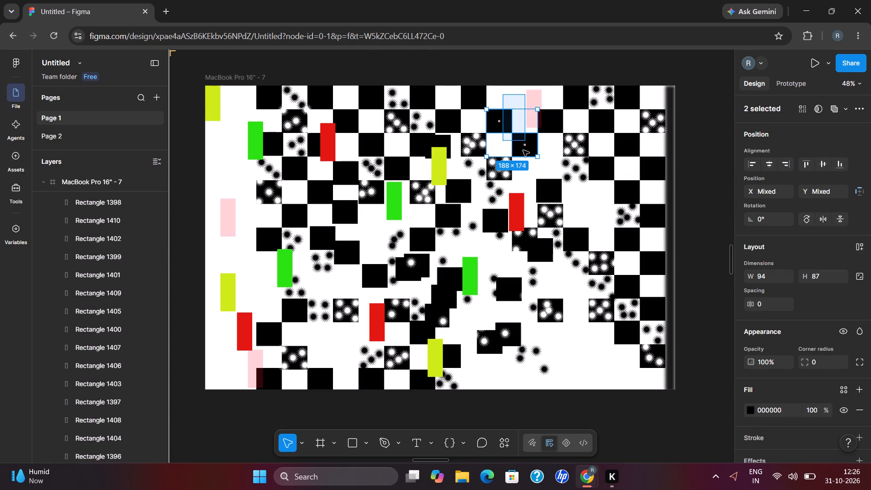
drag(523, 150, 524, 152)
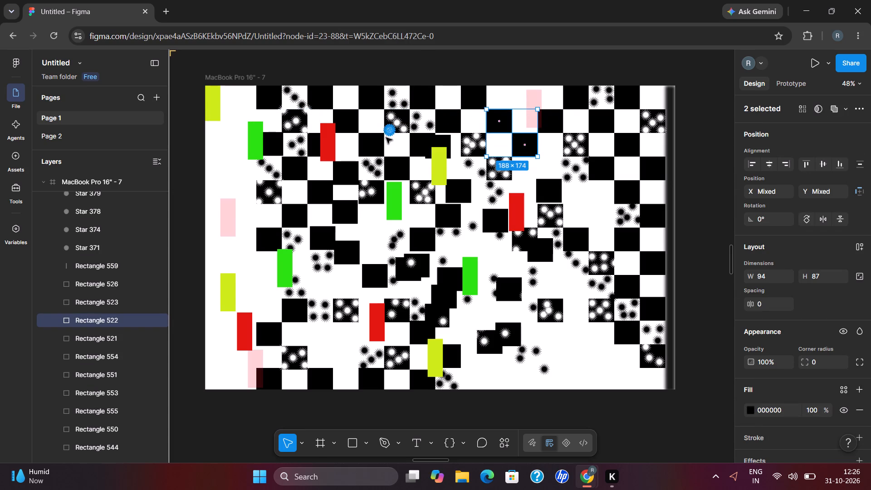
Move the upper-right black star in row 4, column 7 to X 735, Y 477, and row 3, column 9's black square to X 800, Y 422.
drag(387, 161, 419, 220)
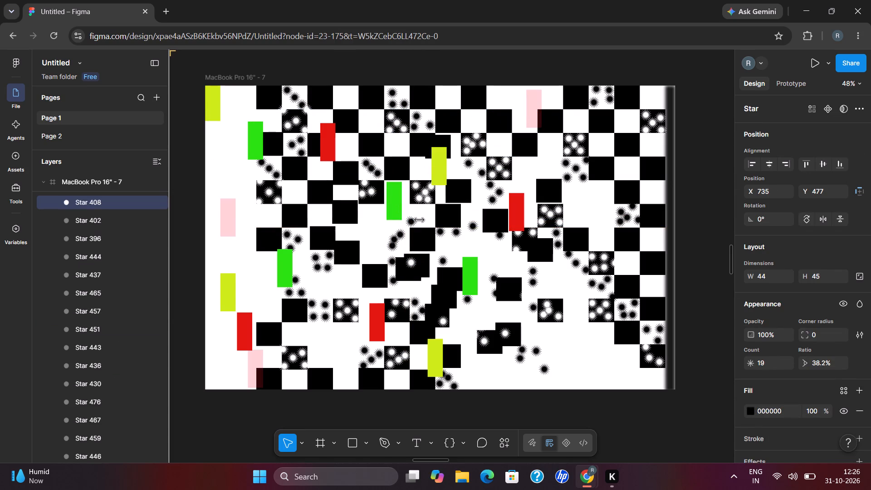
drag(417, 154, 430, 221)
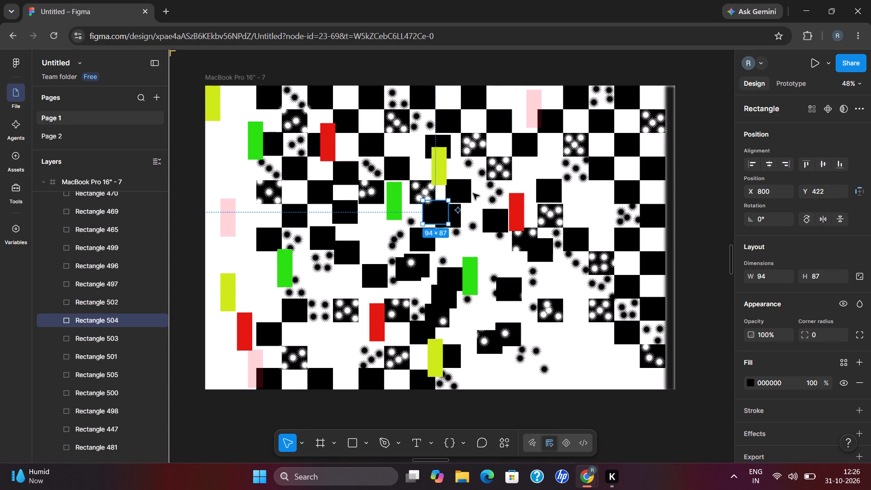
Move the loose black square in row 5, column 10 to X 892, Y 588, and the black star beneath it to just below the middle green rectangle.
drag(464, 187, 466, 254)
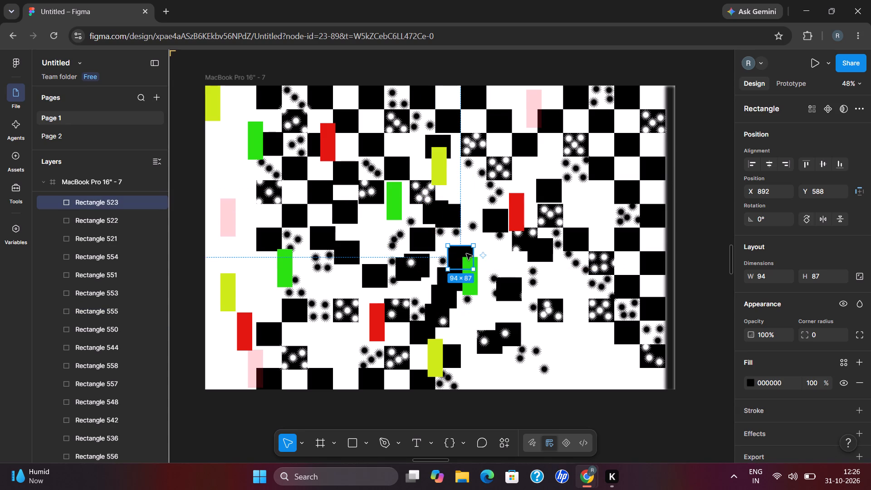
drag(456, 224, 476, 286)
drag(522, 275, 516, 319)
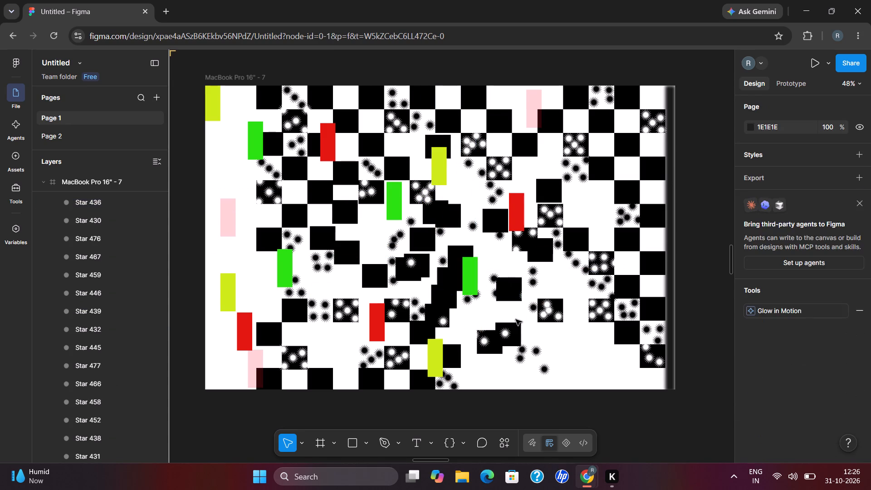
drag(516, 319, 515, 320)
Move row 10, column 14's central white star to the overlapping black squares at lower centre, and a row 10, column 16 white star to X 1294, Y 782.
drag(553, 306, 542, 315)
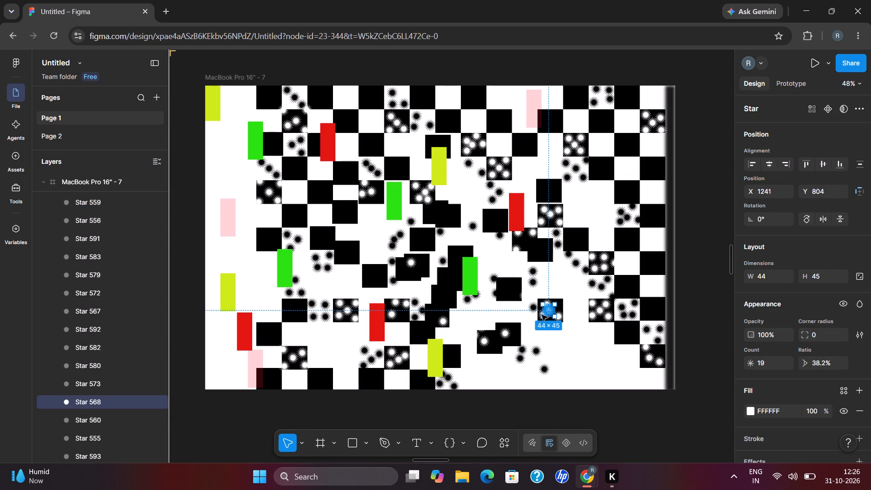
drag(542, 315, 499, 347)
drag(592, 311, 580, 341)
drag(606, 317, 561, 304)
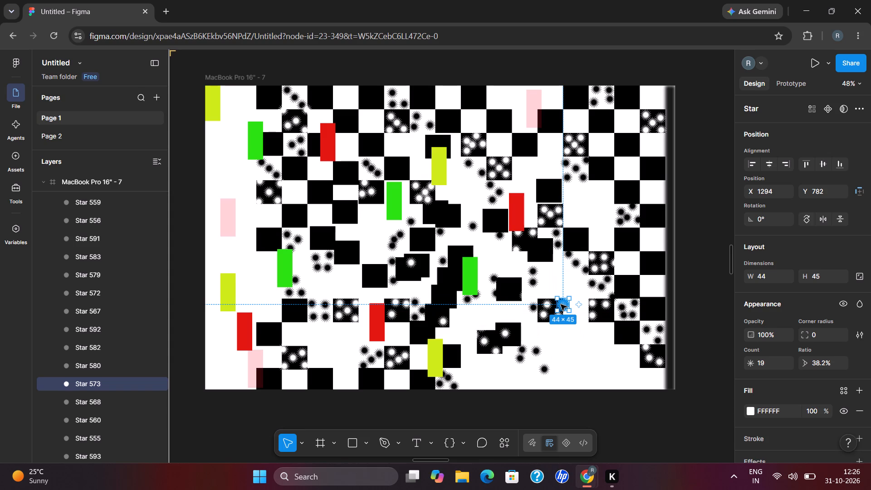
Move the upper-left green rectangle to X 539, Y 69, and the yellow-green rectangle in the frame's top-left corner to X 592, Y 480.
drag(249, 131, 245, 105)
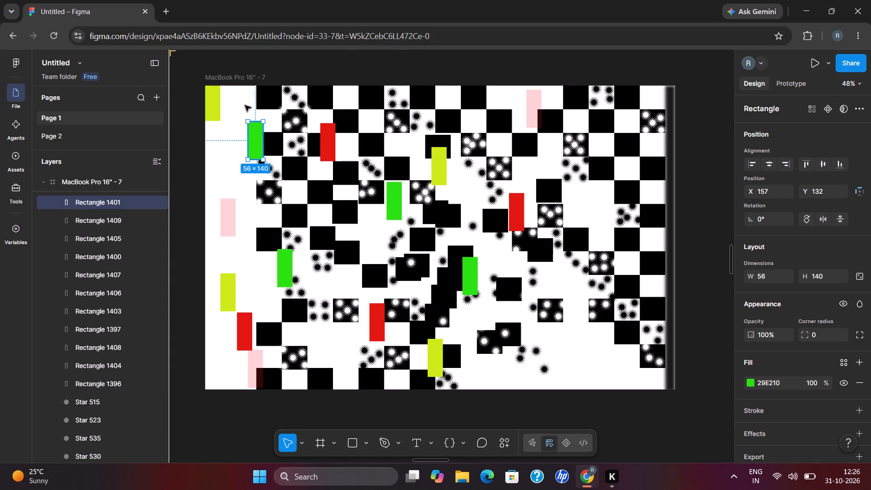
drag(245, 105, 353, 113)
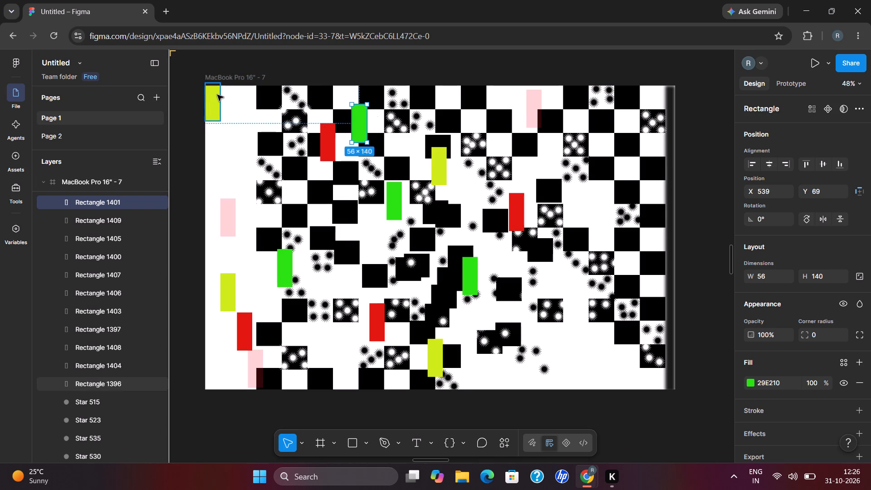
drag(217, 95, 378, 228)
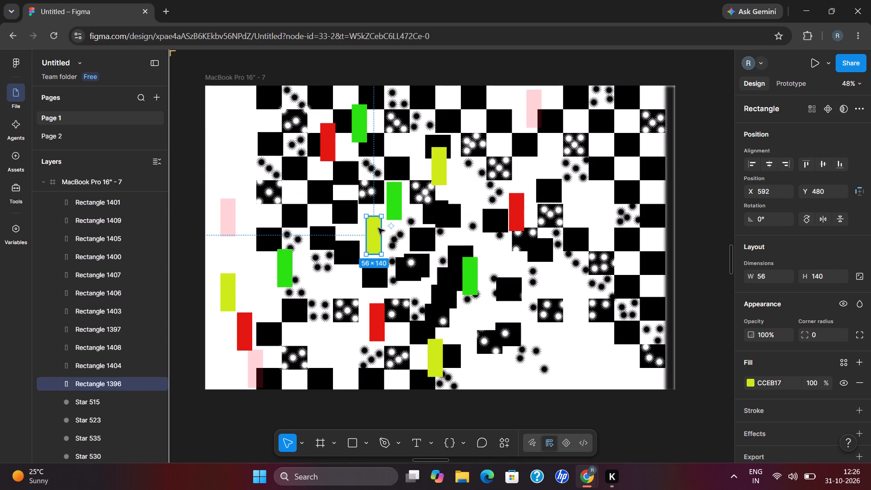
Move the black square in row 4, column 4 to X 41, Y 236, and the one in row 6, column 4 to X 291, Y 277.
drag(303, 171, 237, 165)
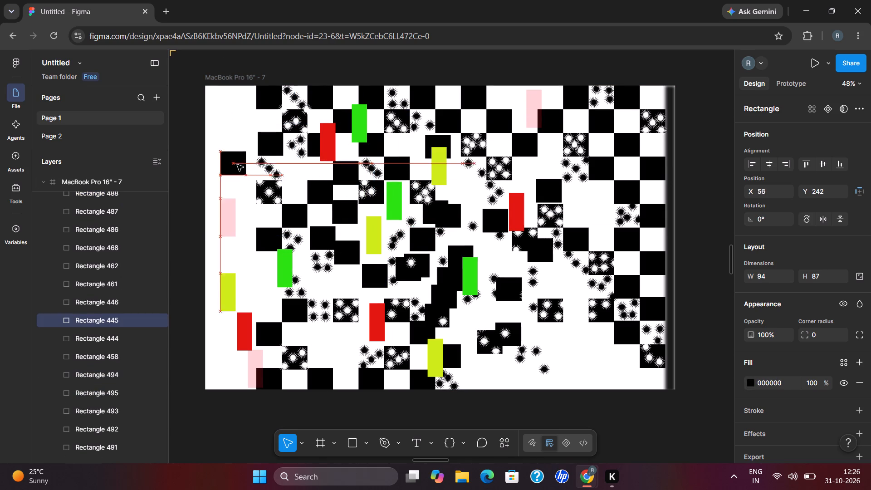
drag(237, 165, 238, 165)
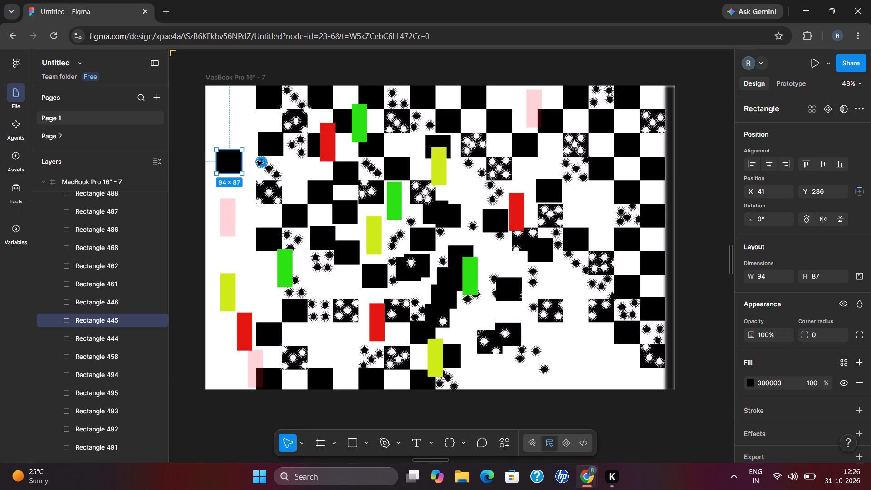
click(257, 160)
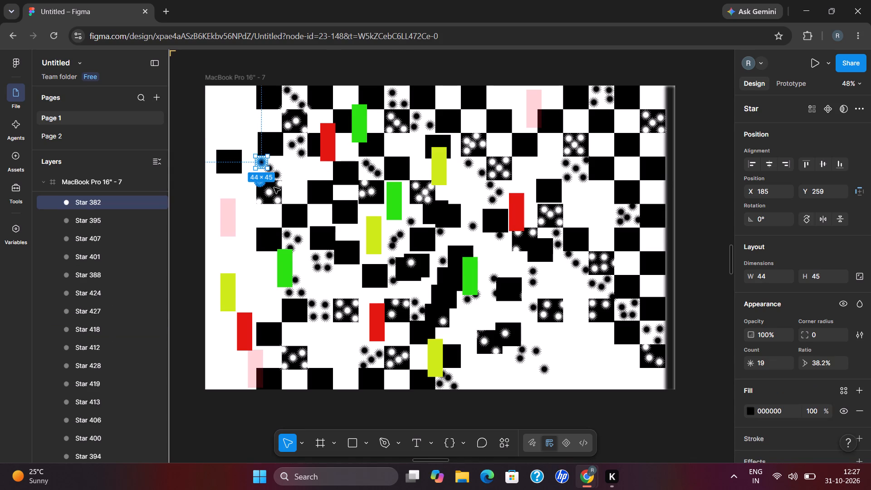
drag(298, 210, 301, 167)
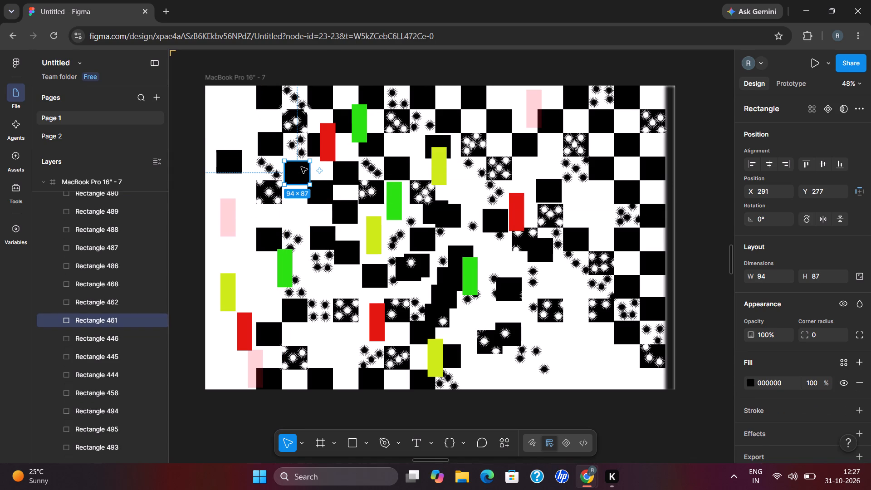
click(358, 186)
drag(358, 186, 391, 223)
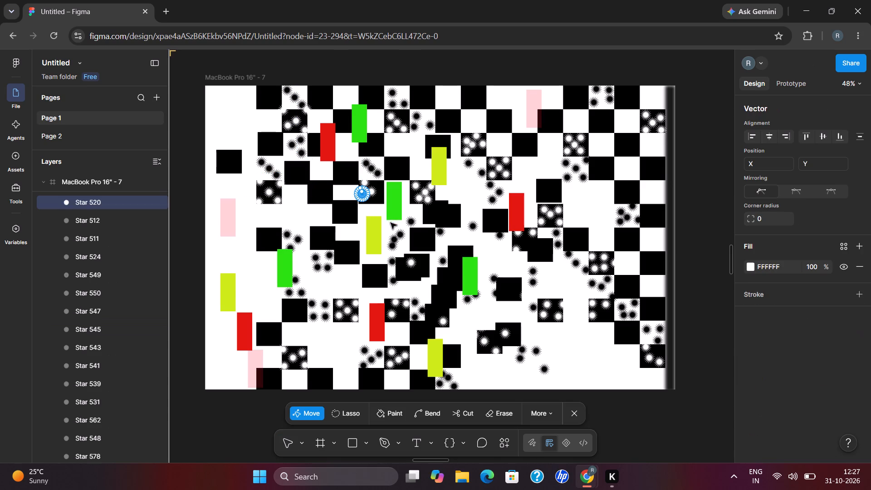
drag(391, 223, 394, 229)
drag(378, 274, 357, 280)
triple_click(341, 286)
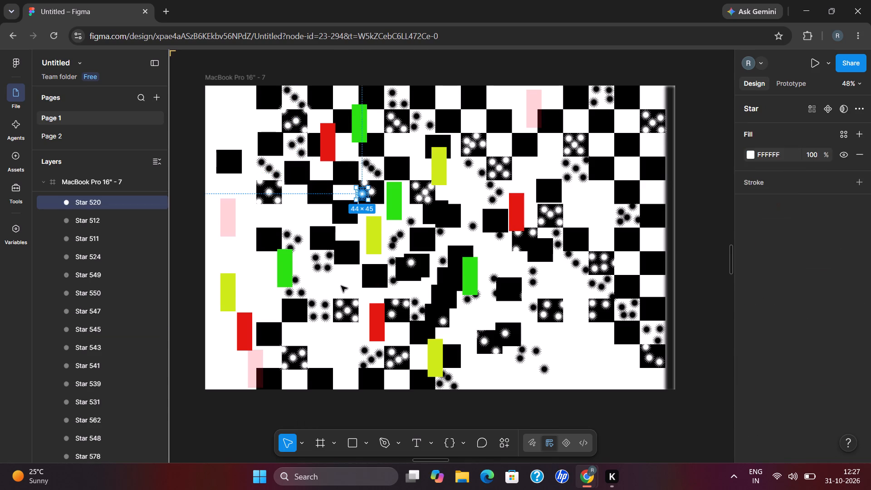
Move the loose black square at X 577, Y 656 to X 771, Y 735, and the white star in row 11, column 12 to X 1067, Y 713.
drag(370, 284, 399, 294)
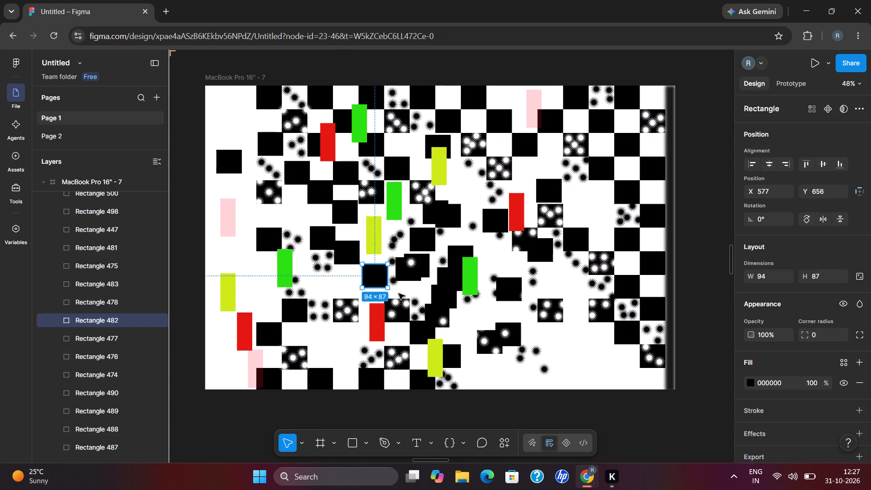
drag(399, 294, 423, 306)
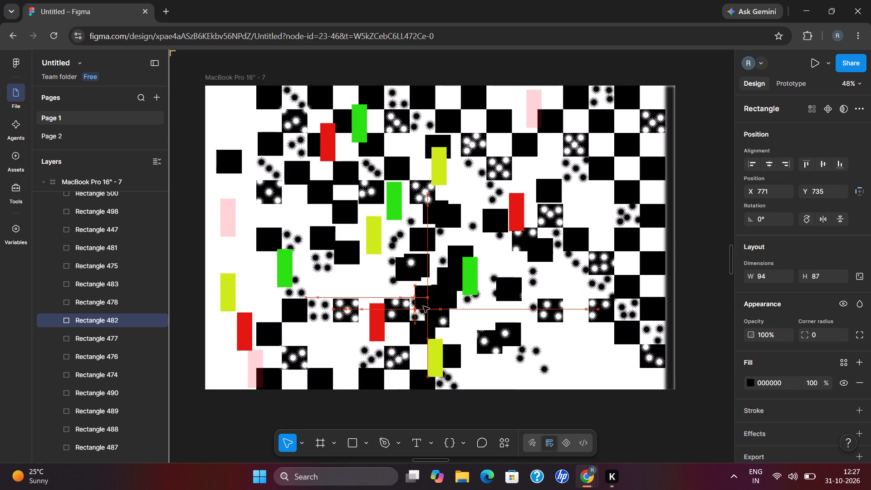
drag(423, 306, 423, 306)
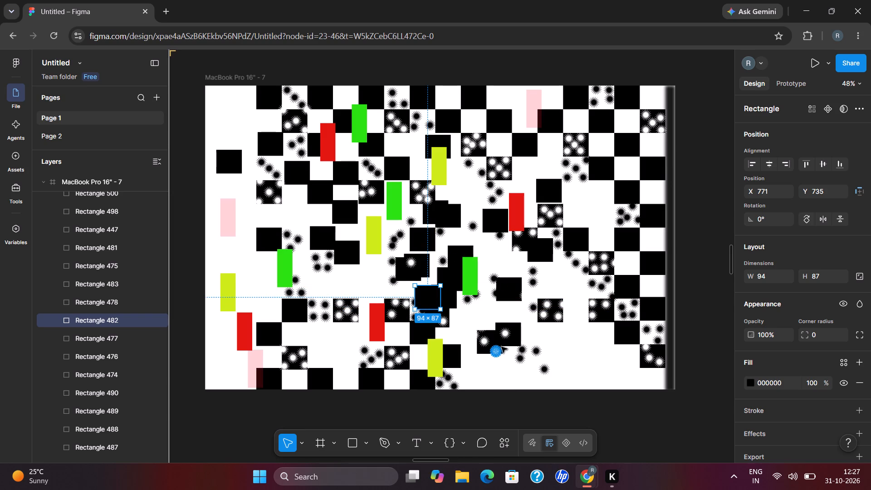
drag(504, 341, 500, 294)
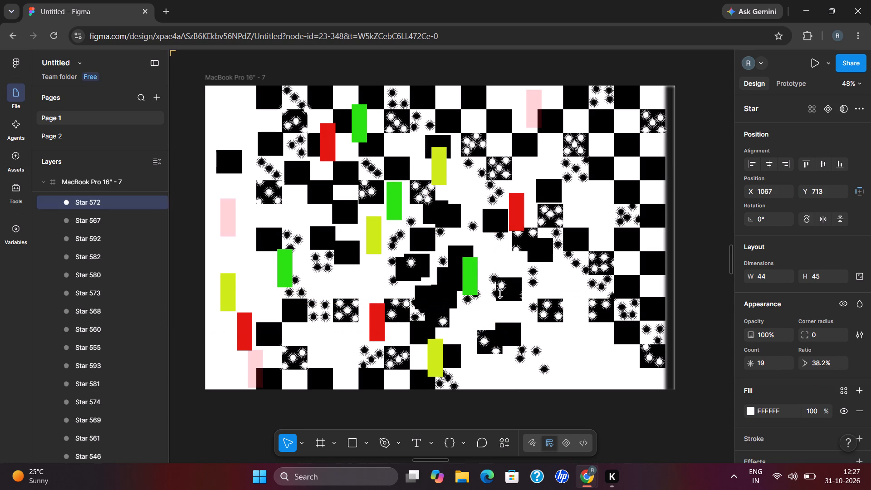
Move the black square in row 11, column 3 to the frame's left edge, at about Y 548.
drag(260, 329, 260, 327)
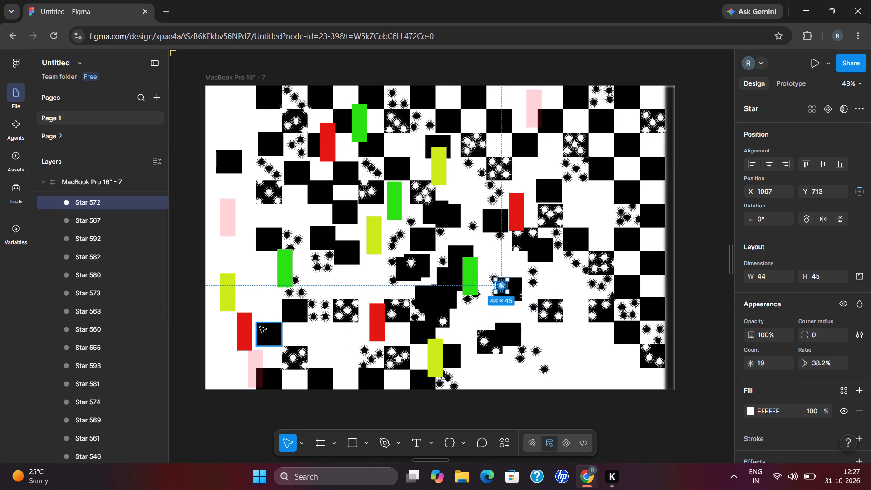
drag(260, 327, 222, 285)
drag(230, 297, 233, 296)
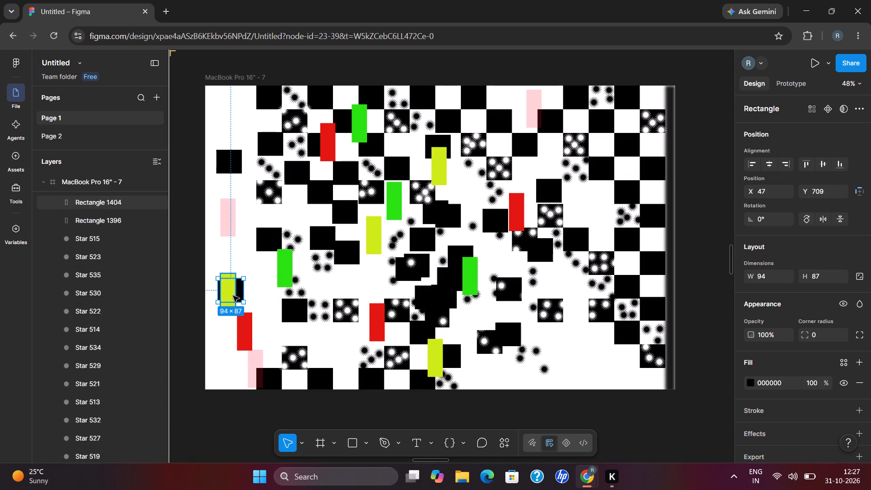
drag(233, 296, 198, 241)
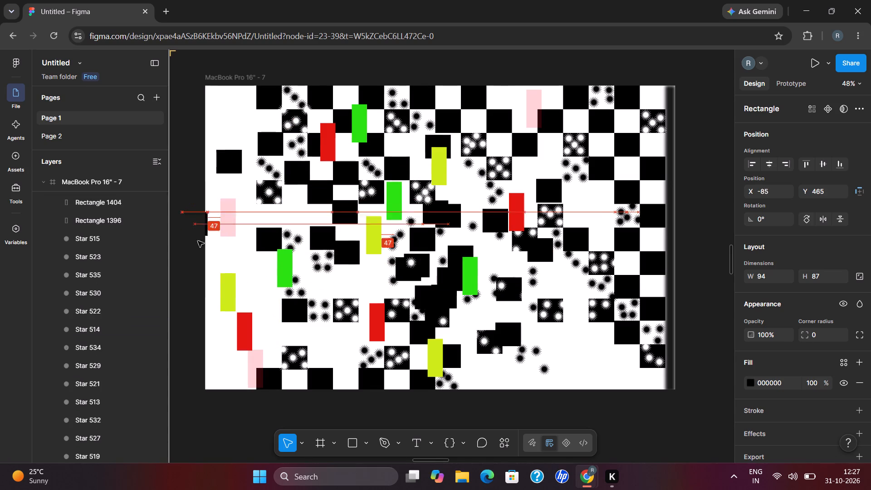
drag(198, 241, 215, 253)
Move the lower-left yellow-green rectangle to about X 153, Y 608, and the red rectangle below it to X 115, Y 317.
drag(228, 289, 241, 279)
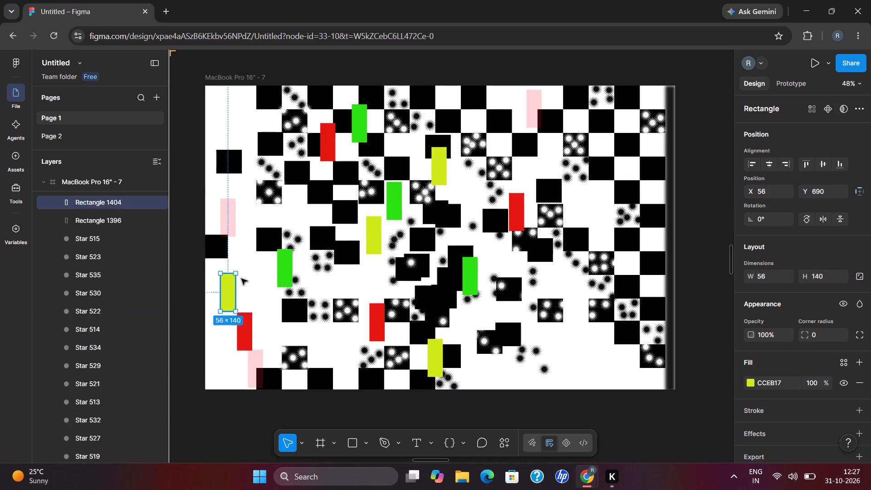
drag(241, 279, 254, 267)
drag(242, 327, 241, 186)
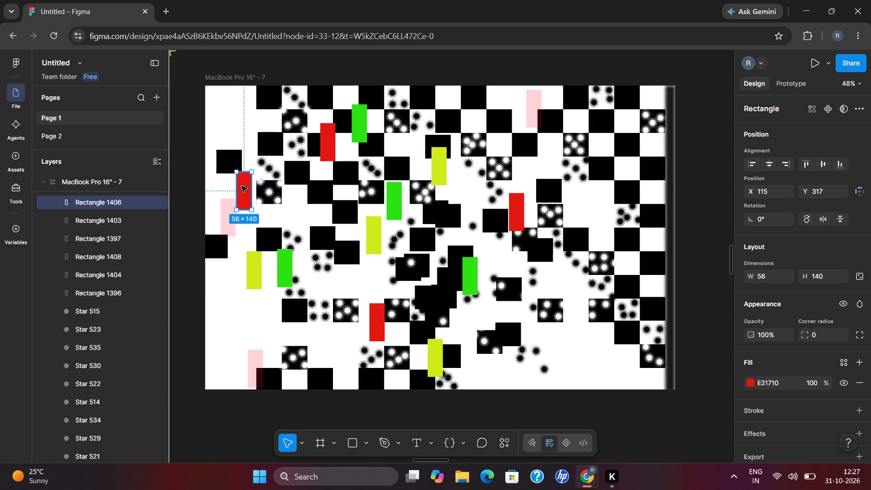
Move the black square touching the central green rectangle to X 938, Y 341, and that green rectangle to X 1221, Y 201.
drag(452, 266, 454, 260)
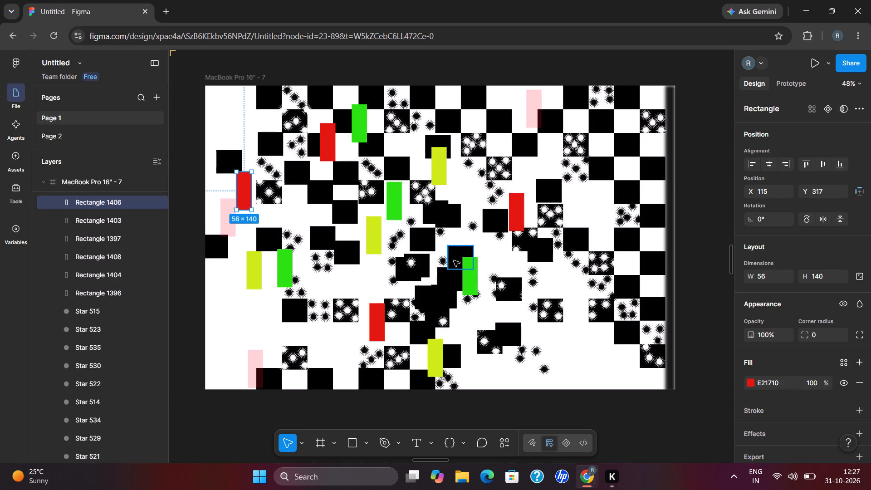
drag(454, 260, 465, 199)
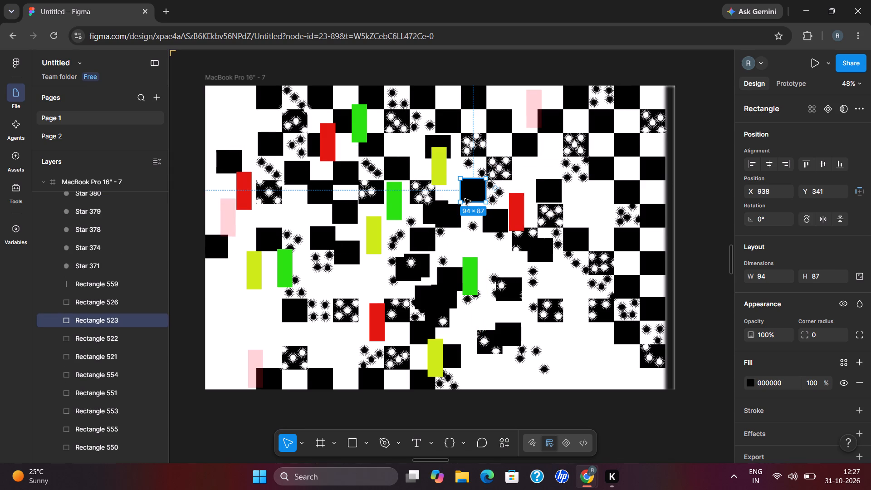
drag(468, 292, 487, 280)
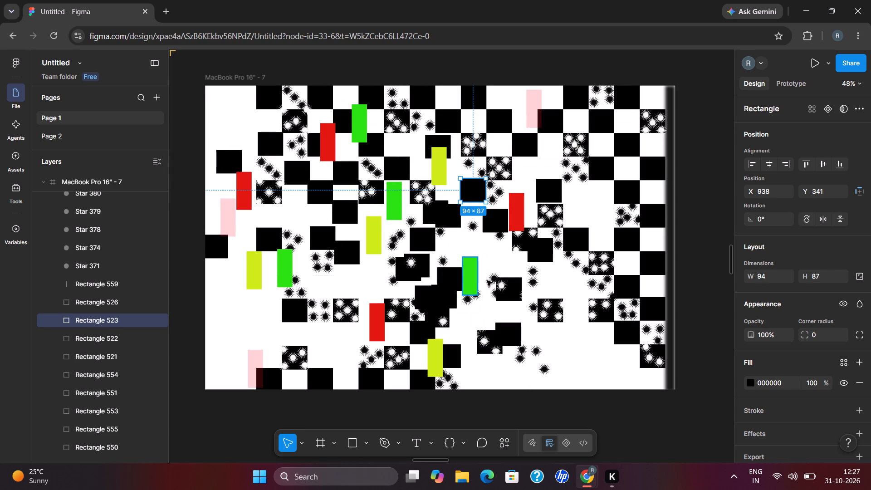
drag(487, 280, 543, 175)
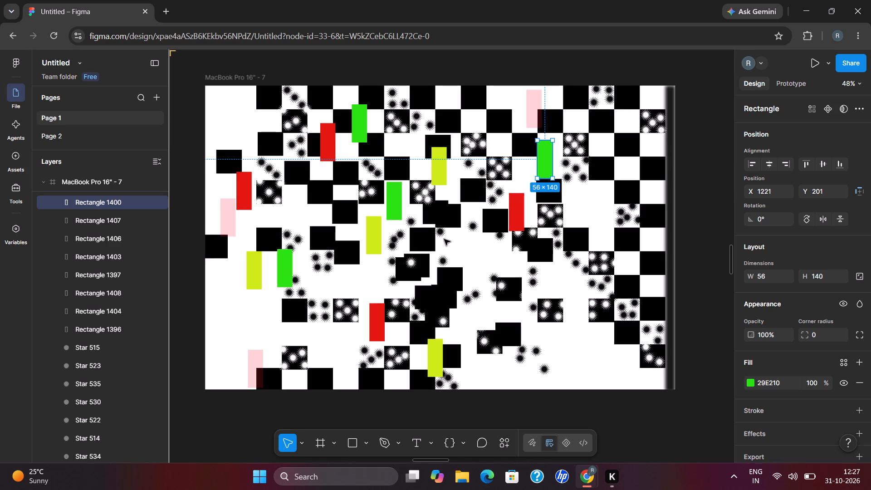
Move the black square overlapping the one in row 6, column 10 to X 77, Y 816, and the row 12, column 8 square to X 420, Y 903.
drag(431, 218, 235, 326)
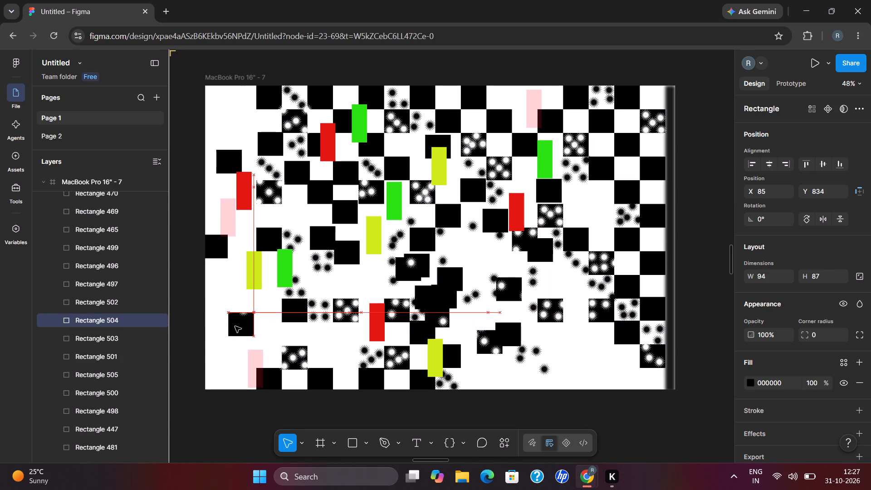
drag(235, 326, 235, 325)
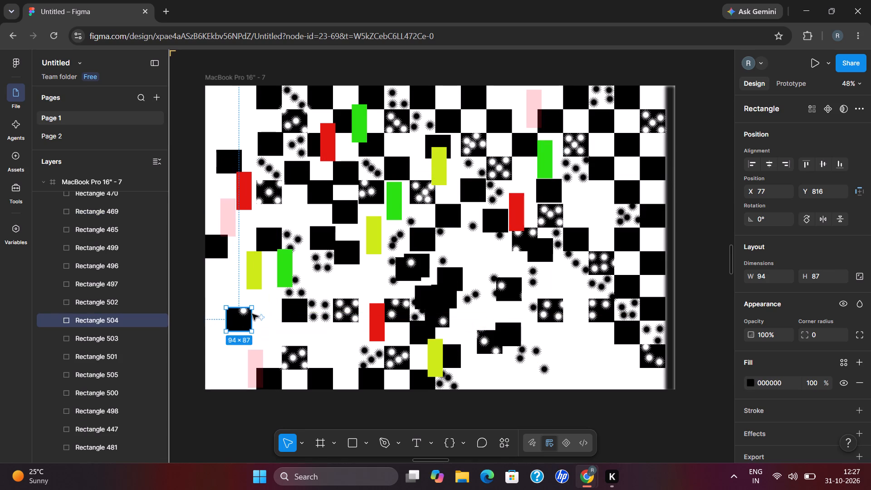
drag(394, 343, 353, 321)
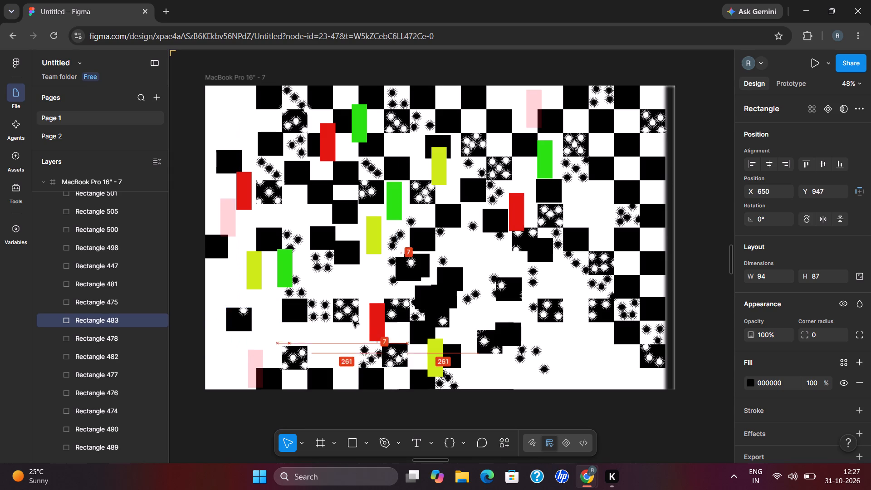
drag(353, 321, 329, 329)
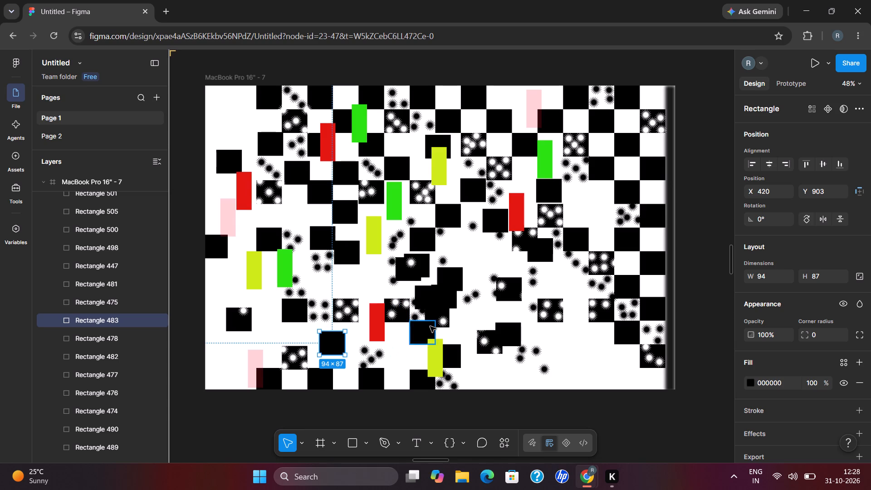
Move a star from the central black cluster into the white gap beside it, and the black square in row 8, column 8 to X 527, Y 662.
drag(431, 319, 477, 279)
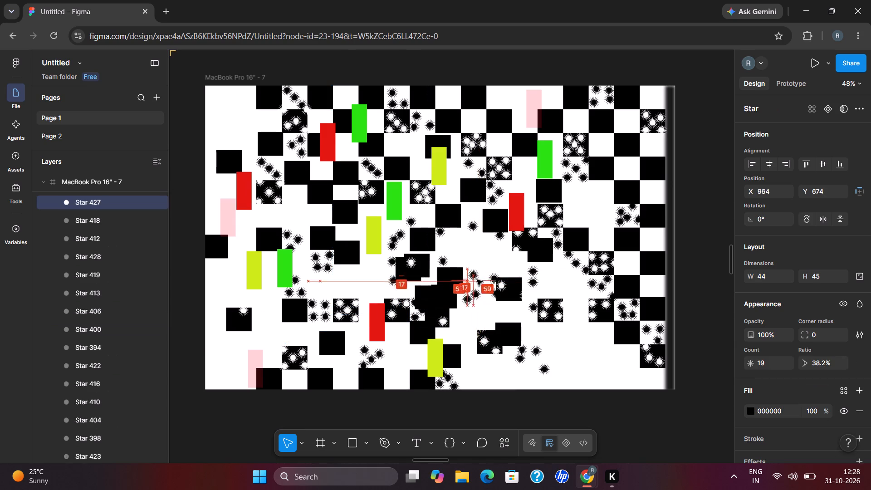
drag(477, 279, 479, 274)
drag(420, 276, 373, 284)
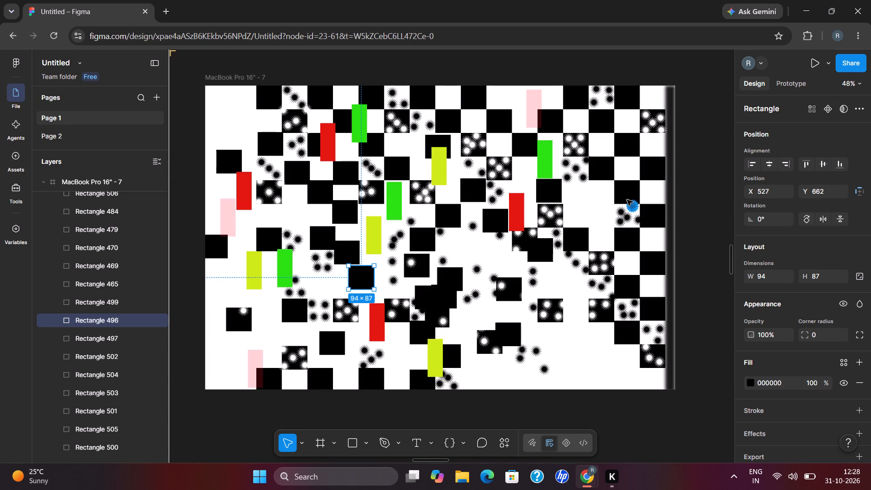
Move the black square in row 5, column 17 to X 1312, Y 400, and the one in row 7, column 9 to X 956, Y 801.
drag(619, 198, 579, 204)
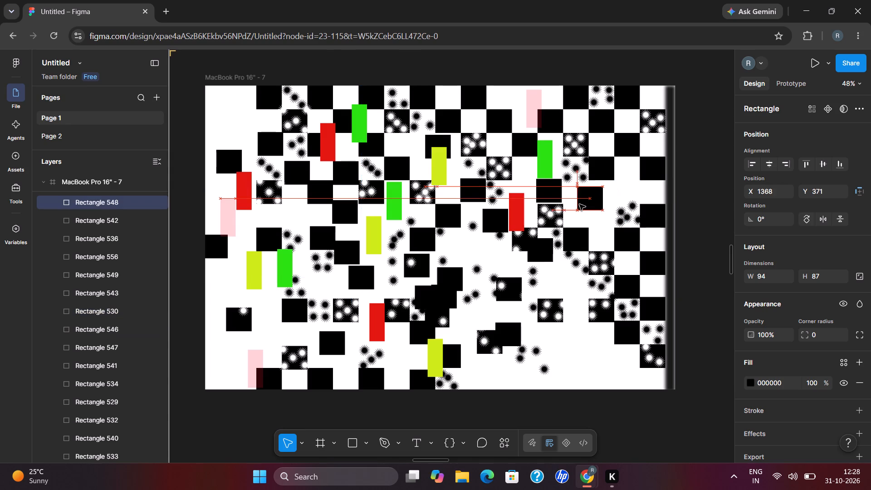
drag(579, 204, 567, 212)
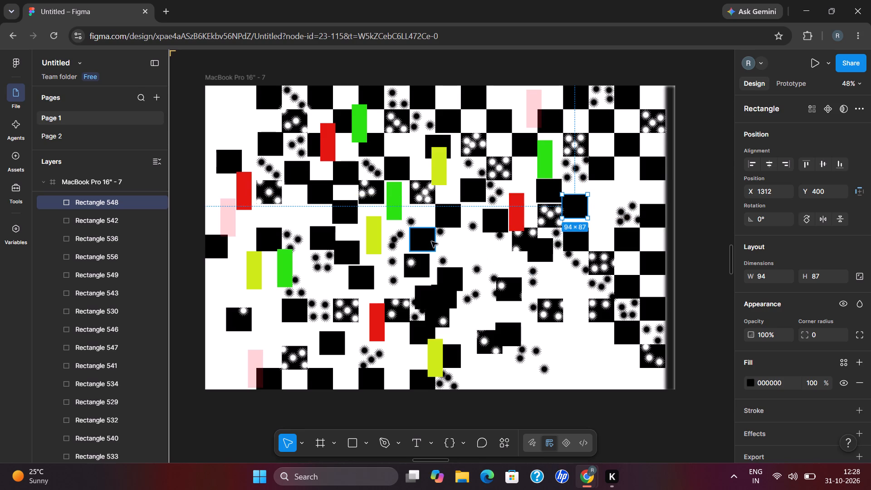
drag(431, 240, 486, 317)
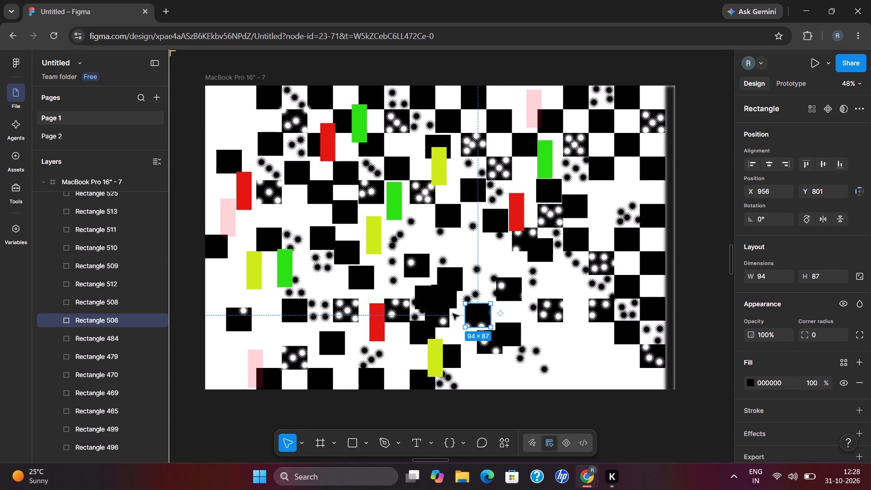
Move a black square from the central cluster to X 737, Y 482, and the one in row 3, column 3 to X 66, Y 98.
drag(445, 291, 418, 224)
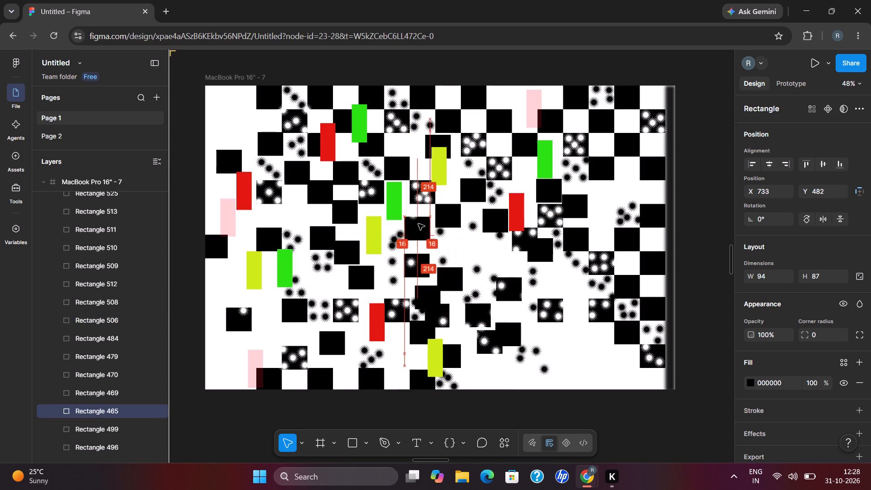
drag(418, 224, 419, 224)
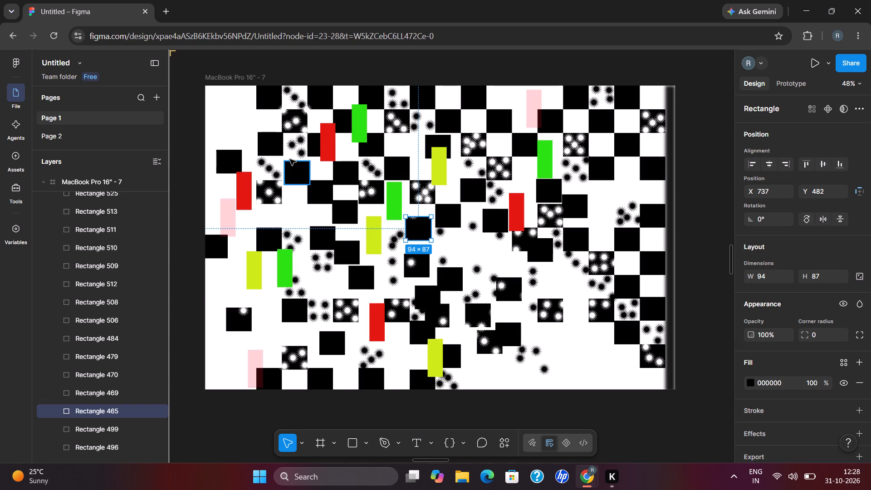
drag(266, 141, 231, 121)
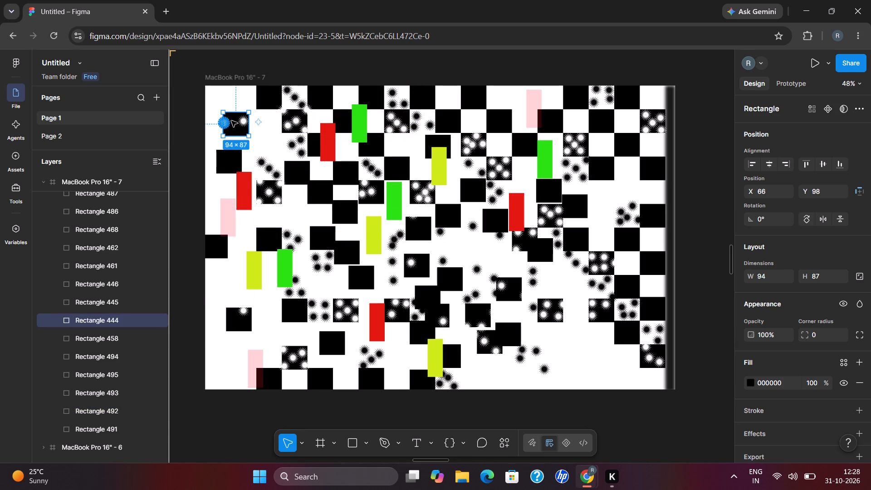
Move the black square in row 4, column 4 to X 9, Y 1021, and the loose black star in row 12, column 13 to X 1309, Y 1015.
drag(295, 176, 230, 257)
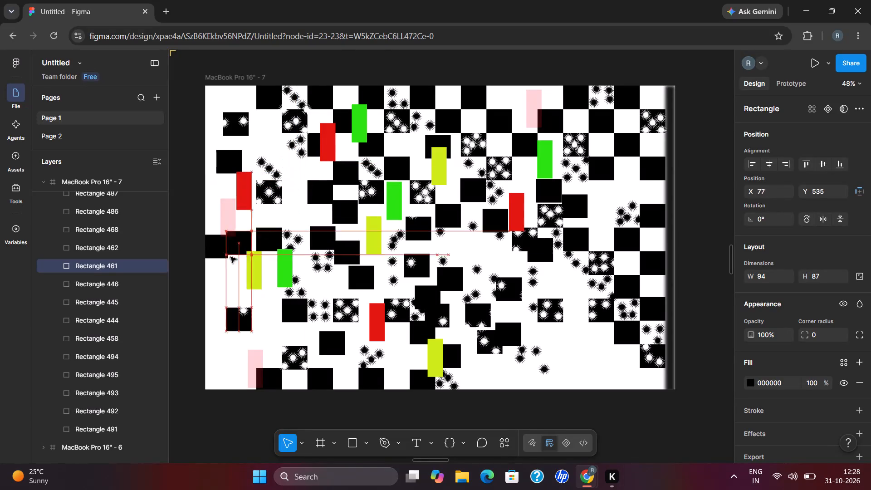
drag(230, 257, 221, 382)
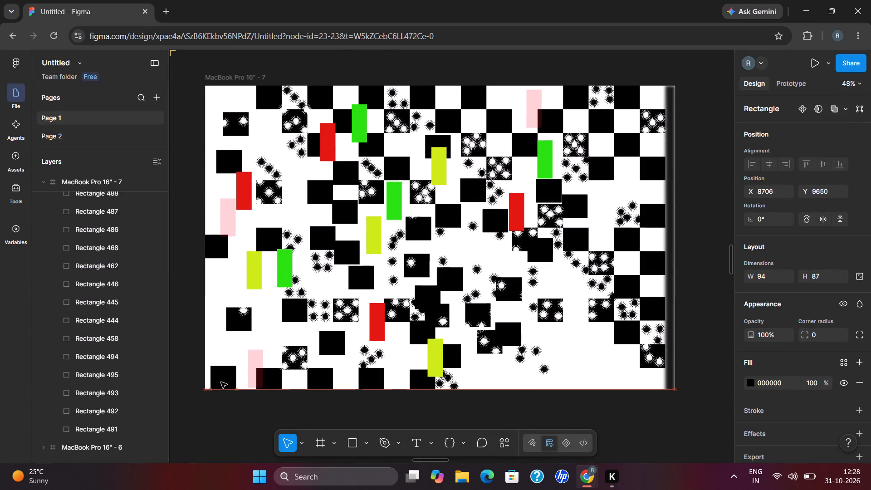
drag(221, 382, 218, 379)
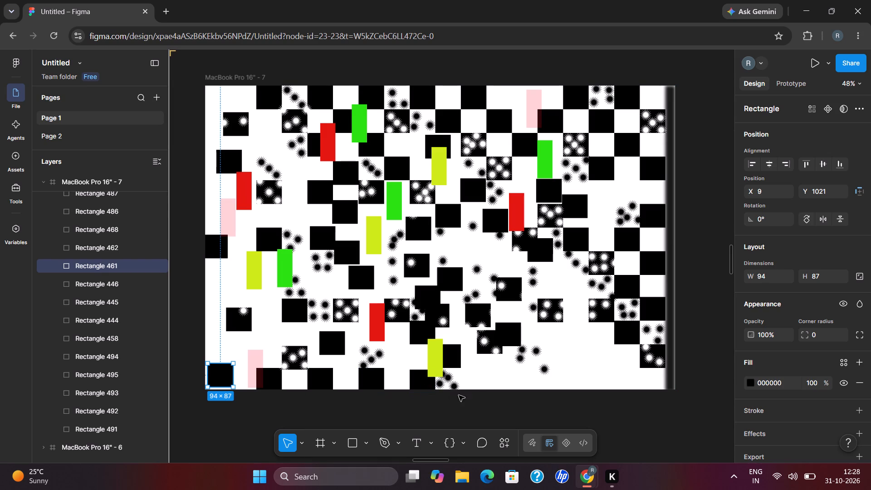
drag(523, 360, 529, 341)
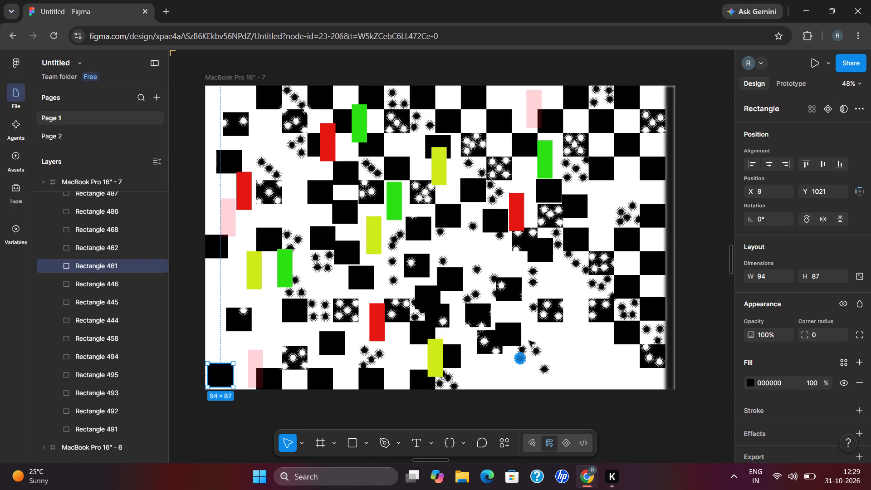
drag(529, 341, 570, 369)
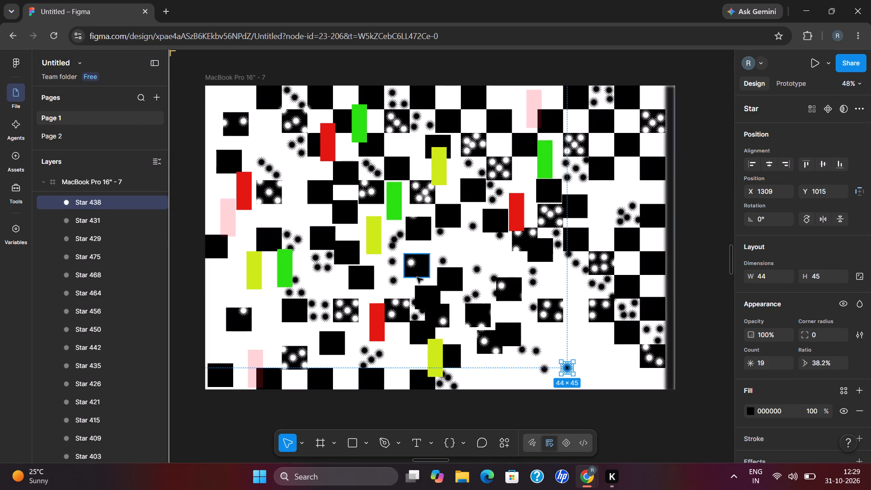
Move the yellow-green rectangle just below the central green one to X 909, Y 531.
drag(377, 248, 446, 293)
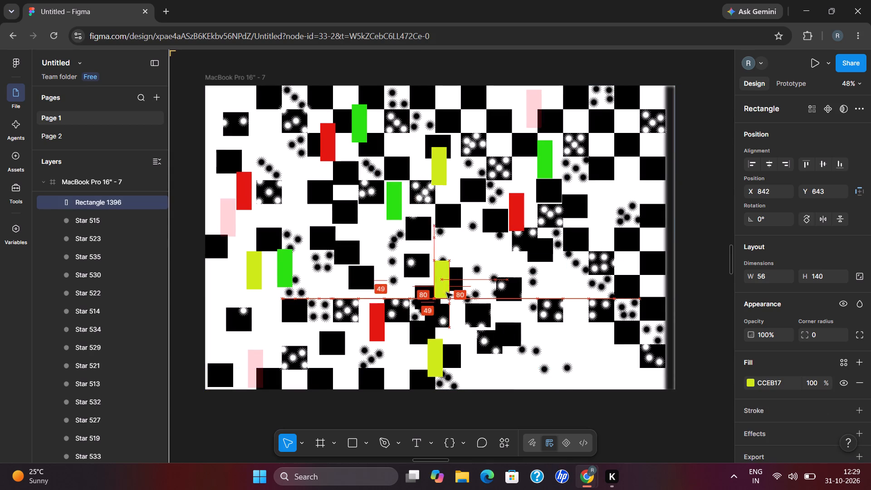
drag(446, 293, 464, 263)
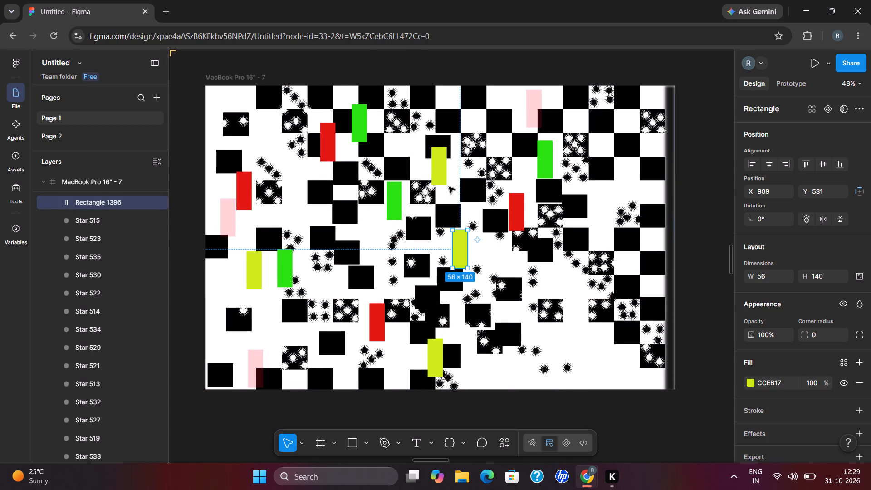
Select the 13 central shapes around the green rectangle and stretch them together, mainly downward and slightly wider.
drag(449, 187, 392, 229)
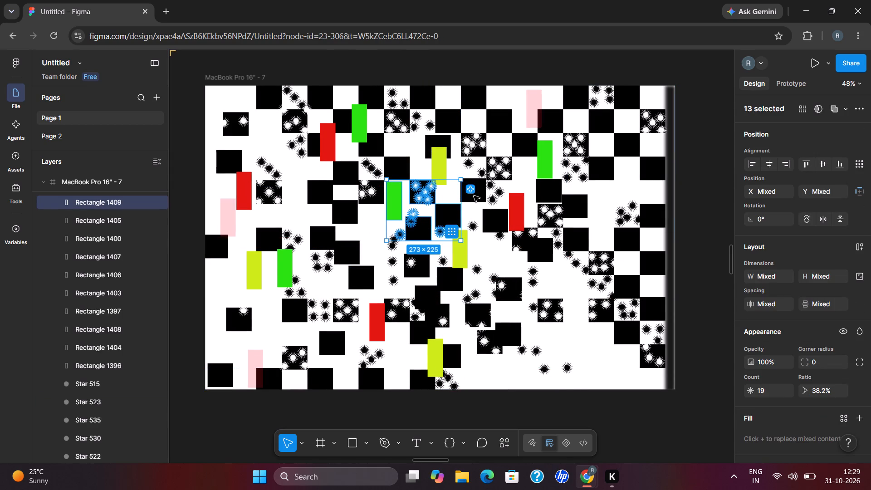
drag(474, 196, 432, 245)
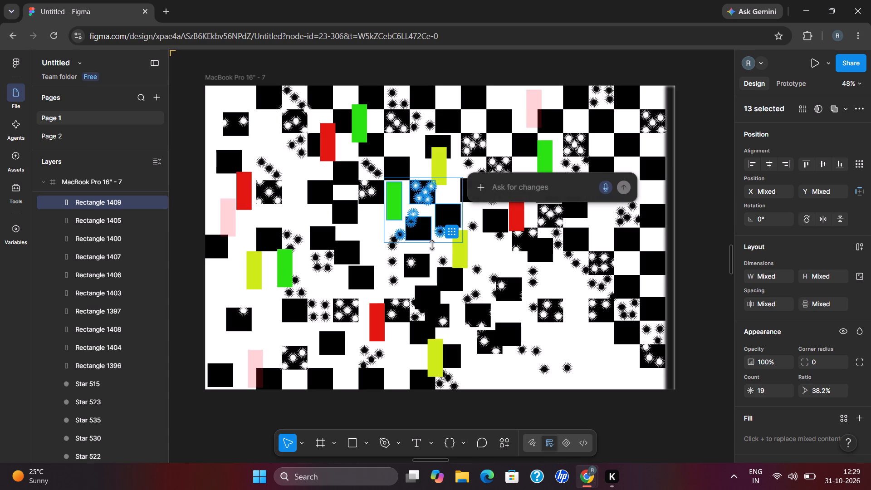
drag(384, 238, 378, 291)
Move the black square in row 7, column 6, beside the stretched green rectangle, to X 172, Y 745.
drag(351, 255, 315, 260)
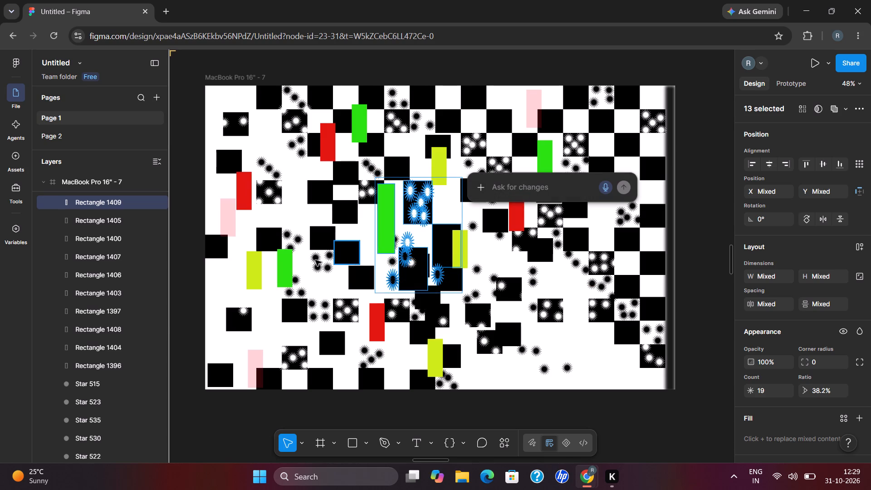
drag(315, 260, 269, 303)
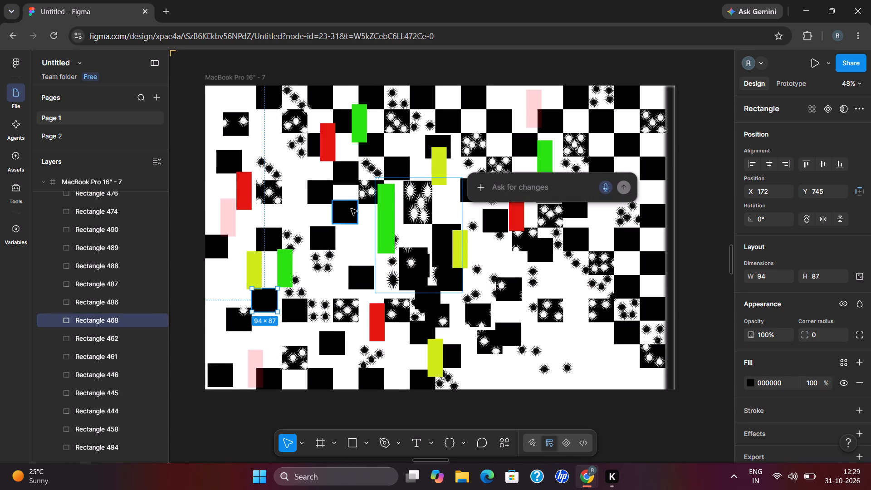
Move two black stars from row 3, column 4 downward, the lower one to X 309, Y 323 and the upper one to X 301, Y 251.
drag(303, 154, 297, 181)
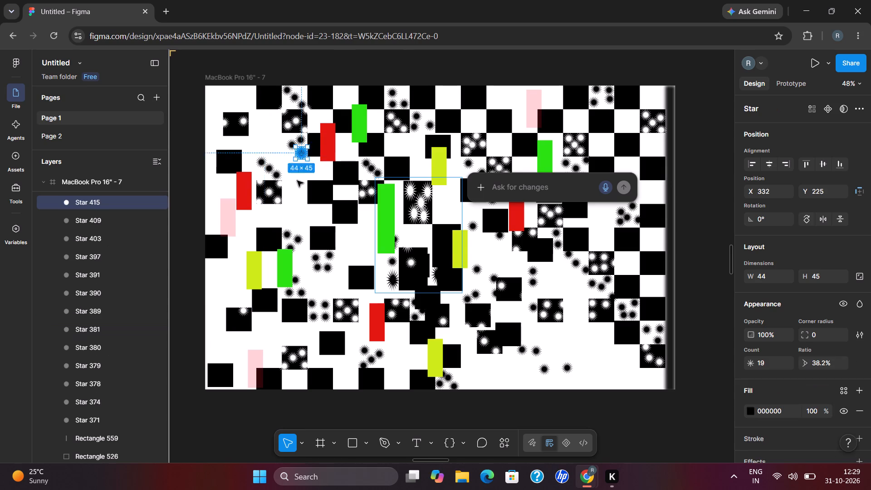
drag(297, 181, 297, 181)
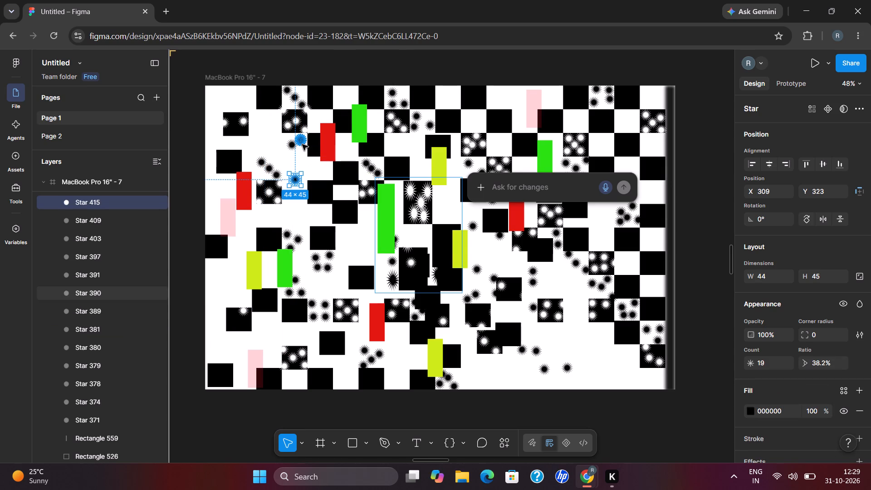
drag(302, 144, 295, 165)
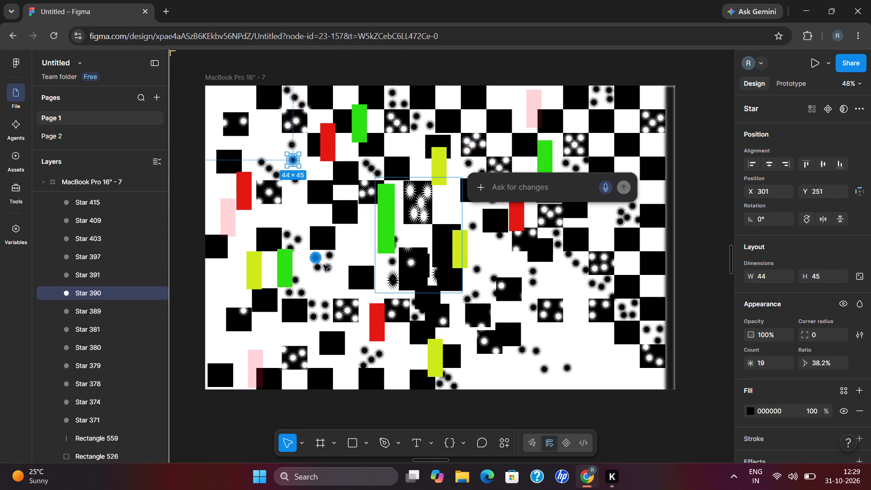
Move the lower star of the row 8, column 5 group to X 410, Y 712, and the black square in row 6, column 6 to X 546, Y 561.
drag(321, 270, 319, 284)
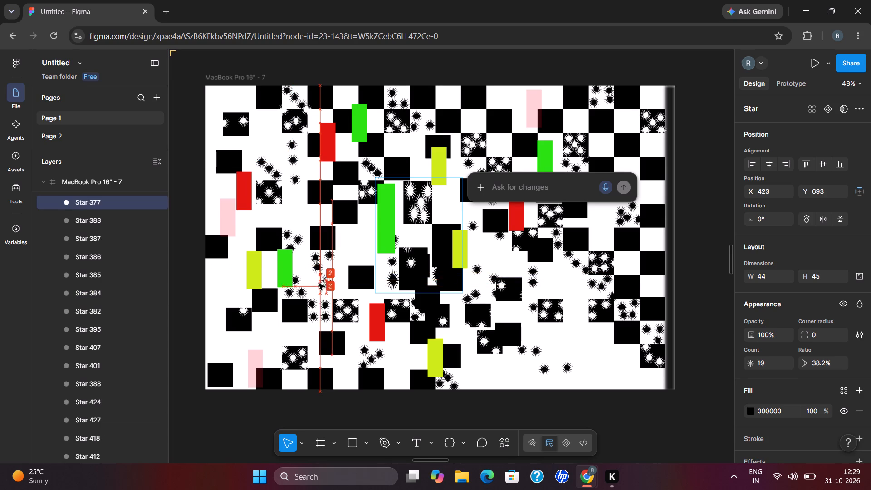
drag(319, 284, 317, 288)
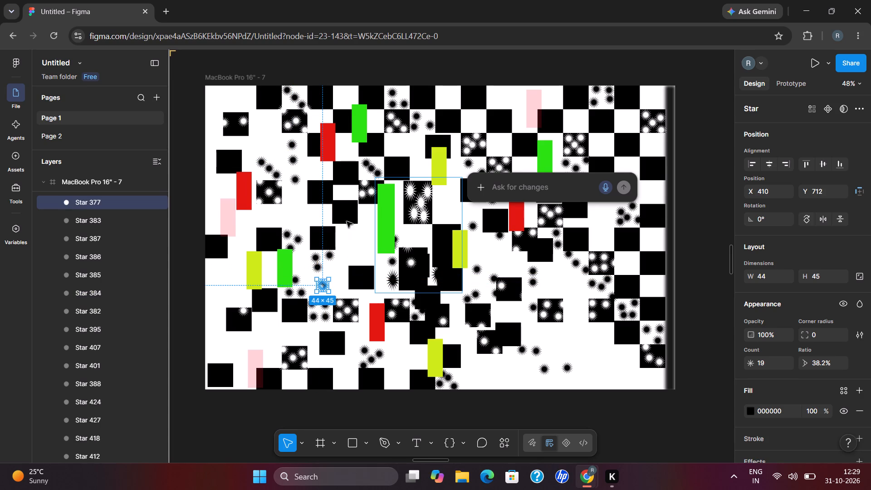
drag(342, 211, 363, 250)
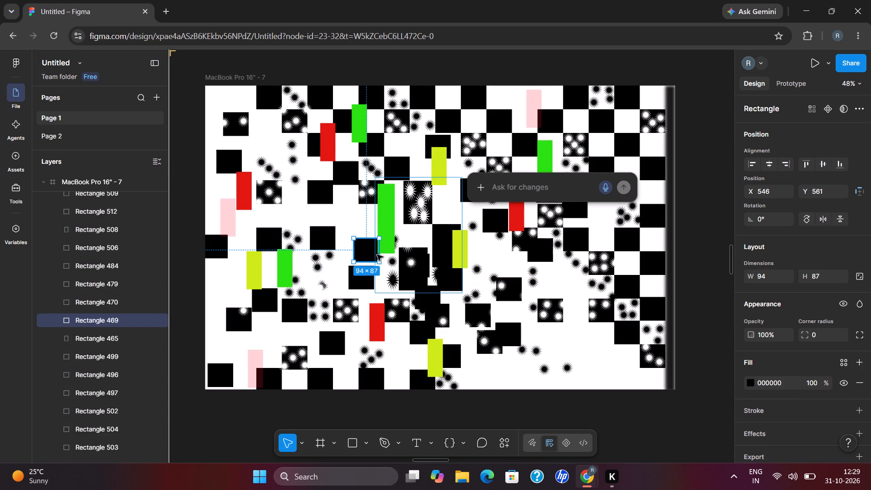
Move the stretched star in row 9, column 10 down beside the lower black squares, and the row 11, column 12 black square to X 1355, Y 1013.
drag(435, 280, 462, 308)
drag(508, 334, 561, 345)
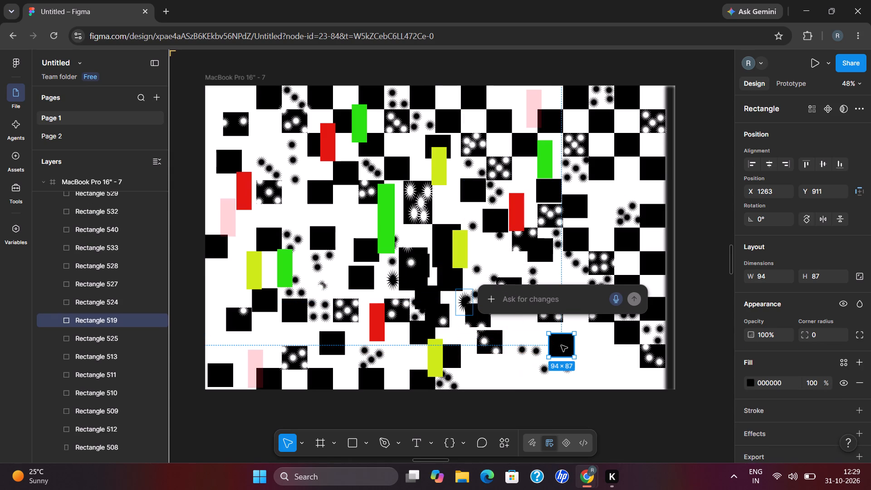
drag(557, 345, 582, 372)
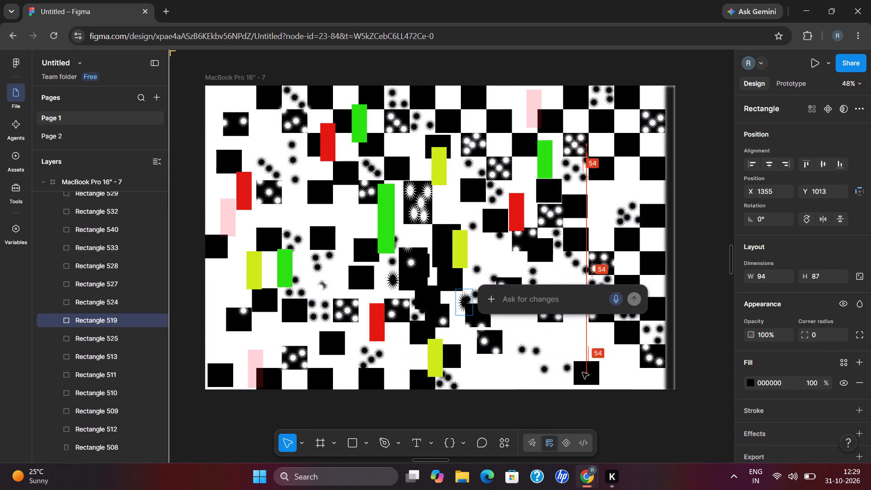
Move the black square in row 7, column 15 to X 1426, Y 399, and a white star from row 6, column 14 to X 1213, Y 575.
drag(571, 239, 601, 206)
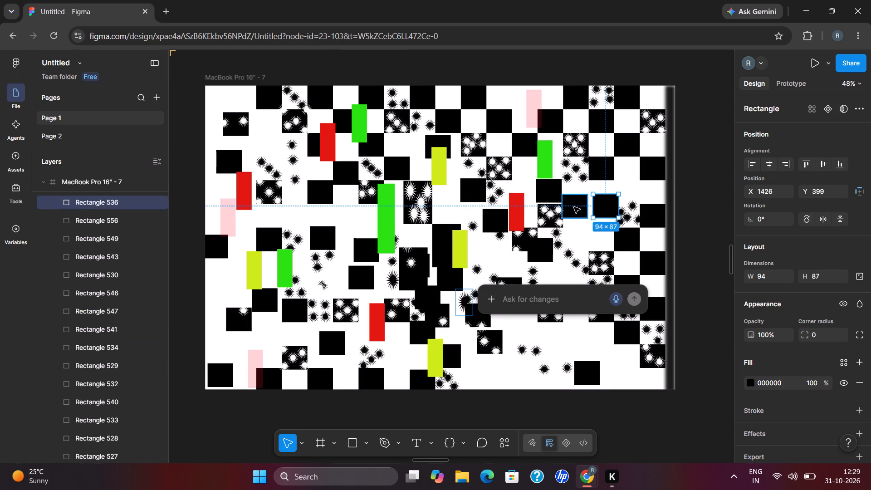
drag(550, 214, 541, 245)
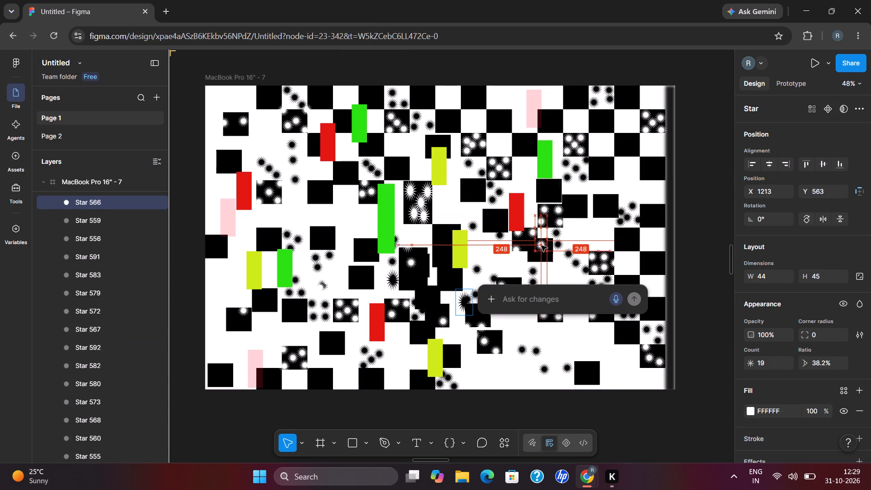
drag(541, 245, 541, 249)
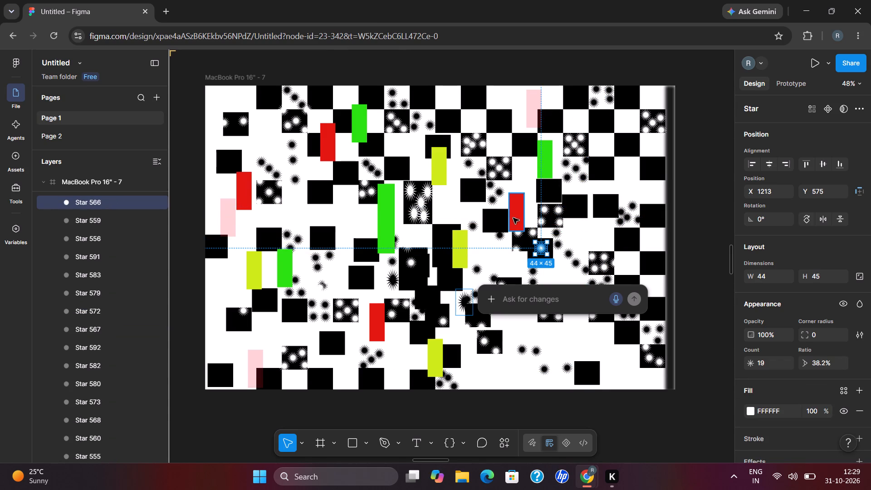
Move the black square in row 6, column 12 to X 995, Y 568, and the red rectangle beside it to X 1094, Y 341.
drag(502, 216, 496, 247)
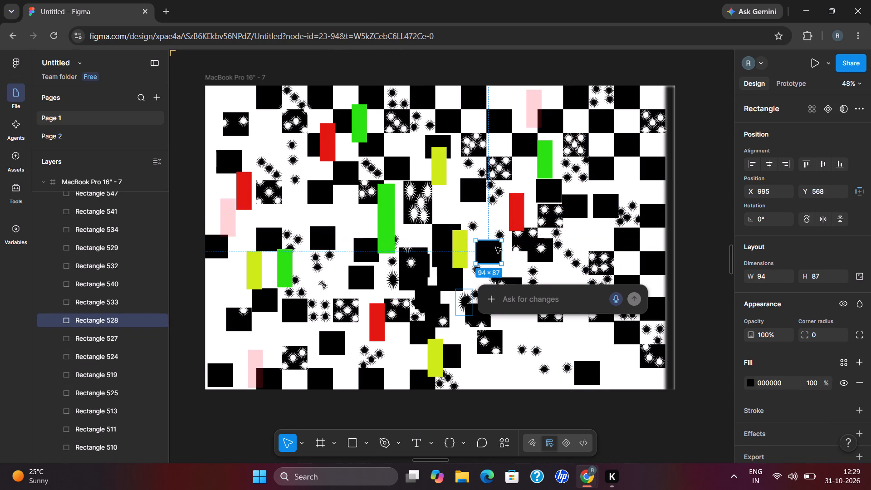
drag(518, 214, 520, 252)
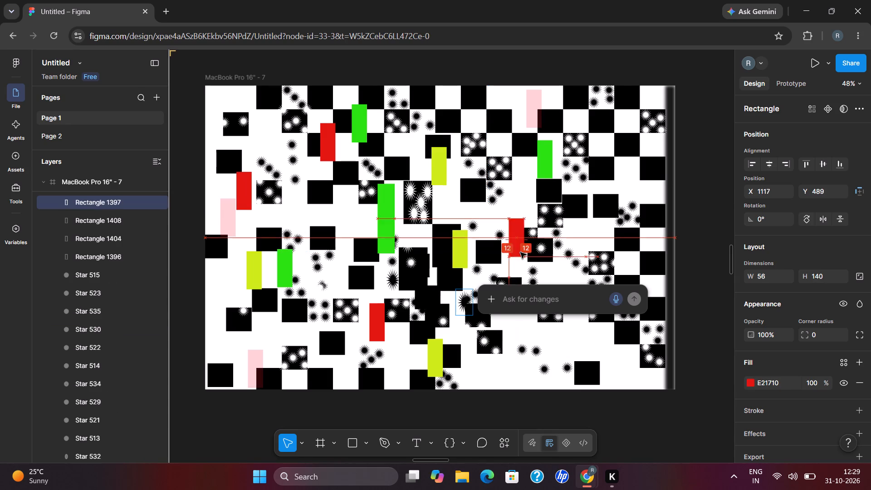
drag(520, 252, 512, 201)
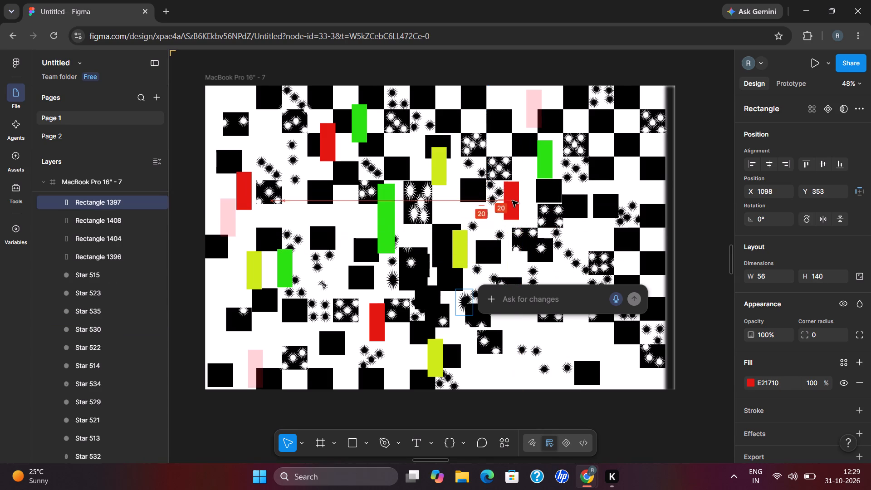
drag(512, 201, 512, 200)
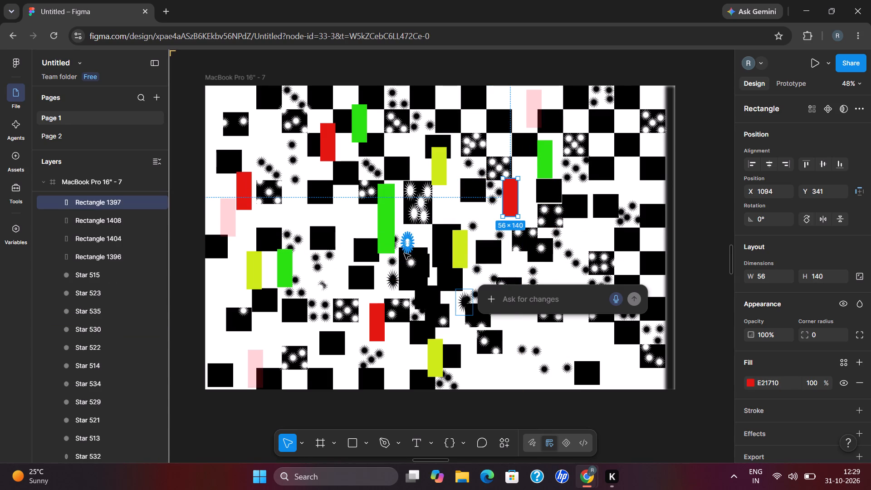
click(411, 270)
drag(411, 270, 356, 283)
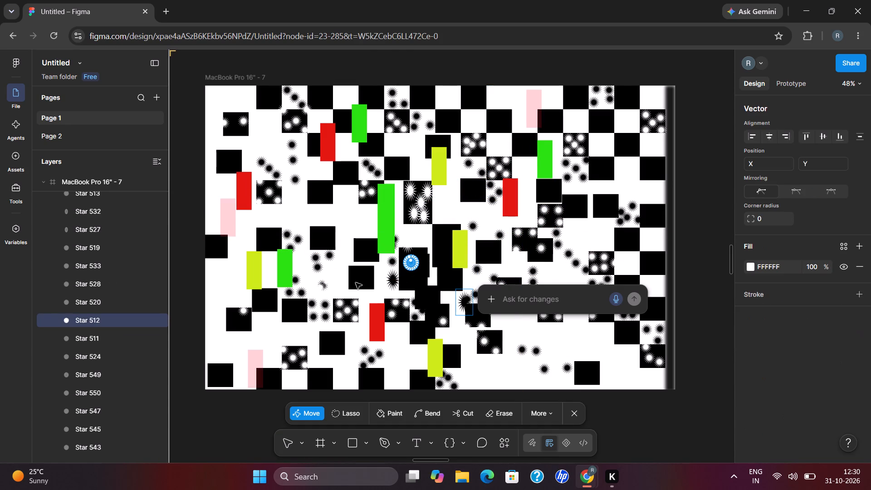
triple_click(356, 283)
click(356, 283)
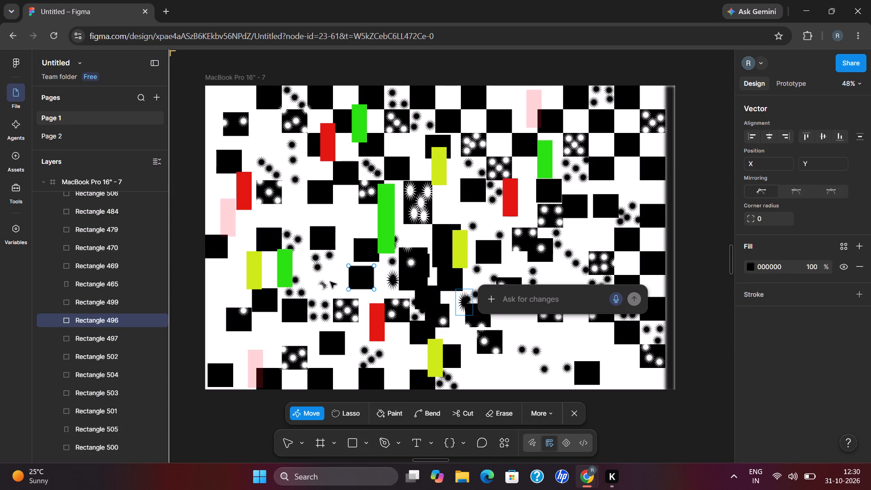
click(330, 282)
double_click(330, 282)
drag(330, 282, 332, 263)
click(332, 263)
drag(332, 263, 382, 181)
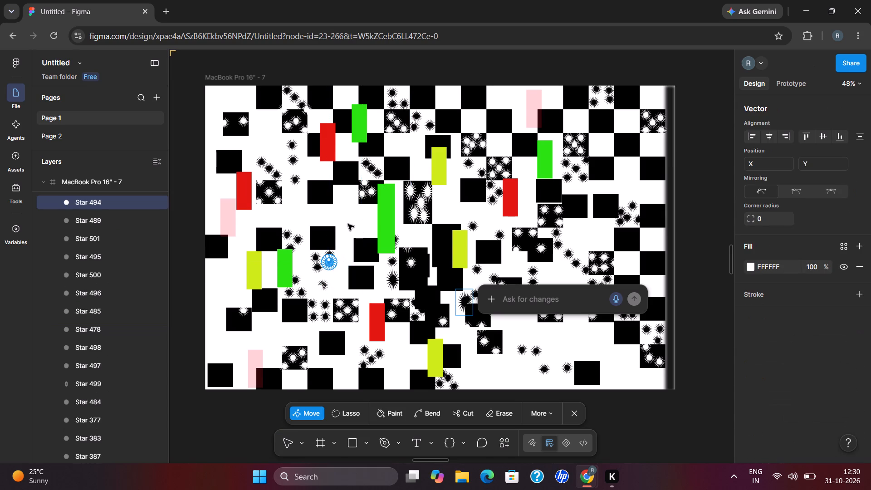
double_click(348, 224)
Move the black squares in row 4, columns 6 and 8 down around the lower part of the stretched green rectangle.
drag(352, 180, 357, 240)
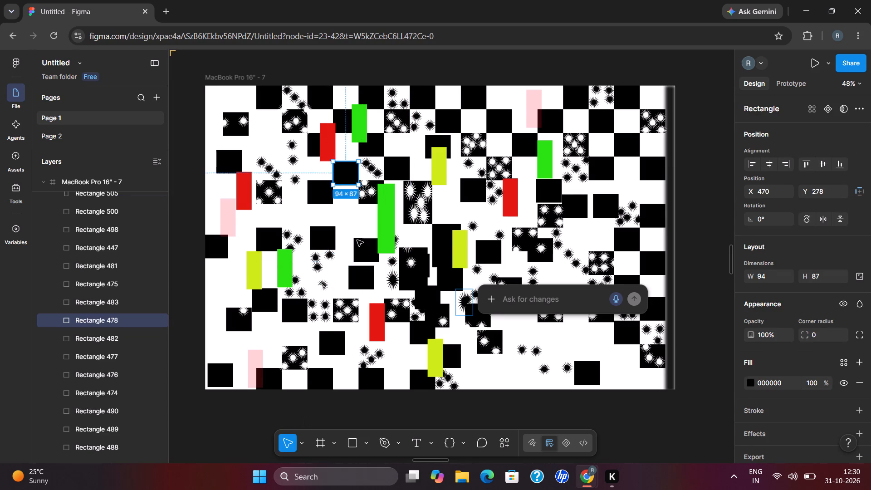
drag(357, 240, 356, 245)
drag(398, 167, 387, 246)
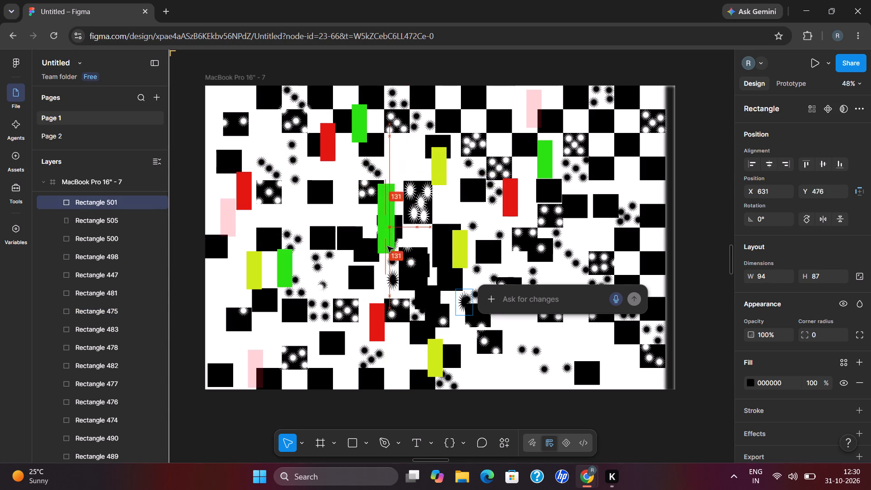
drag(387, 246, 387, 247)
Move the upper central yellow rectangle down near the other yellow one, and the black square at X 1426, Y 399 to X 1294, Y 618.
drag(444, 156, 460, 191)
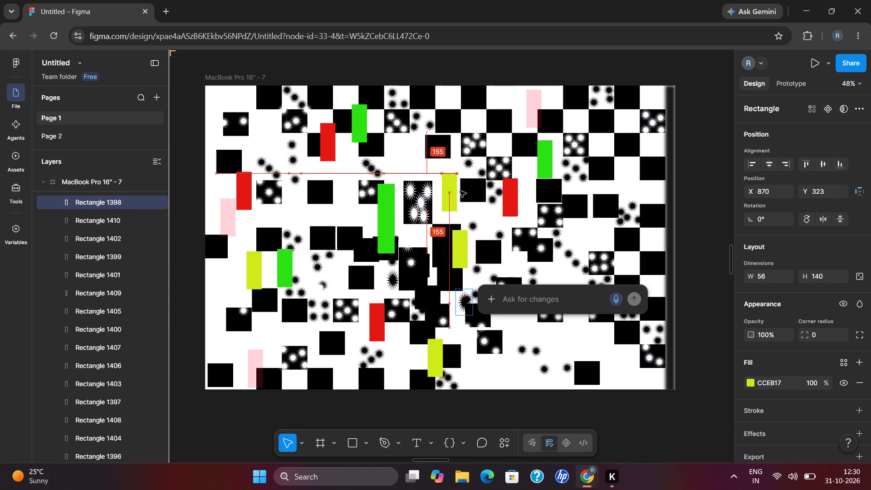
drag(460, 191, 458, 197)
click(573, 231)
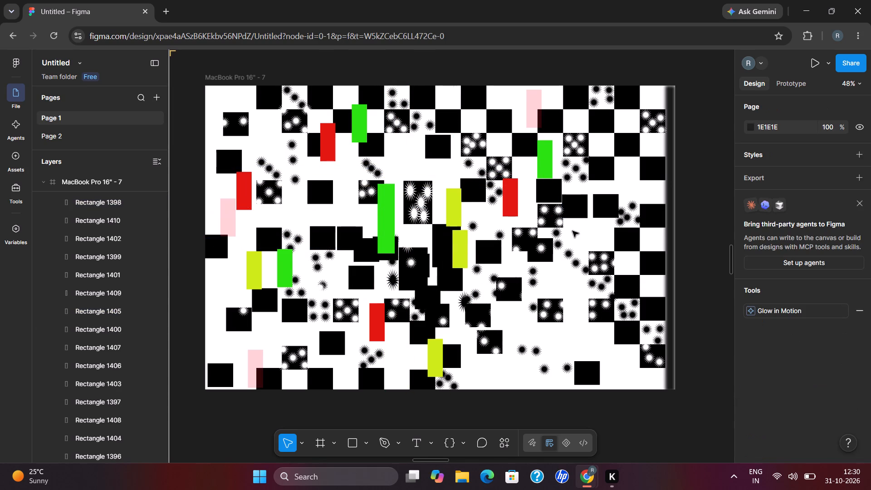
drag(599, 209, 563, 269)
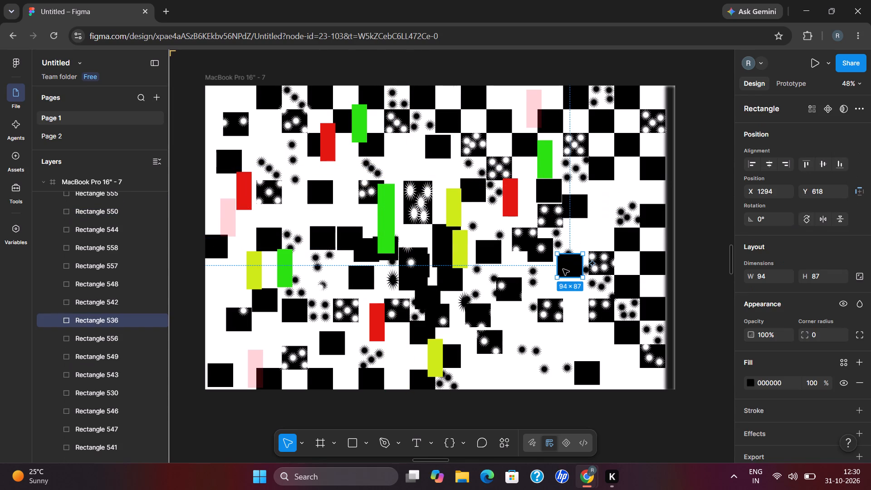
Move a black star from row 4, column 15 to X 1466, Y 434, and a white star from row 3, column 11 to X 678, Y 300.
drag(584, 176, 611, 208)
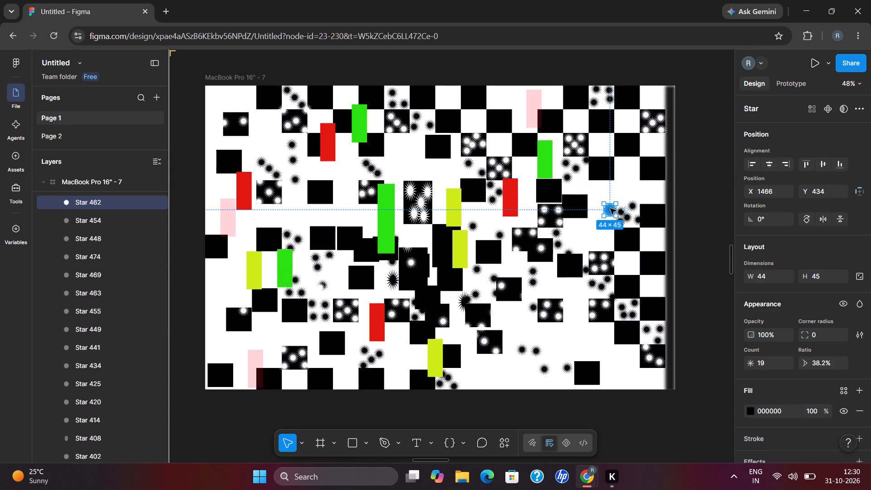
drag(470, 130, 390, 167)
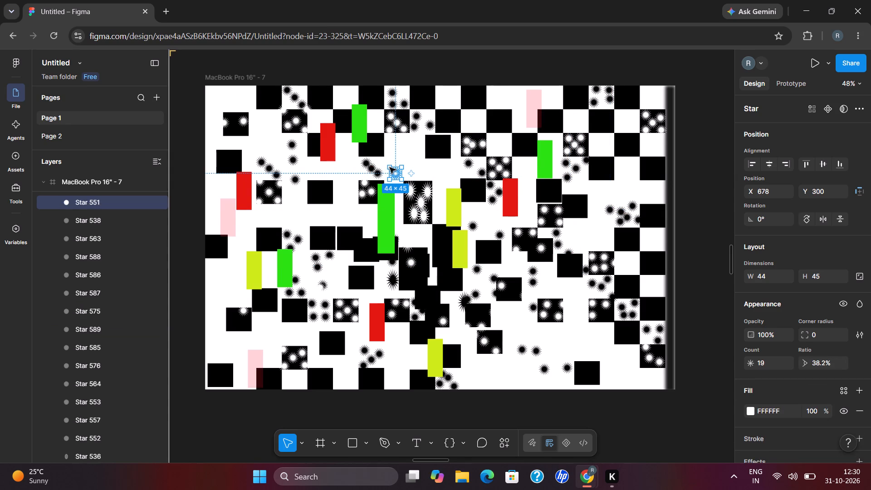
Move the black square in row 3, column 10 to X 892, Y 387, and a white star from row 5, column 3 to X 398, Y 364.
drag(435, 137, 458, 193)
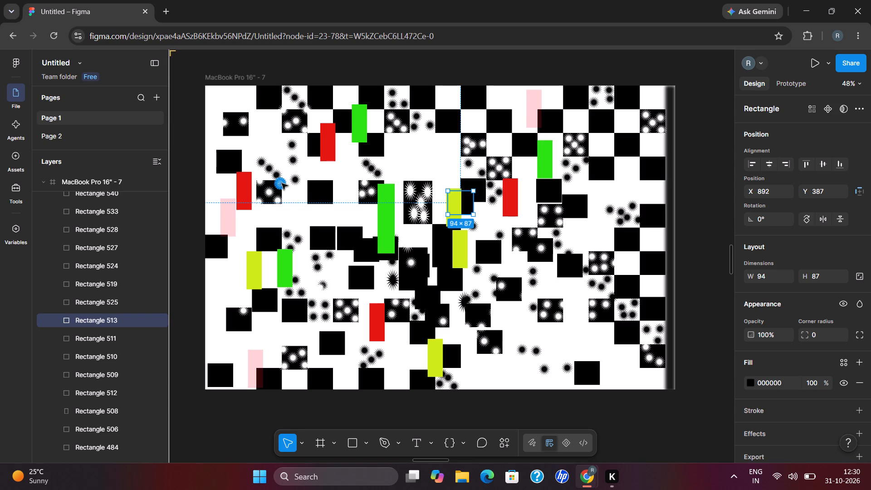
drag(280, 184, 319, 192)
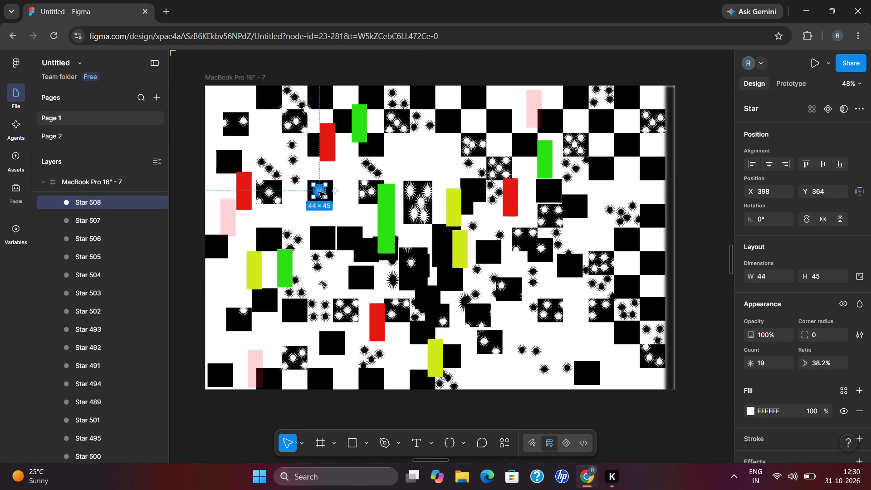
Move a stretched white star off the tall central block toward the lower yellow rectangle, and the 105 × 159 black rectangle to X 697, Y 496.
drag(410, 195, 455, 264)
drag(437, 255, 399, 252)
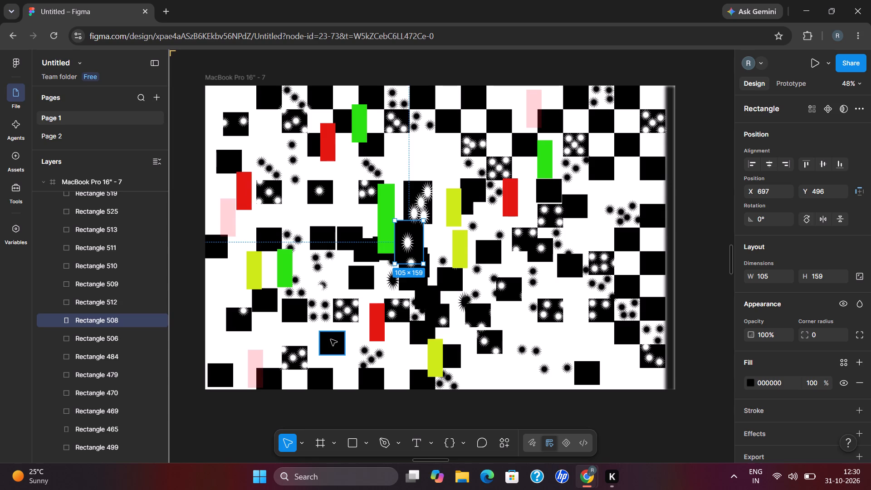
Move the black square in row 11, column 5 up to row 8, and the row 10, column 4 square into the vacated spot.
drag(331, 339, 333, 268)
drag(303, 307, 344, 340)
Move the black square in row 13, column 5 to X 662, Y 959, and a white star from row 11, column 12 to X 1125, Y 844.
drag(319, 378, 348, 367)
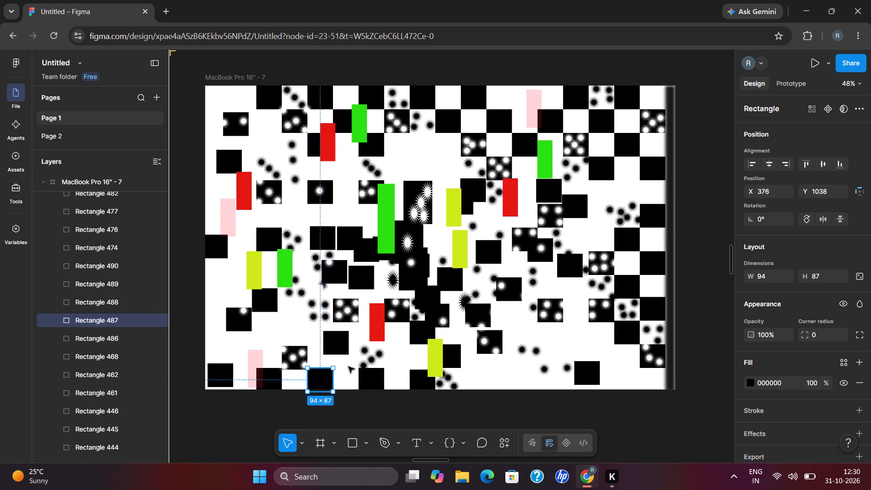
drag(348, 367, 397, 356)
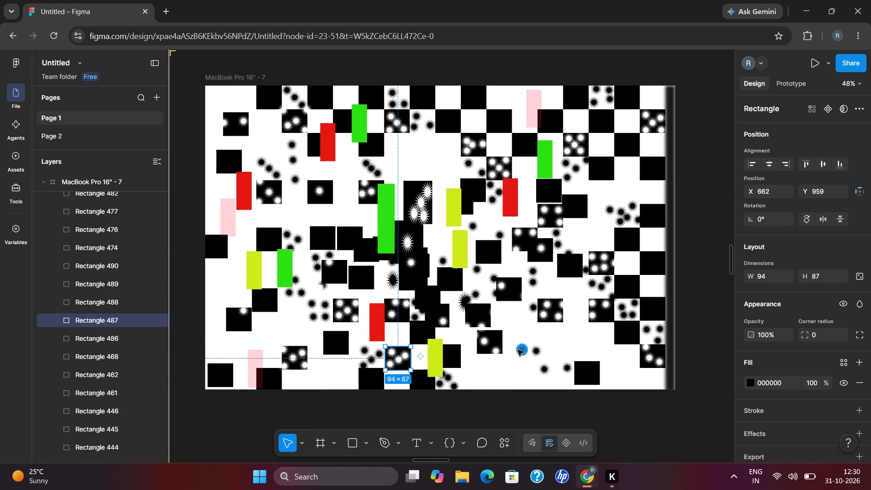
drag(492, 345, 514, 315)
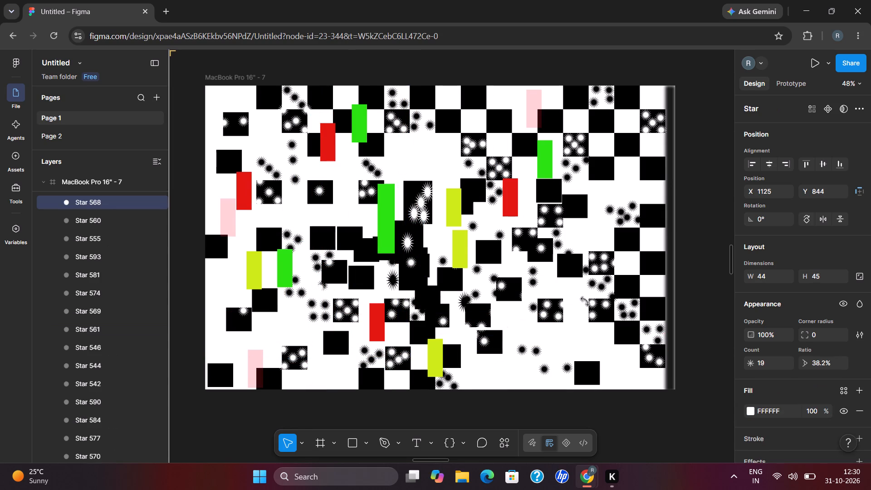
Move the black square in row 7, column 17 to about X 1377, Y 522, and a black star from row 6, column 17 to about X 1427, Y 383.
drag(623, 248, 588, 249)
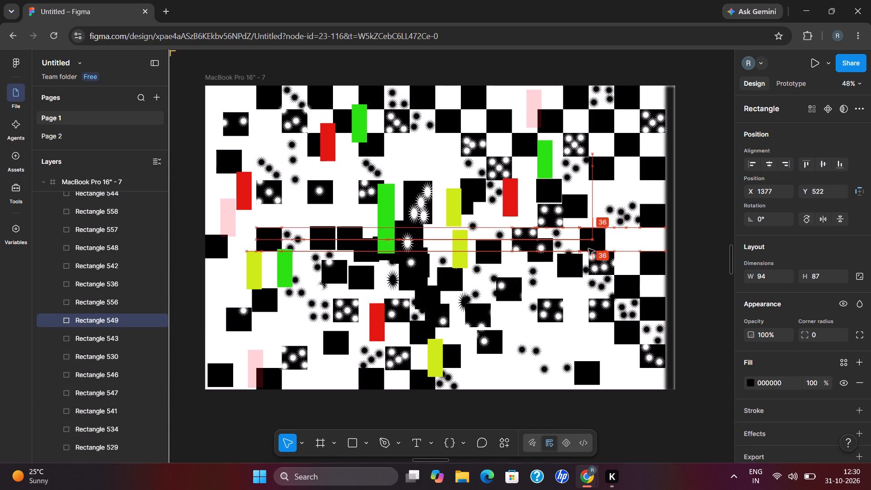
drag(637, 215, 595, 191)
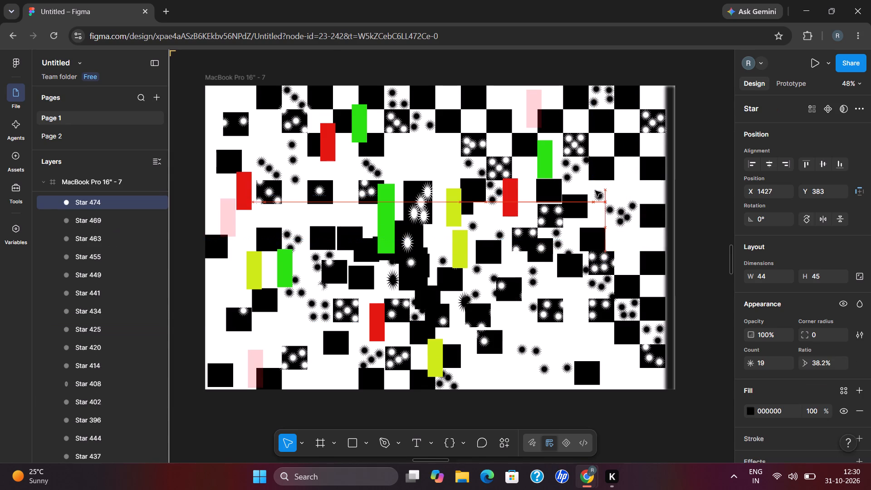
Move the white star at X 1213, Y 575 to X 1225, Y 379, and the 105 × 159 black rectangle to about X 814, Y 220.
drag(537, 242, 539, 193)
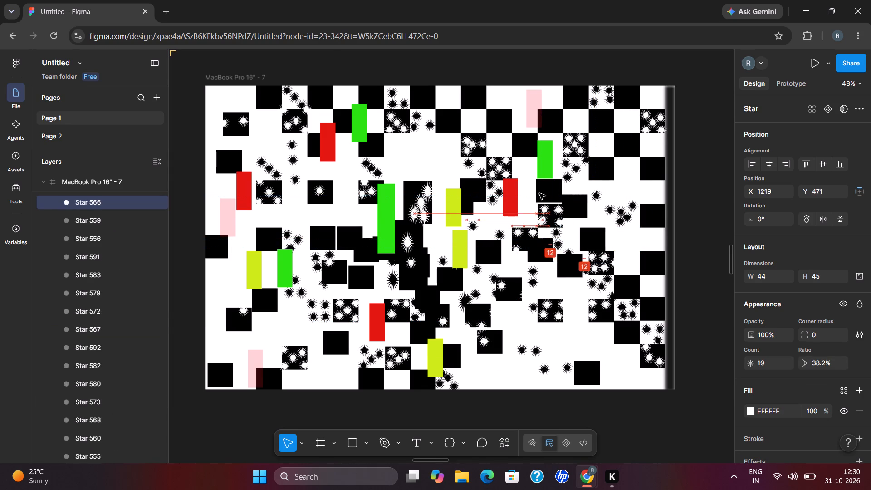
drag(539, 193, 540, 188)
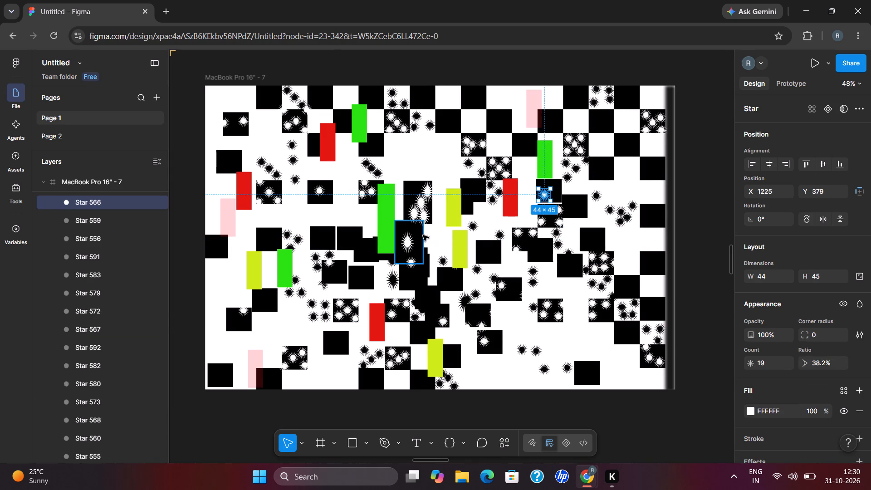
drag(423, 235, 455, 160)
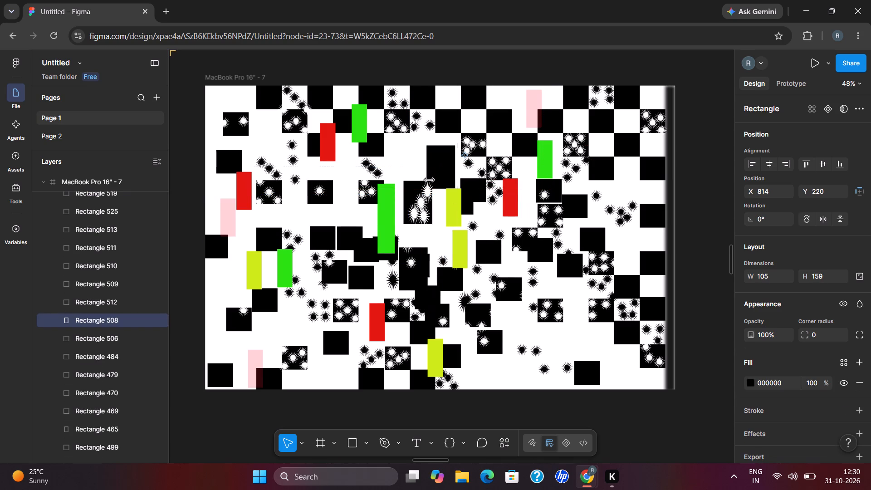
Delete the upper stretched white star on the tall central black block and the stretched green rectangle beside it.
click(418, 193)
key(Delete)
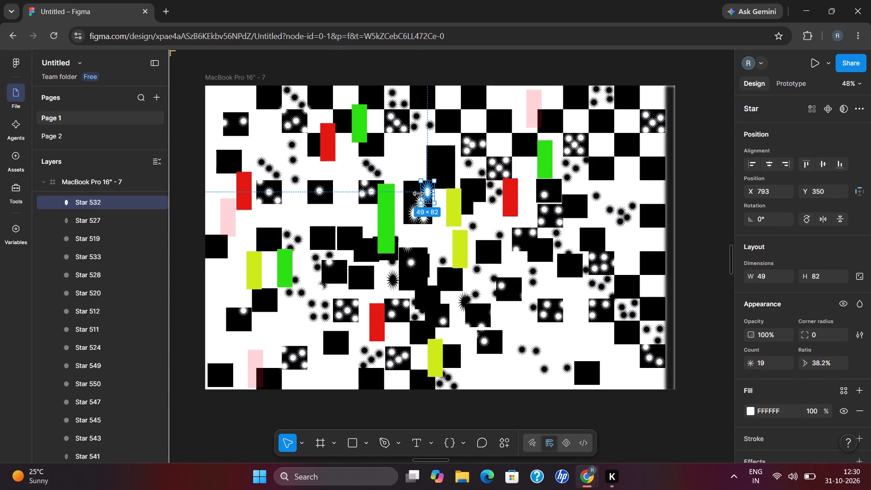
click(378, 202)
key(Delete)
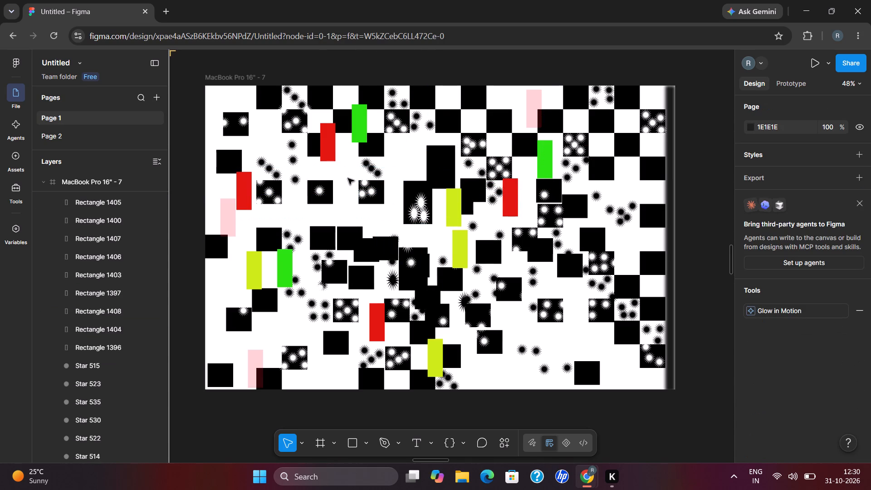
key(Delete)
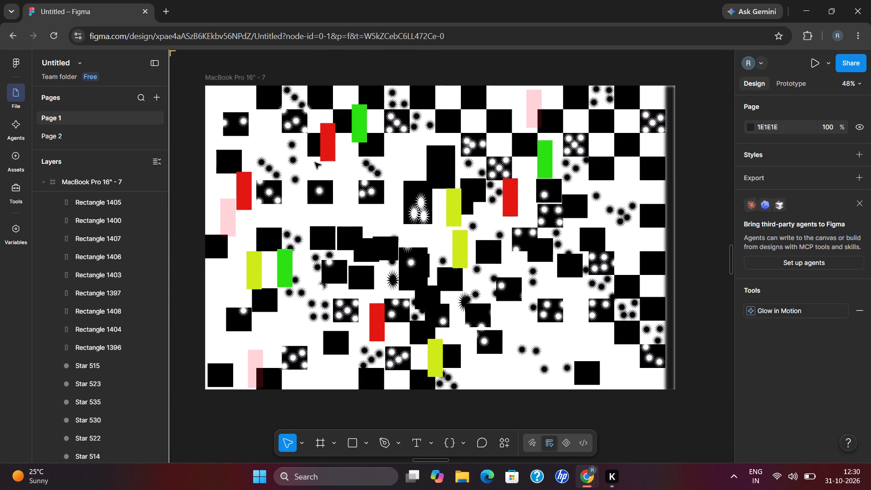
click(315, 162)
key(Delete)
key(Delete)
Delete the uppermost black star of the diagonal group in row 4, column 3.
click(261, 161)
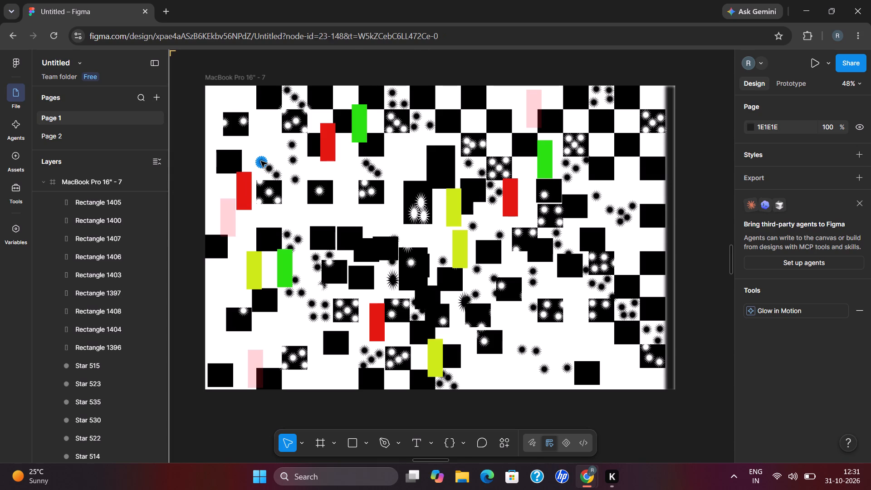
key(Delete)
key(Delete)
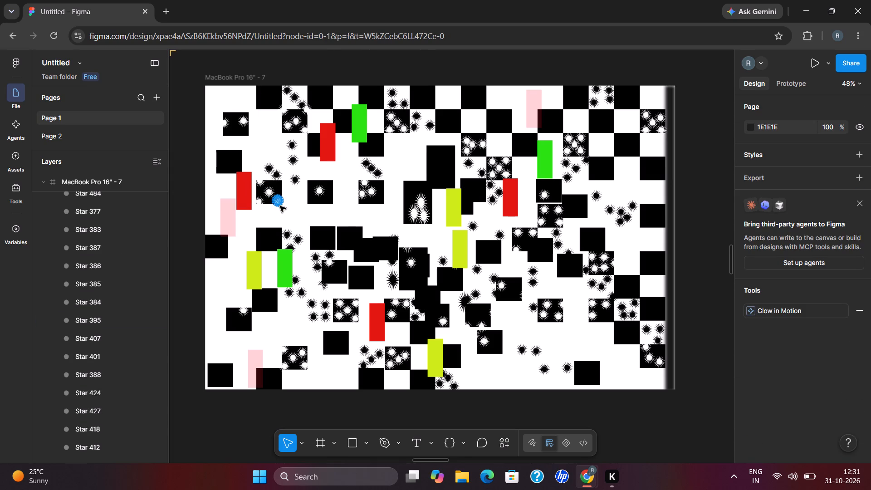
Delete the lower corner white star on the black square in row 5, column 3.
click(282, 206)
key(Delete)
key(Delete)
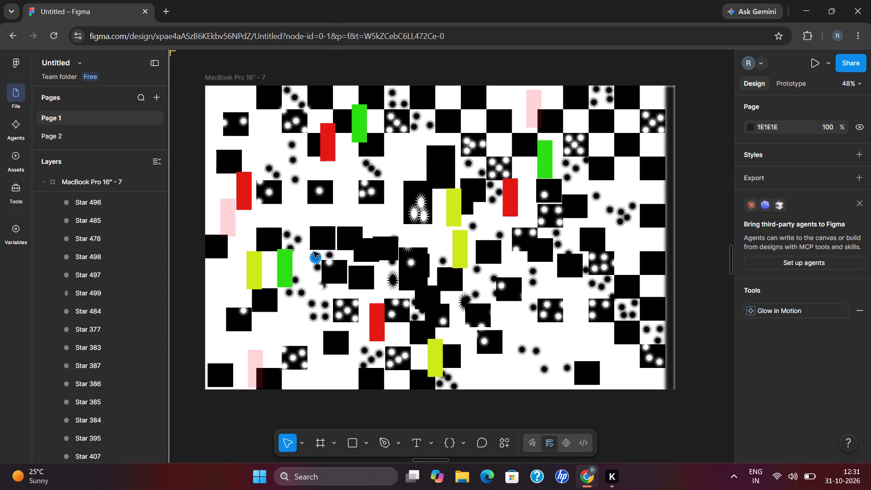
Delete three loose black squares around the frame's centre, near row 8 column 6, row 9 column 10 and row 10 column 11.
double_click(343, 275)
key(Delete)
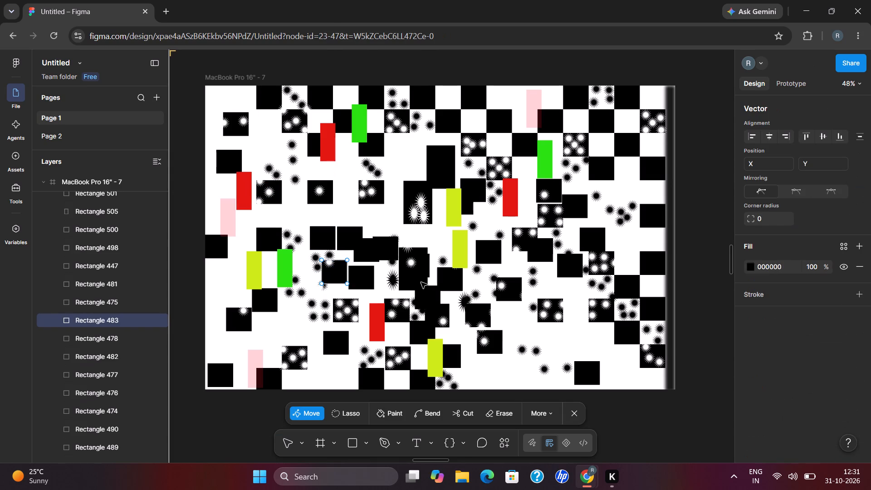
double_click(421, 282)
key(Delete)
key(Delete)
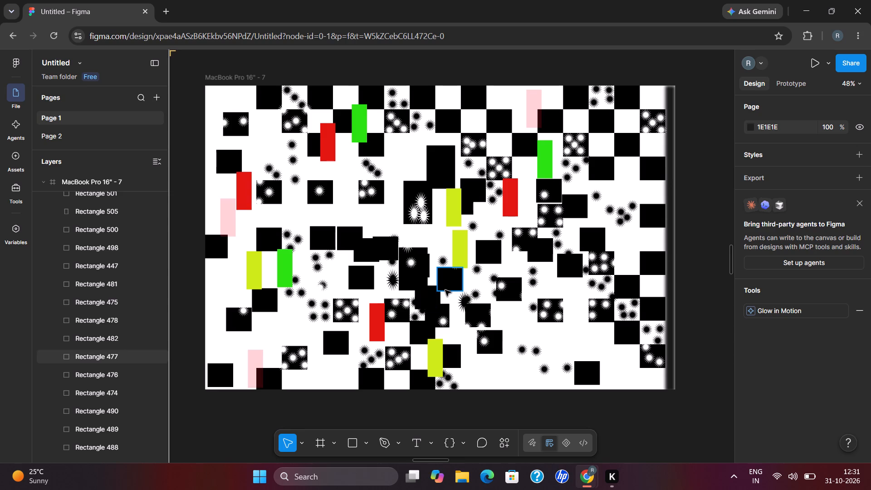
click(447, 290)
key(Delete)
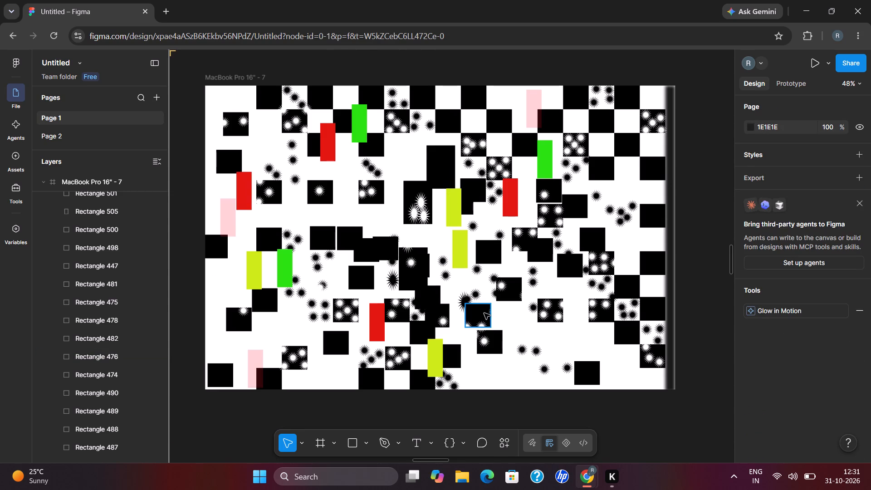
click(484, 313)
key(Delete)
Delete one white star each from the black squares in row 10, columns 10 and 8, and the red rectangle in column 7.
click(449, 317)
key(Delete)
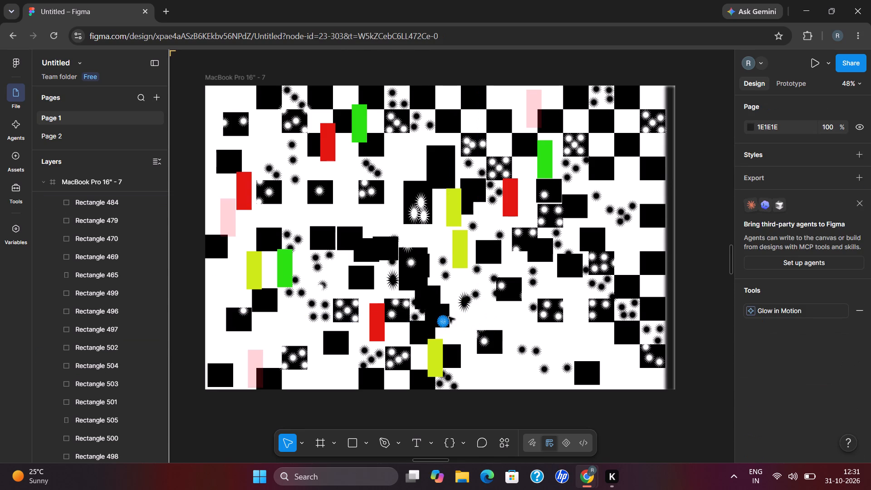
click(411, 305)
key(Delete)
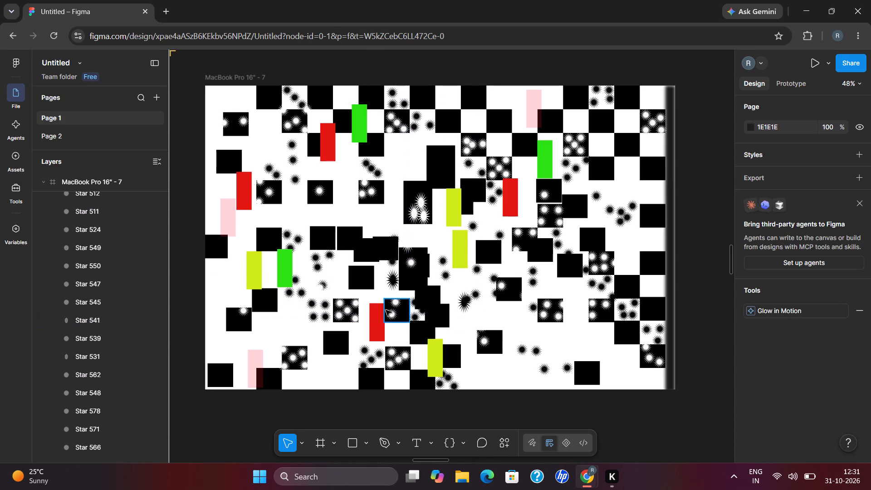
click(379, 312)
key(Delete)
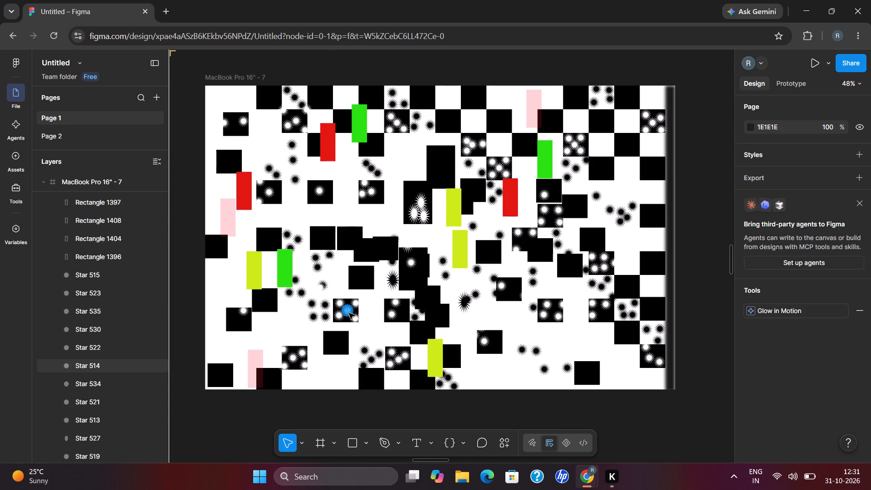
Delete two white stars and the dotted black square behind them in row 10, column 6.
click(349, 313)
key(Delete)
click(336, 313)
key(Delete)
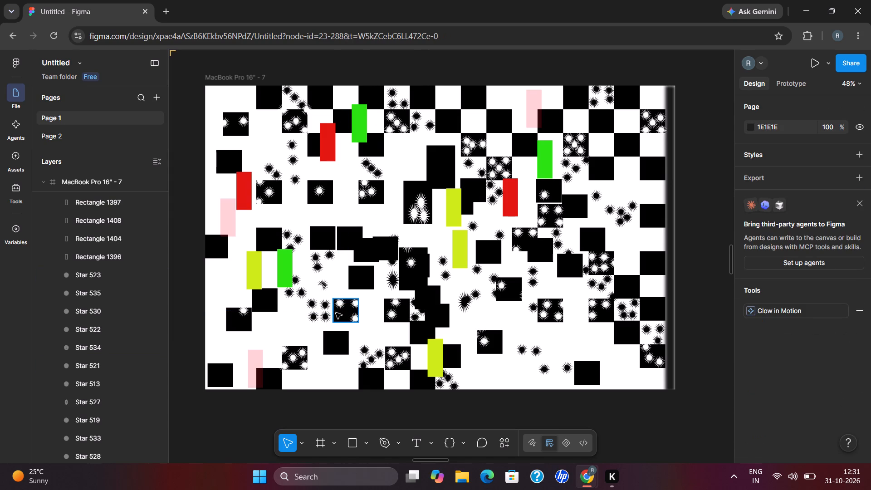
click(333, 311)
key(Delete)
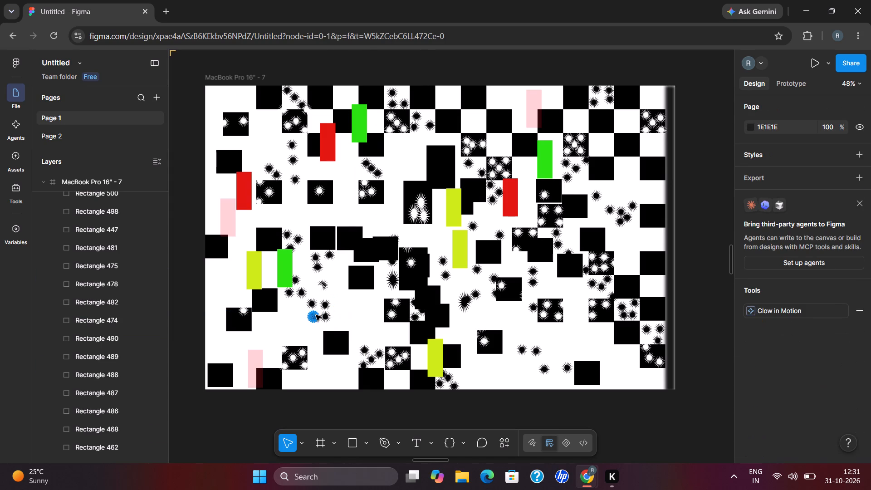
Delete the lower two black stars in row 10, column 5, and the black square at X 434, Y 902.
click(317, 323)
key(Delete)
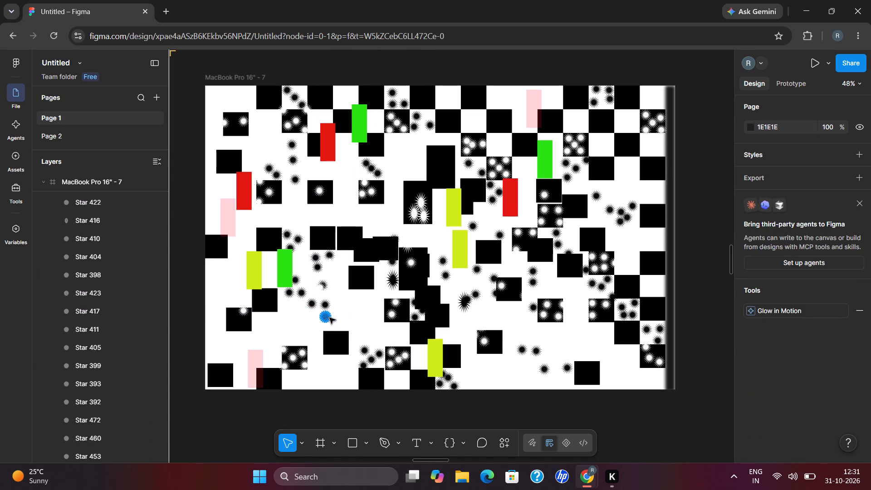
click(329, 318)
key(Delete)
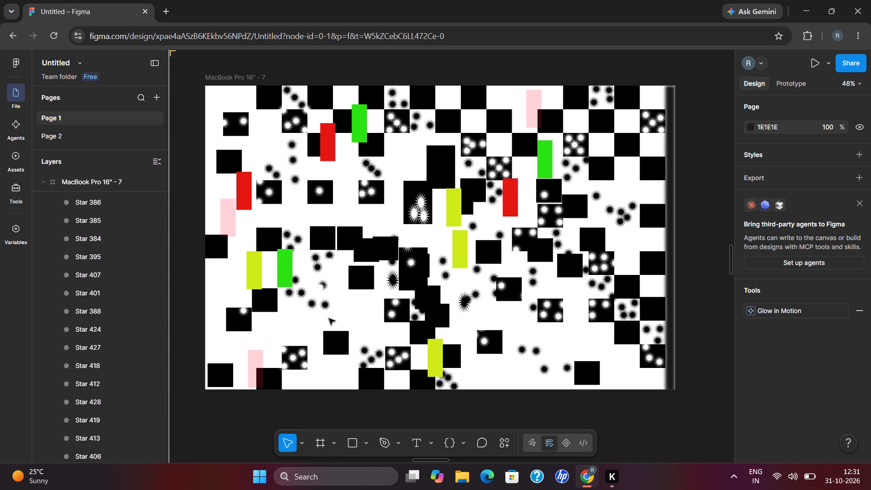
click(326, 327)
key(BackSpace)
click(330, 340)
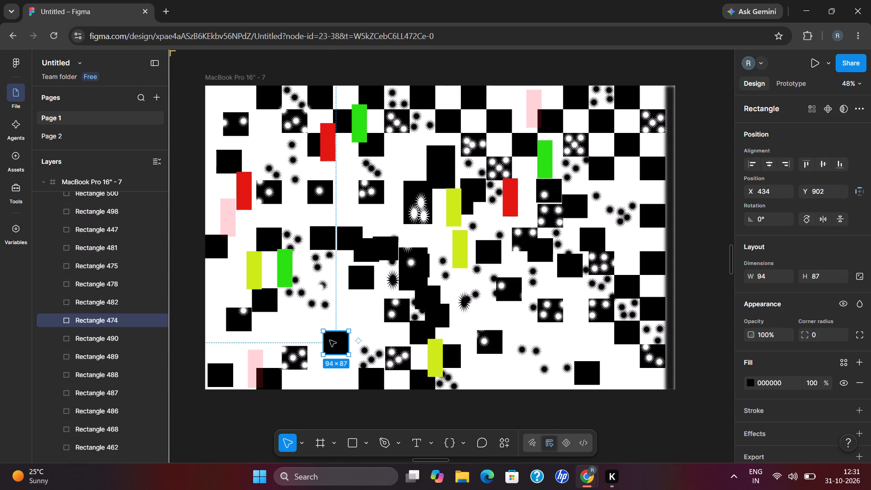
key(Delete)
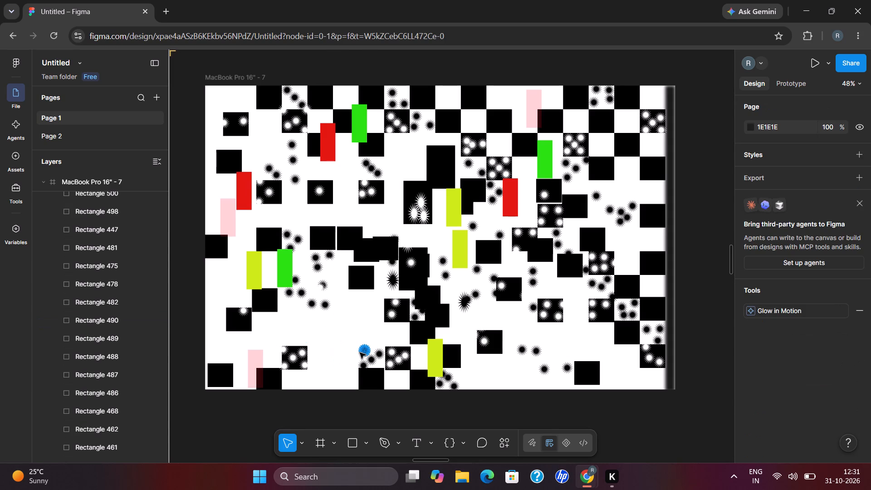
Delete the uppermost black star of the group in row 12, column 7.
click(360, 353)
key(Delete)
click(377, 365)
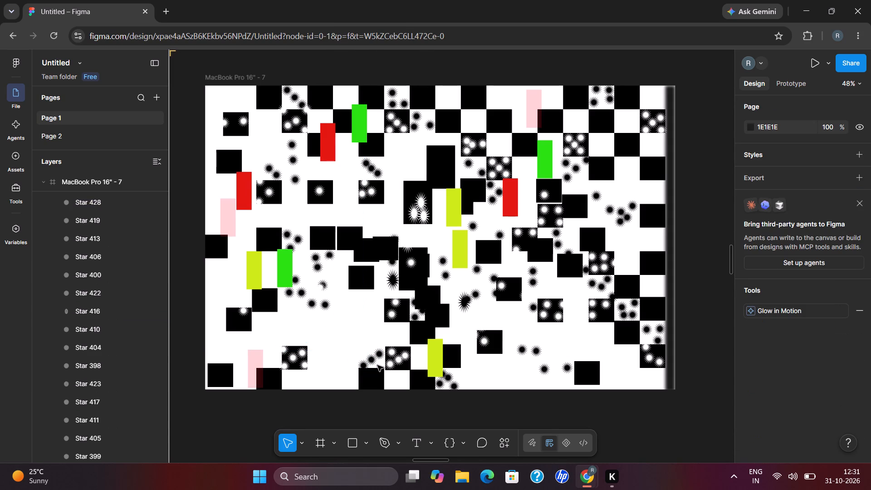
key(Delete)
Delete the dotted black square at X 662, Y 959 with its four white stars, plus the bottom-row black square in column 9.
click(393, 362)
key(Delete)
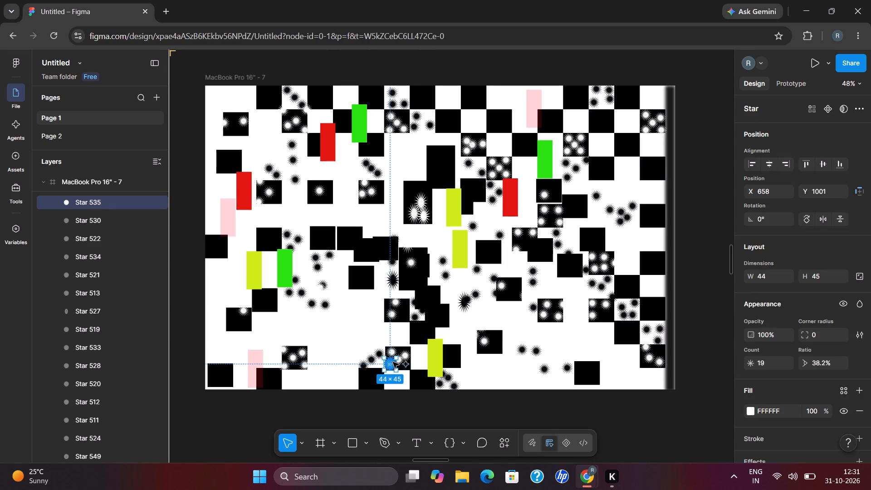
click(414, 371)
key(Delete)
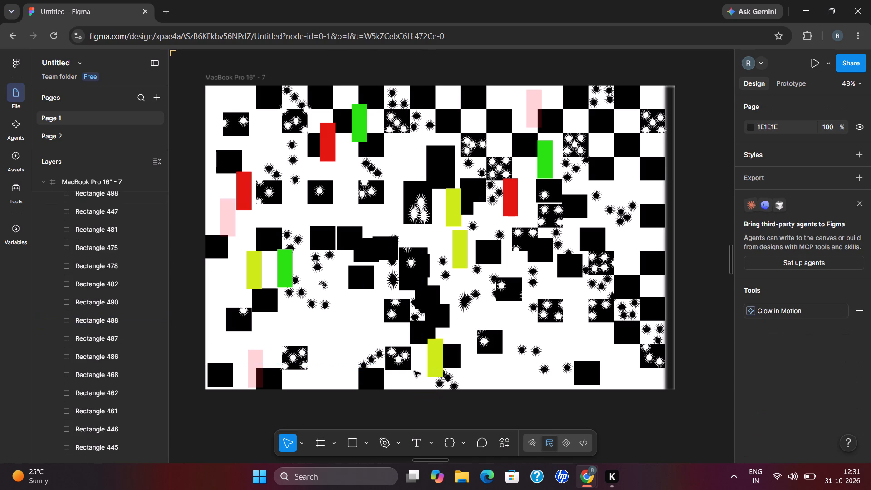
click(393, 362)
key(Delete)
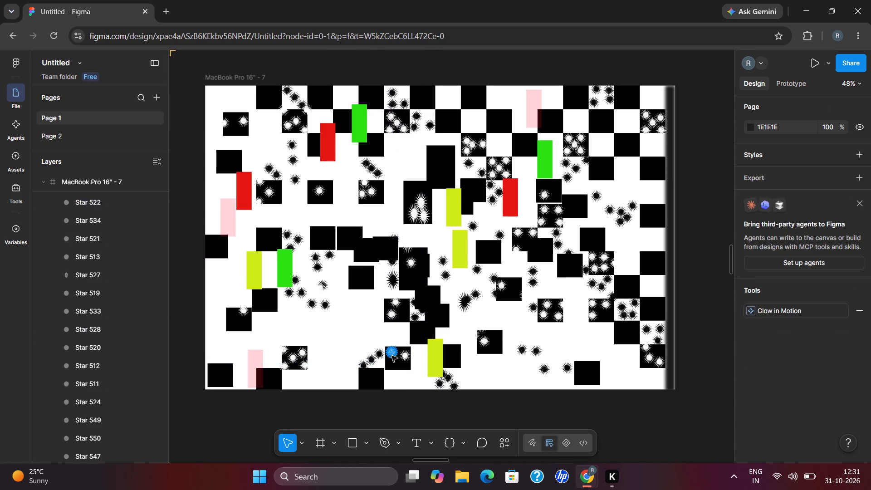
click(387, 350)
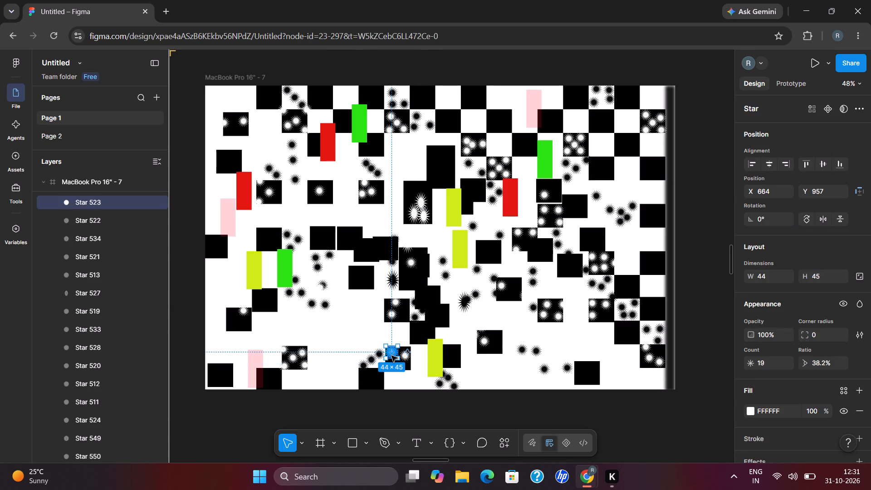
key(Delete)
click(405, 358)
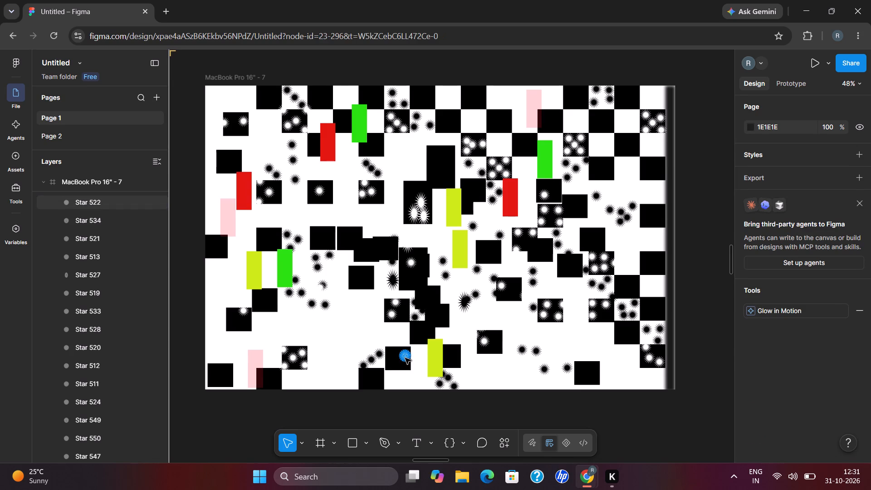
key(Delete)
click(405, 358)
key(Delete)
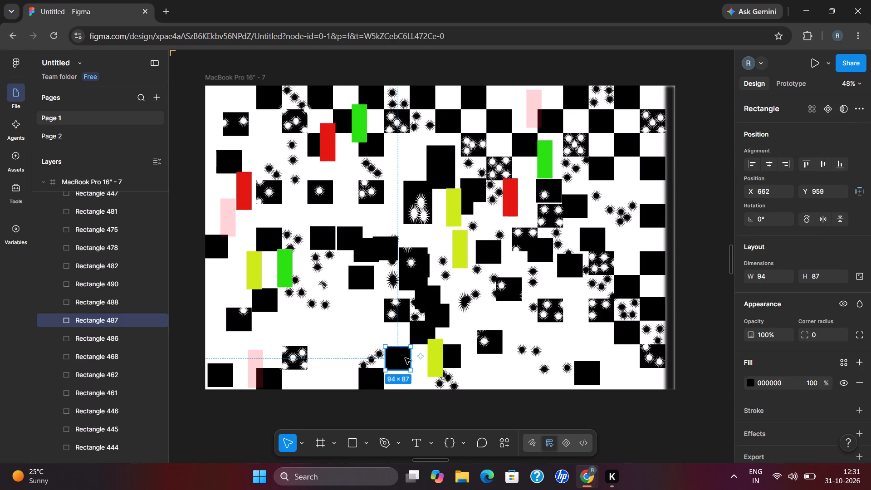
Delete the bottom-row black square in column 7 and the three black stars above it.
click(377, 374)
key(Delete)
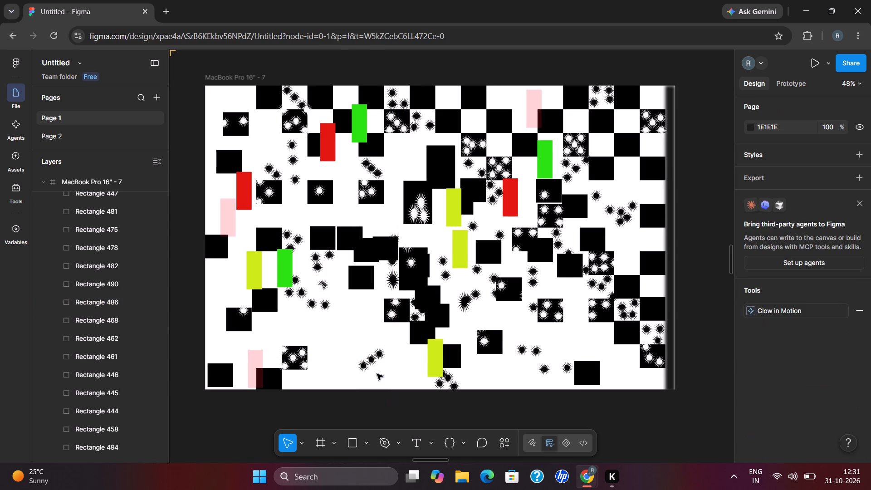
click(373, 365)
key(Delete)
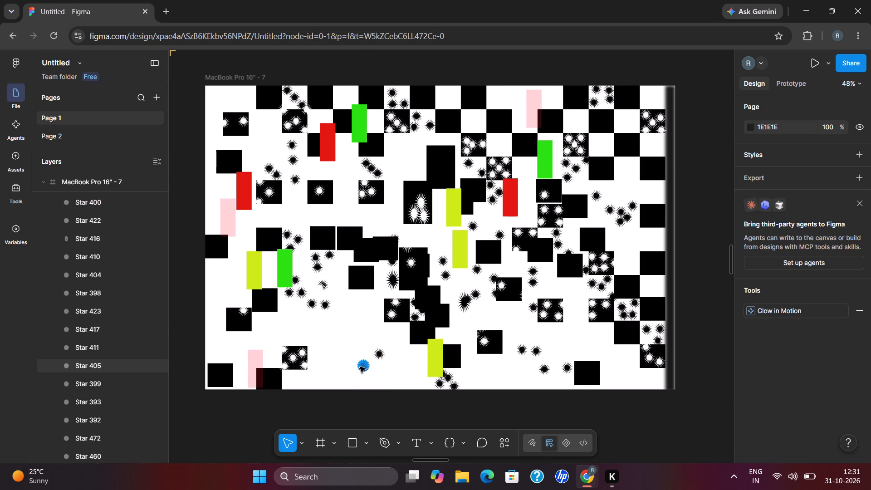
click(358, 367)
key(Delete)
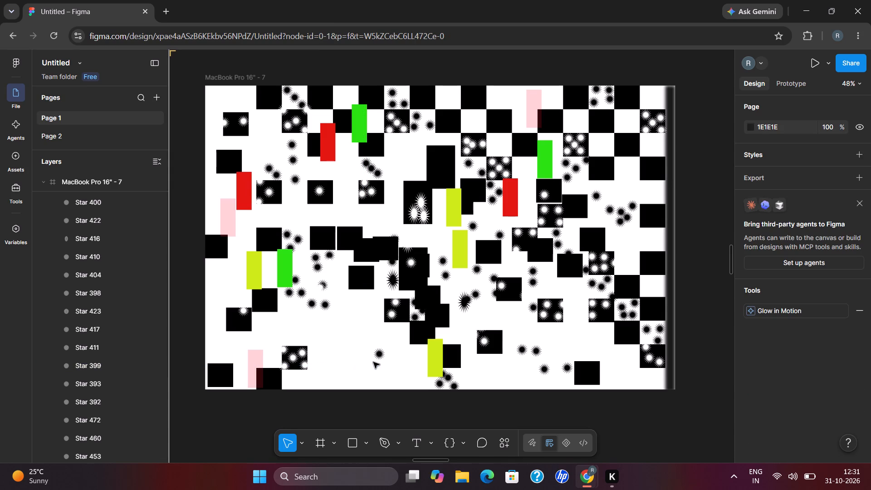
click(380, 358)
key(Delete)
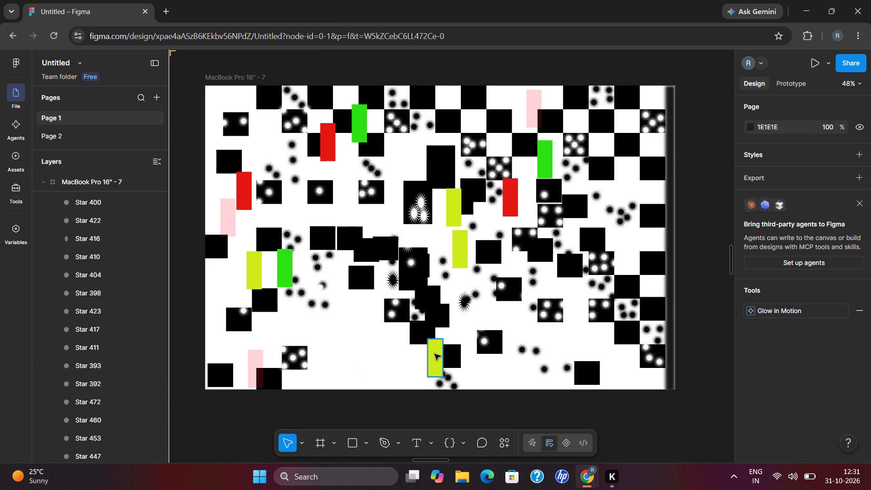
Delete the lowest lime rectangle, the black square behind it, and the three stacked black squares leading up to the central block.
click(435, 354)
key(Delete)
click(436, 353)
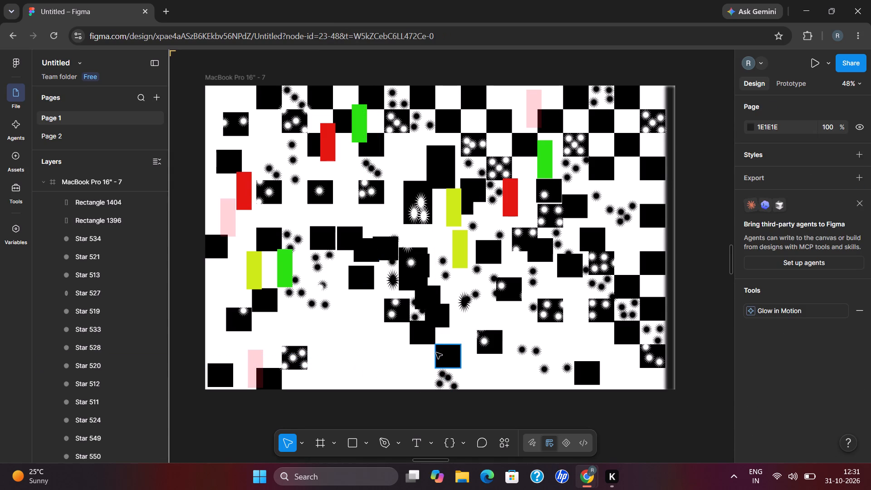
key(Delete)
click(424, 338)
key(Delete)
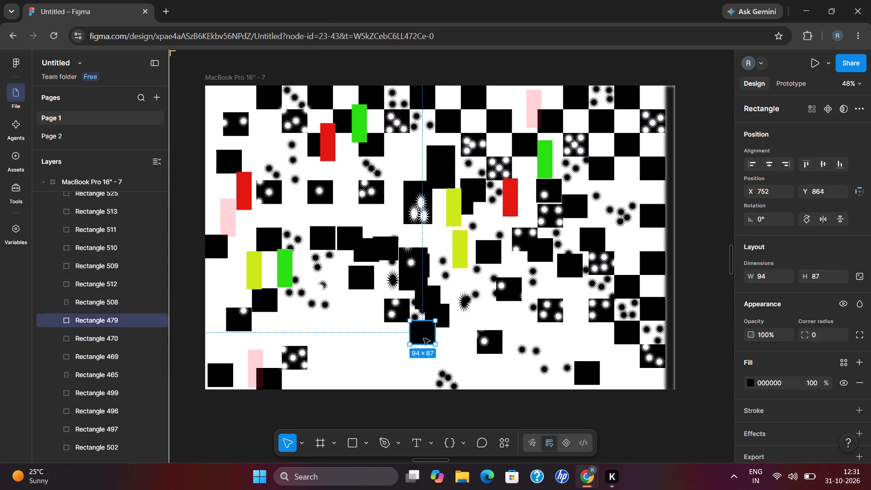
click(437, 320)
key(Delete)
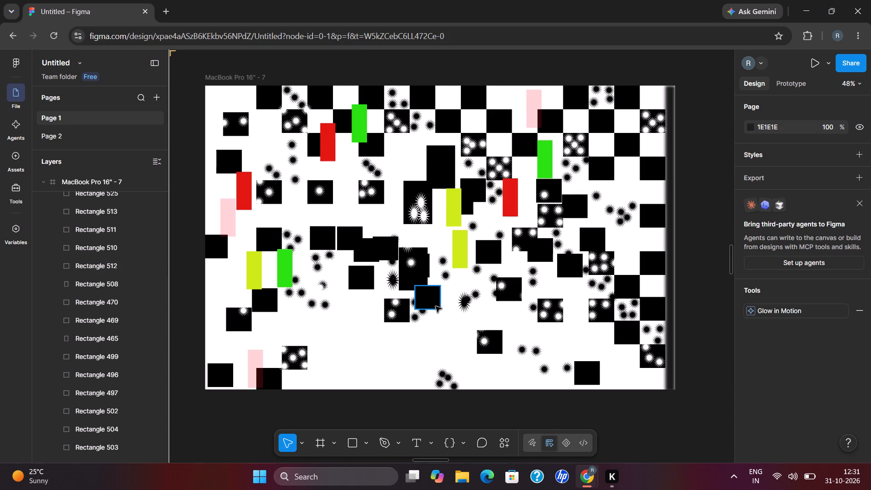
click(433, 305)
key(Delete)
Delete the three black stars in row 10, column 9, beside the dotted black square.
click(422, 318)
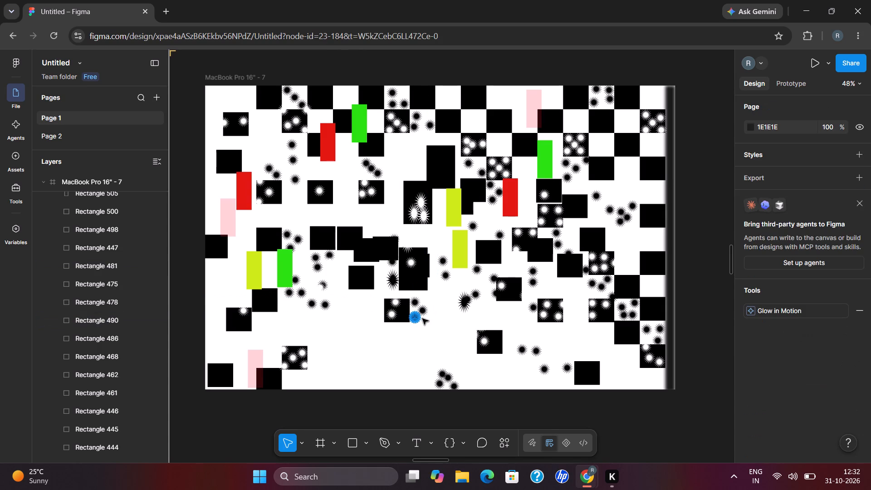
key(Delete)
click(422, 316)
key(Delete)
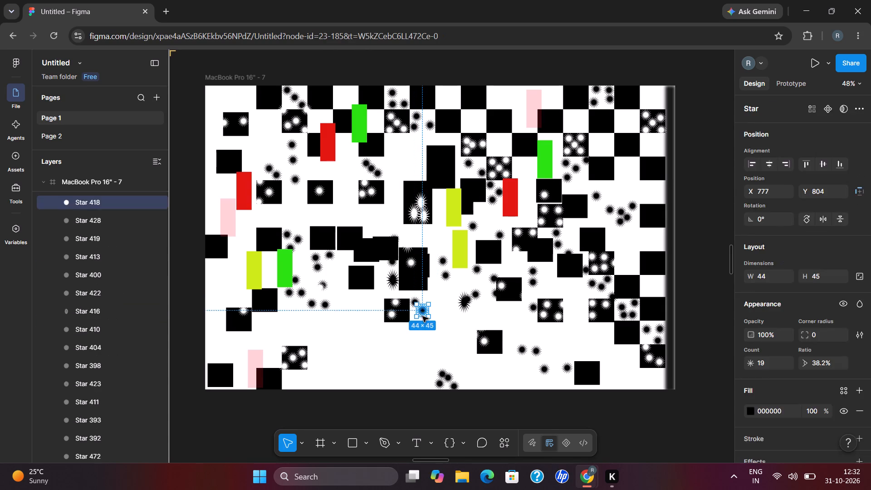
key(Delete)
click(417, 303)
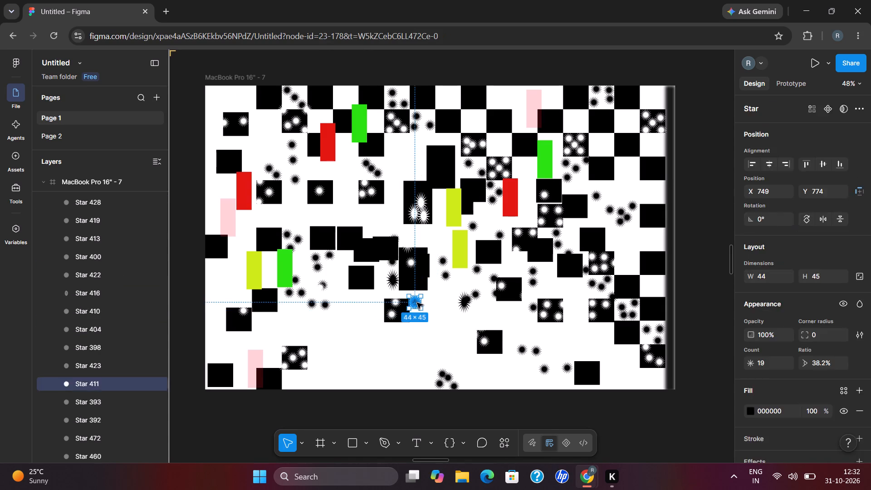
key(Delete)
Delete the two remaining white stars and the black square behind them in row 10, column 8.
click(396, 316)
key(Delete)
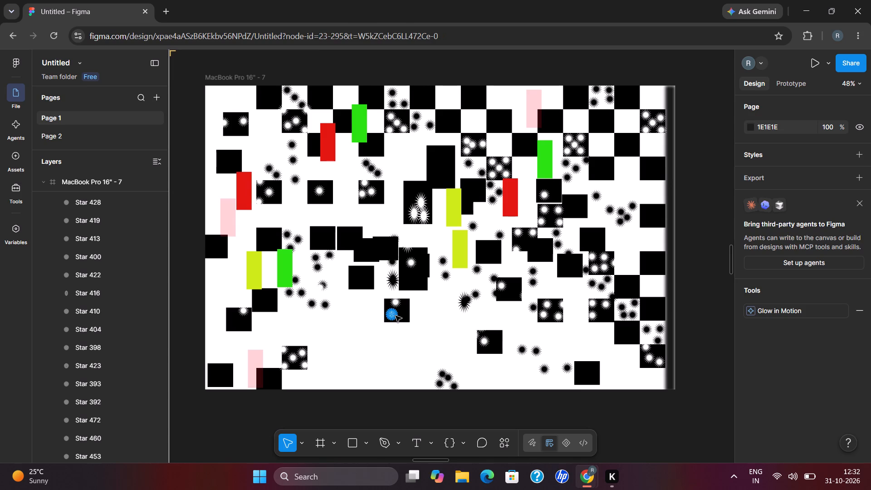
click(396, 307)
key(Delete)
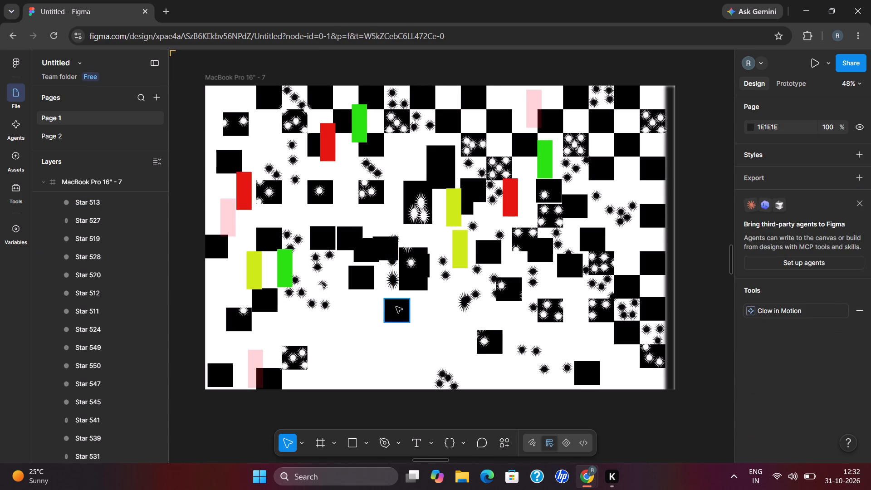
click(396, 307)
key(Delete)
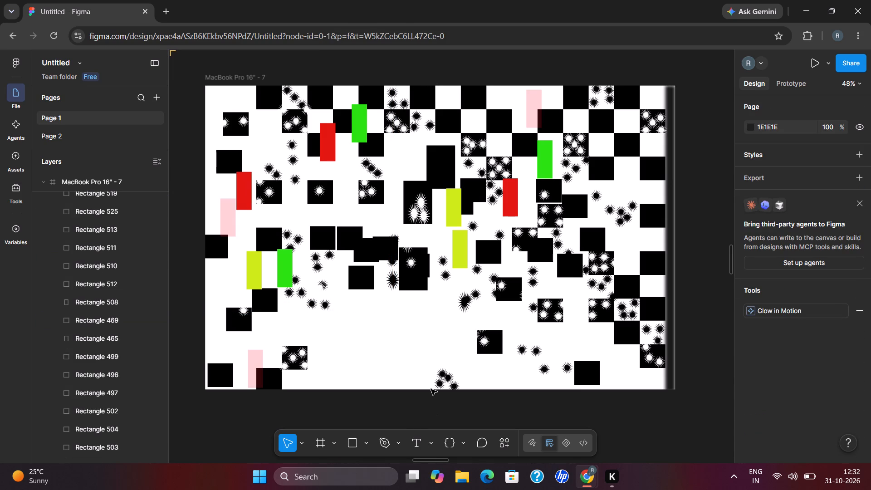
Delete the lower black star on the column 9 side of the bottom-row star group near column 10.
click(440, 387)
key(Delete)
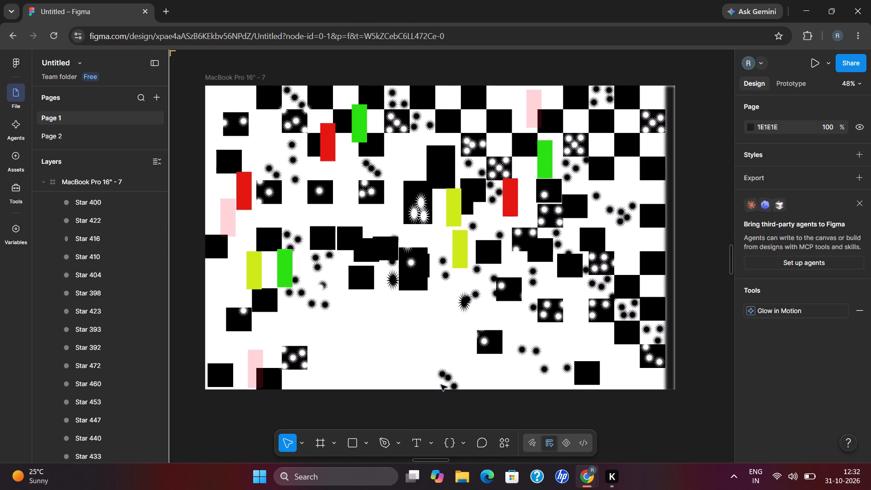
Delete the three remaining black stars at the frame's bottom edge near column 10.
click(446, 379)
key(Delete)
click(438, 376)
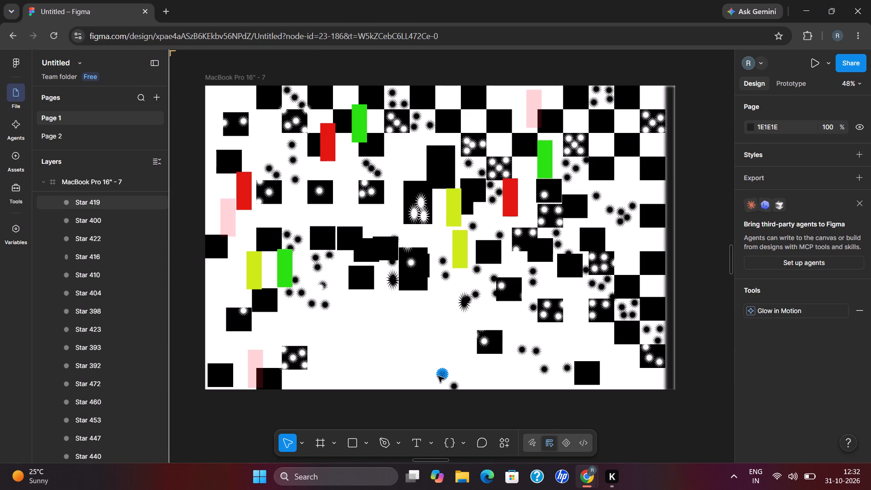
key(Delete)
click(454, 382)
key(Delete)
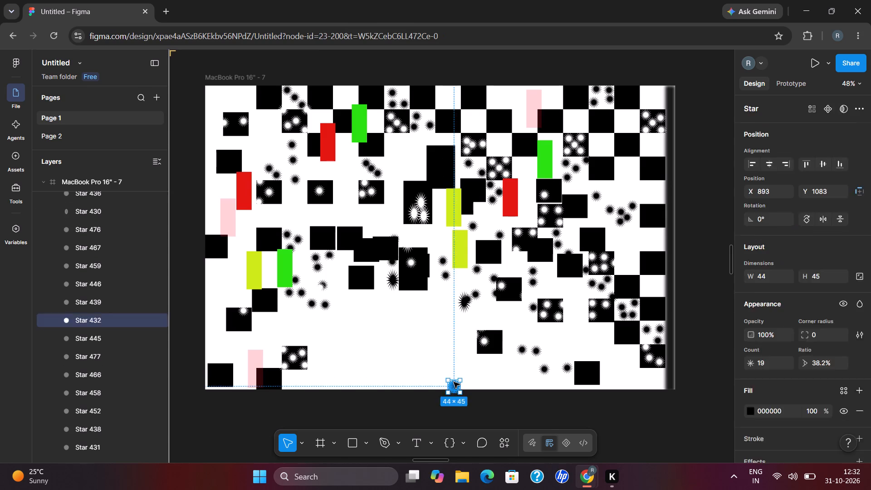
drag(420, 337, 363, 337)
click(363, 337)
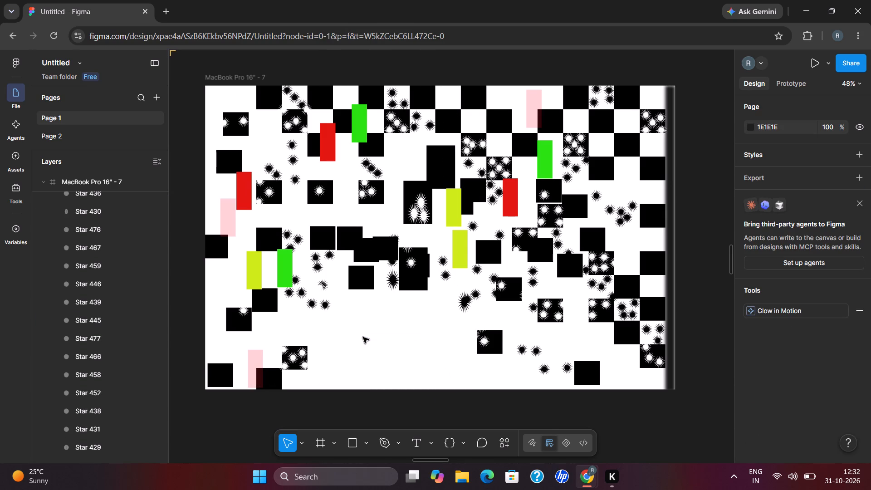
Delete the five white stars and the black square behind them, just above the bottom row near column 4.
click(299, 367)
key(Delete)
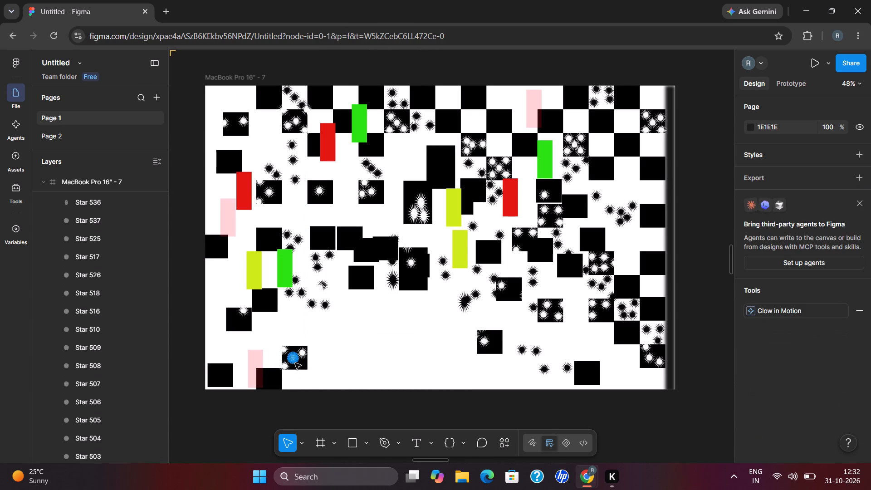
key(Delete)
click(295, 363)
key(Delete)
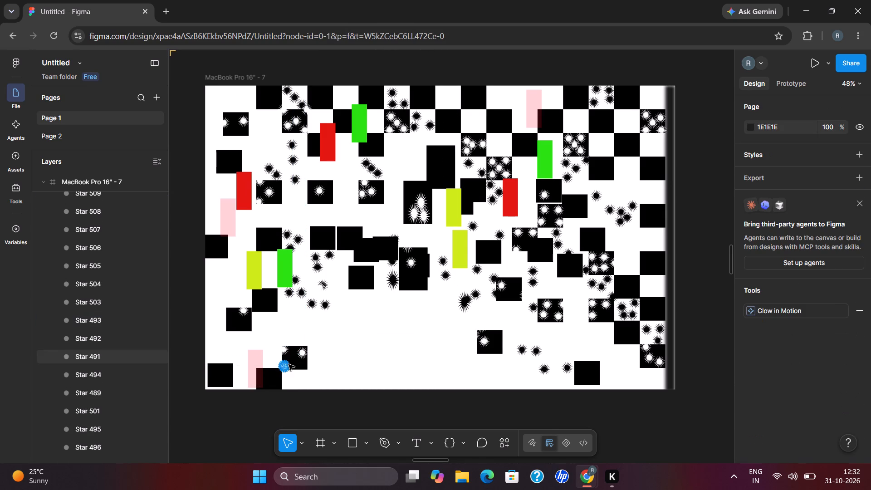
click(289, 364)
key(Delete)
click(284, 351)
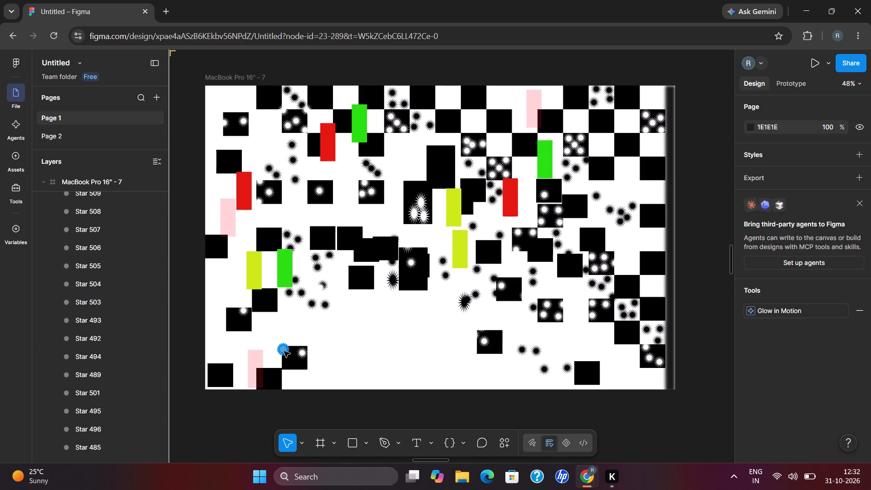
key(Delete)
click(303, 351)
key(Delete)
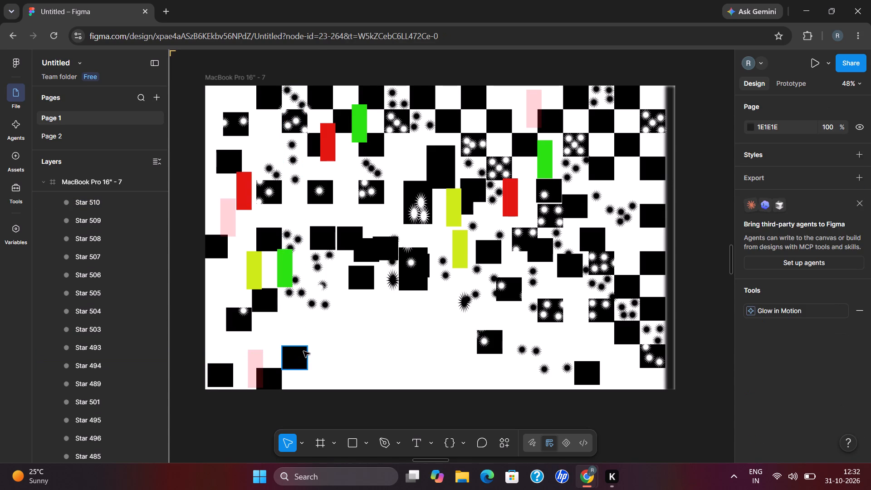
click(292, 357)
key(Delete)
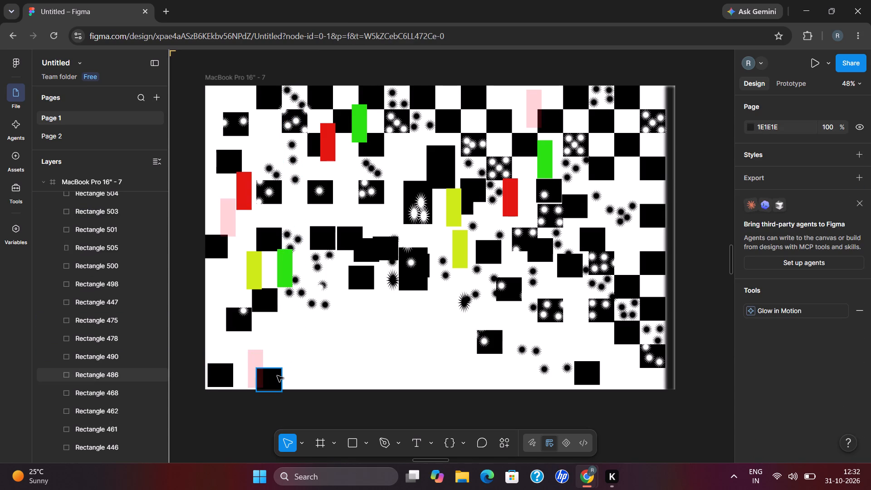
Delete the bottom-row black square near column 3, the pale pink rectangle overlapping it, and the black square in the frame's lower-left corner.
click(277, 376)
key(Delete)
click(256, 374)
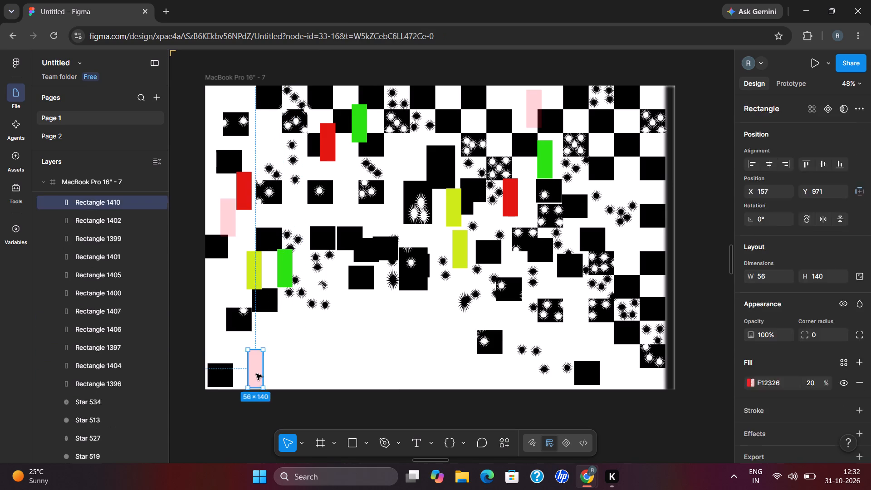
key(Delete)
click(220, 374)
key(Delete)
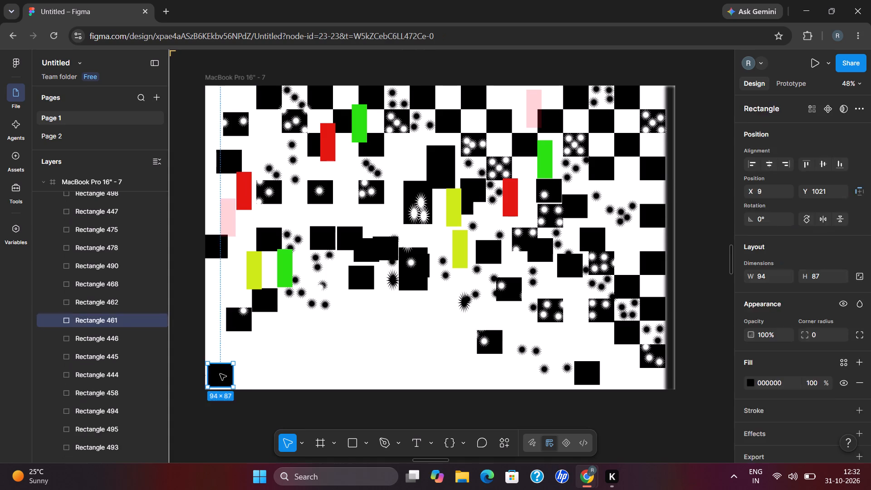
Delete the lower-left black square with its white star, and the black square below the left-hand lime rectangle.
click(238, 325)
key(Delete)
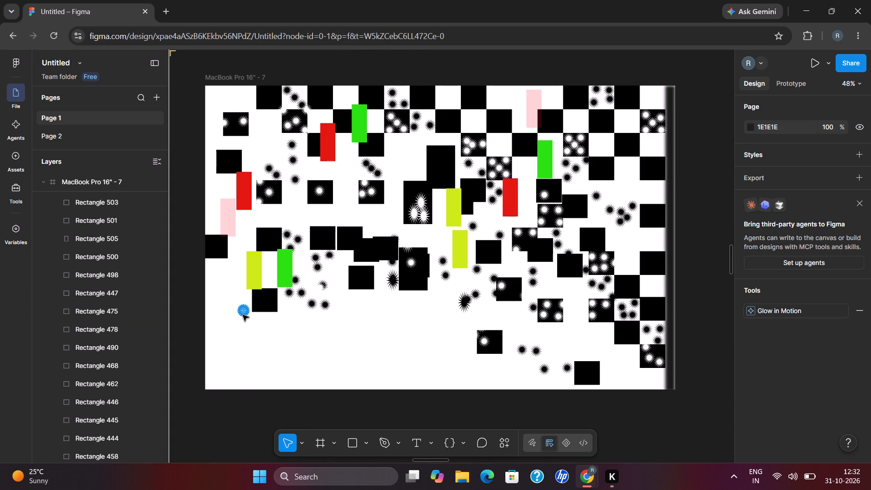
click(243, 314)
key(Delete)
click(264, 302)
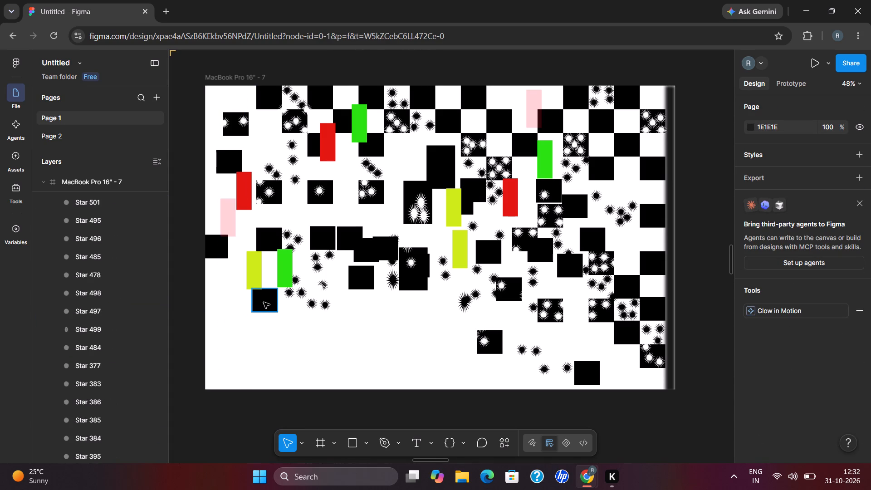
key(Delete)
Delete the lime and green rectangles standing side by side in the frame's lower-left area.
click(256, 284)
key(Delete)
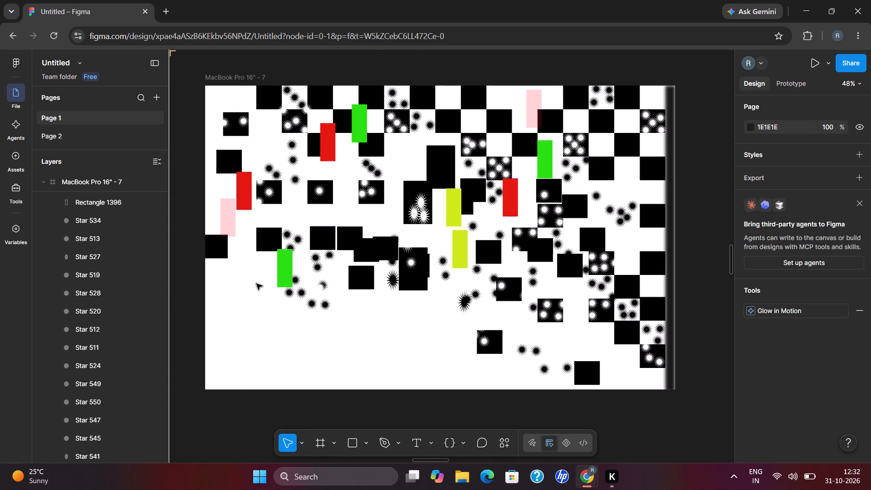
click(289, 273)
key(Delete)
Delete the four black stars below the removed green rectangle's place, along with the white star between them.
click(291, 284)
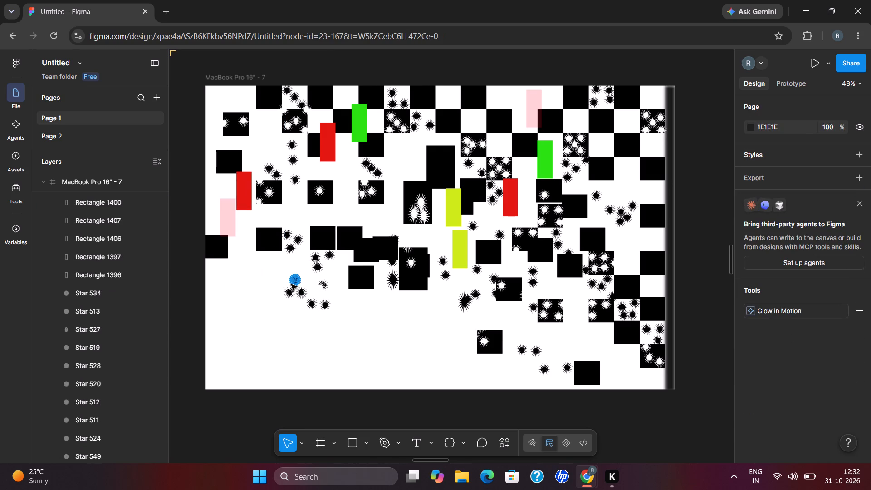
key(Delete)
click(289, 289)
key(Delete)
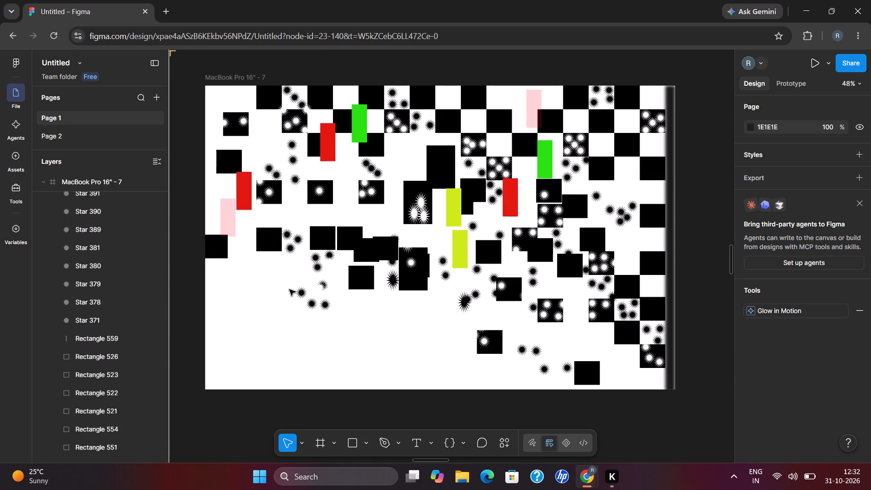
click(302, 290)
key(Delete)
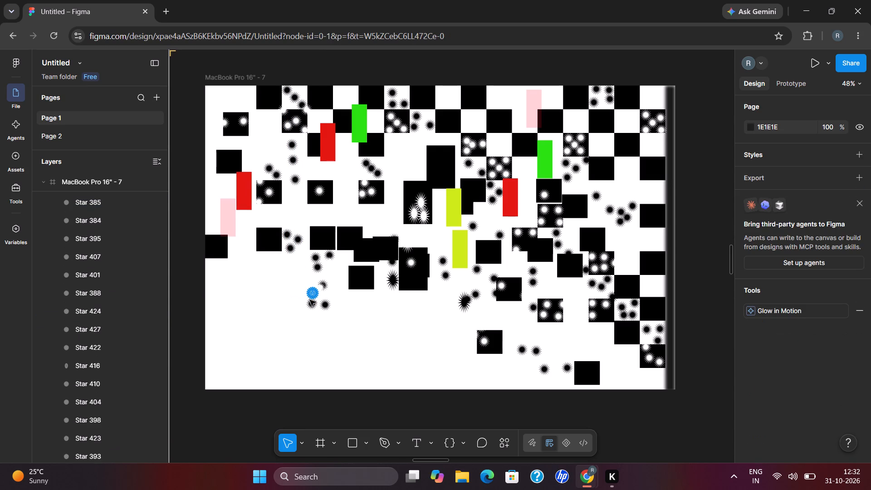
click(310, 300)
click(310, 300)
key(Delete)
click(314, 313)
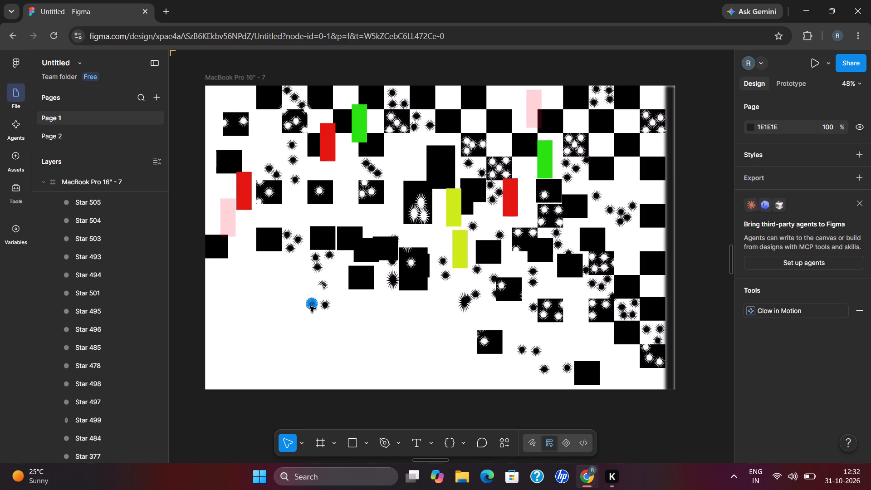
click(310, 306)
key(Delete)
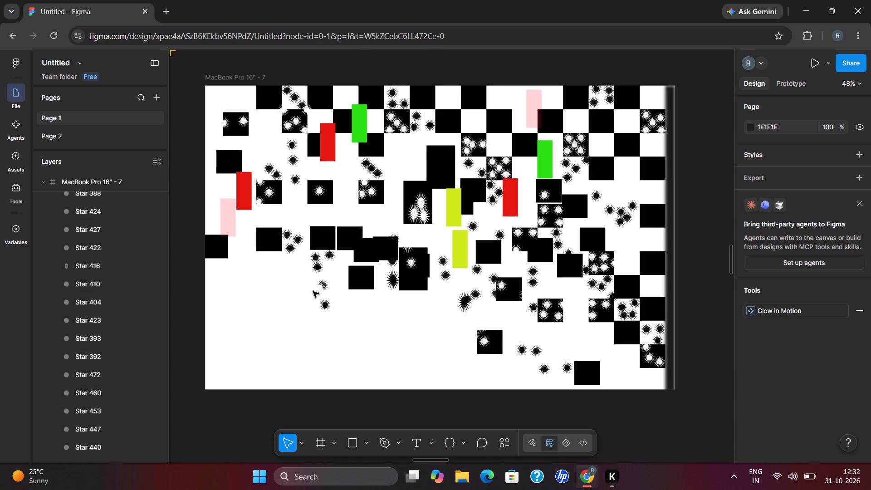
Delete the lower black star, the overlapping white and black stars above it, and the lower star of the trio above those, near column 5.
click(325, 304)
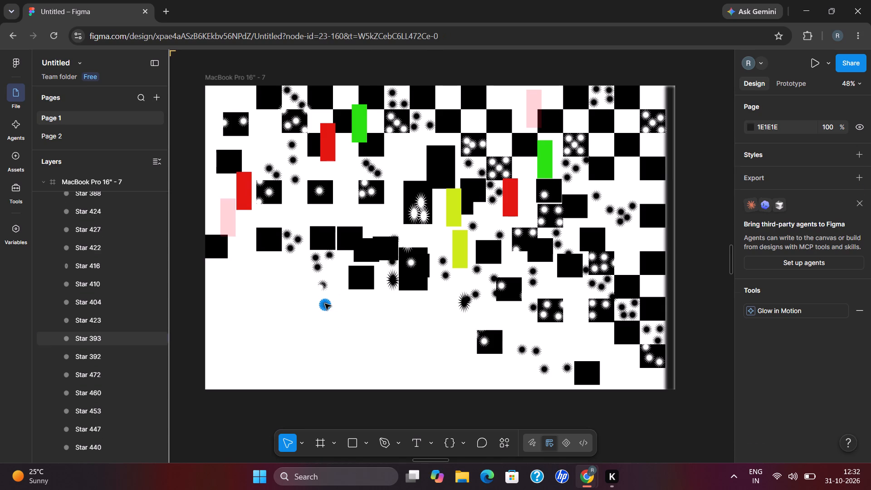
key(Delete)
click(320, 288)
key(Delete)
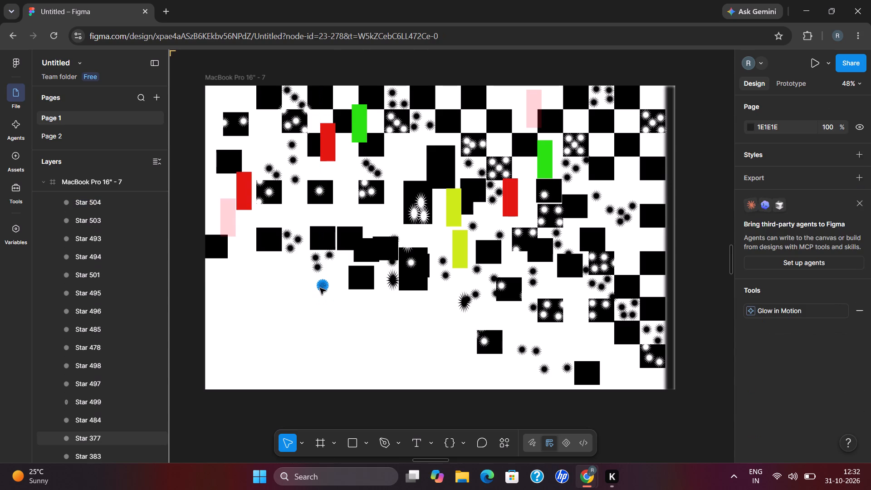
click(321, 286)
key(Delete)
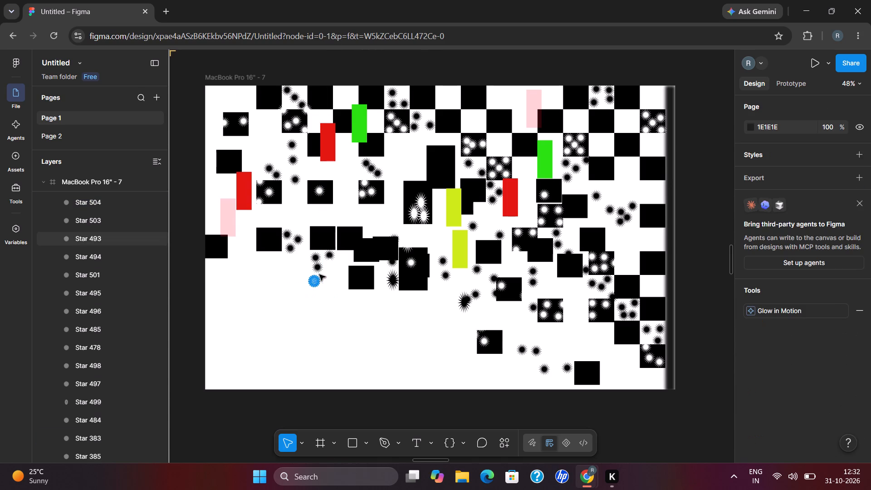
click(316, 265)
key(Delete)
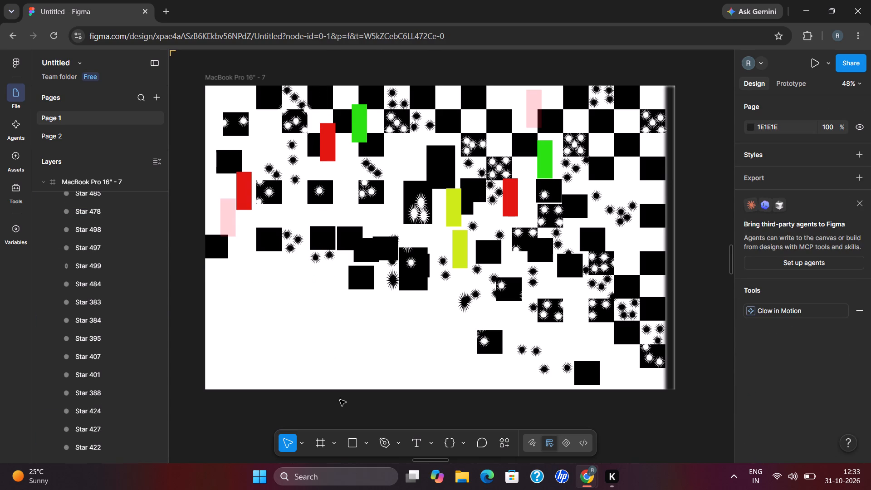
Draw a 206 × 315 rectangle and place it in the frame's lower-left corner at about X 2, Y 799.
click(358, 446)
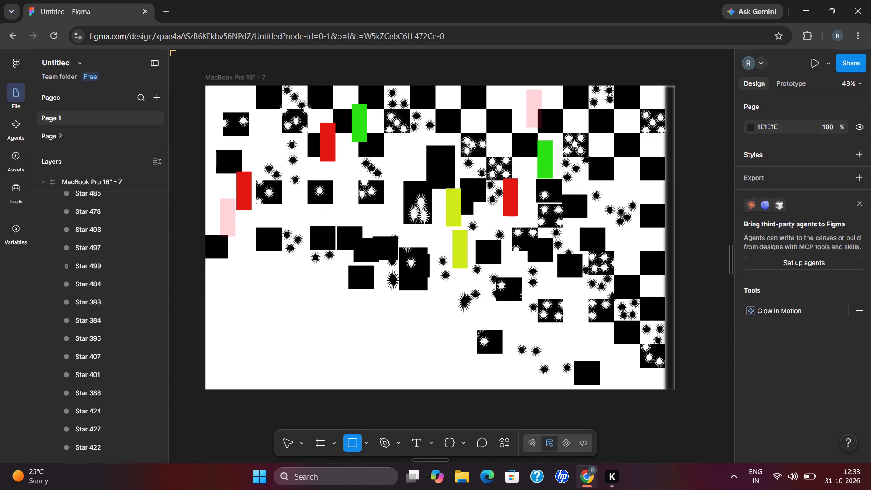
click(352, 439)
drag(226, 291, 296, 364)
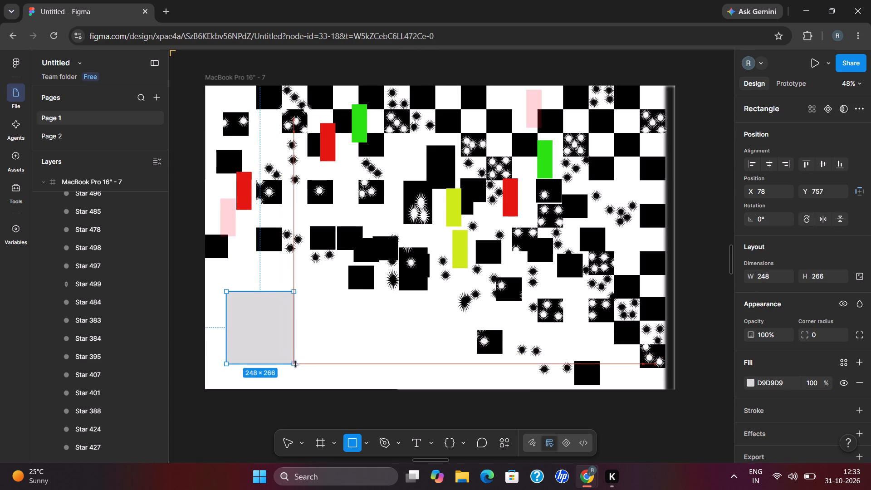
drag(296, 364, 282, 377)
drag(252, 351, 230, 359)
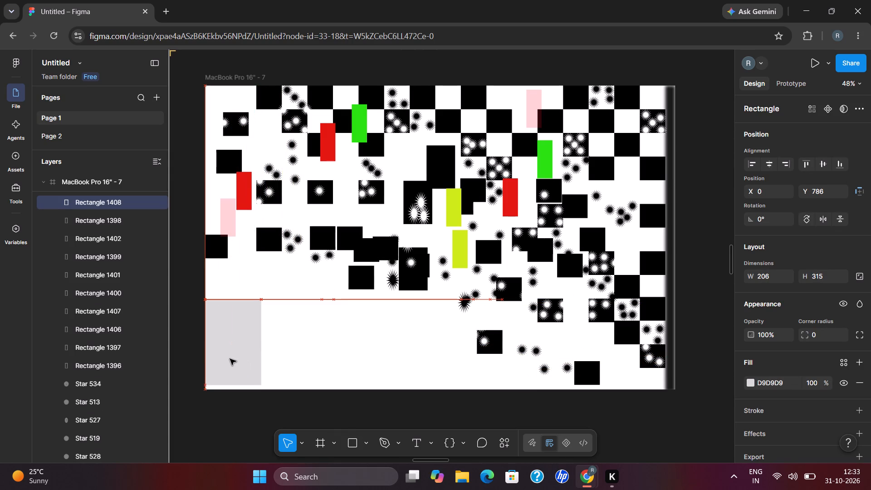
drag(230, 359, 231, 362)
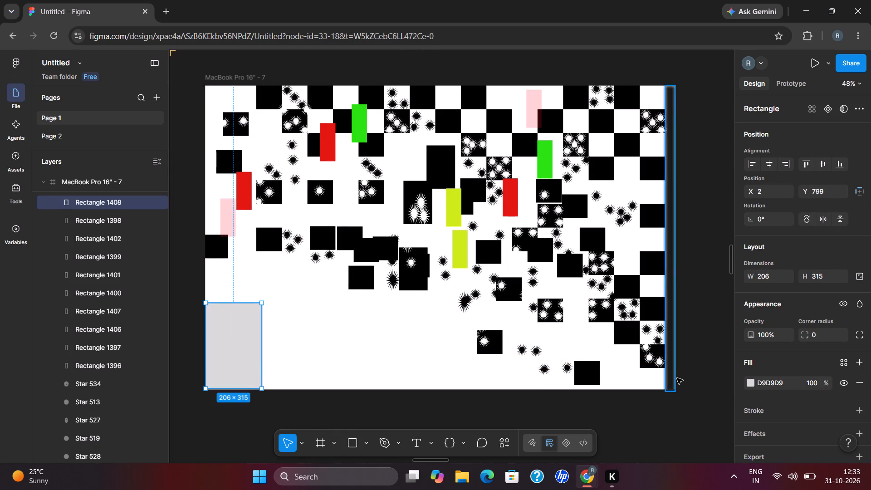
Fill the new corner rectangle with the salmon pink page colour EA8A8A.
click(751, 381)
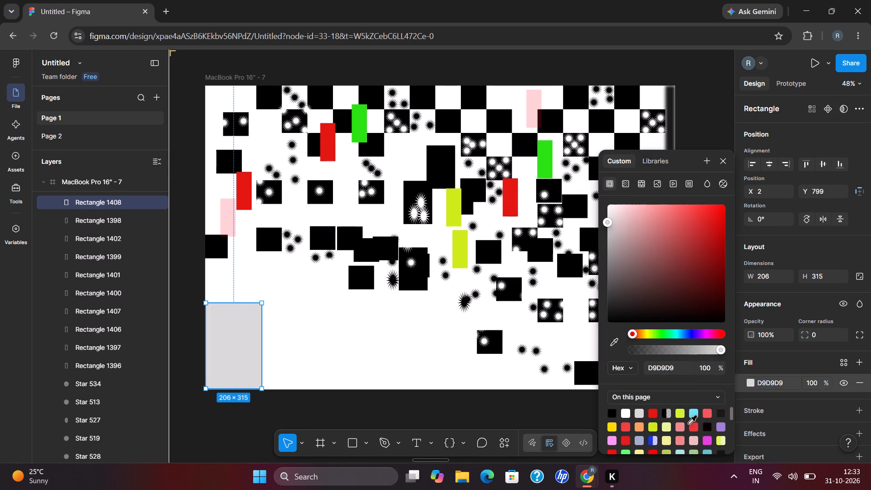
click(677, 430)
click(567, 416)
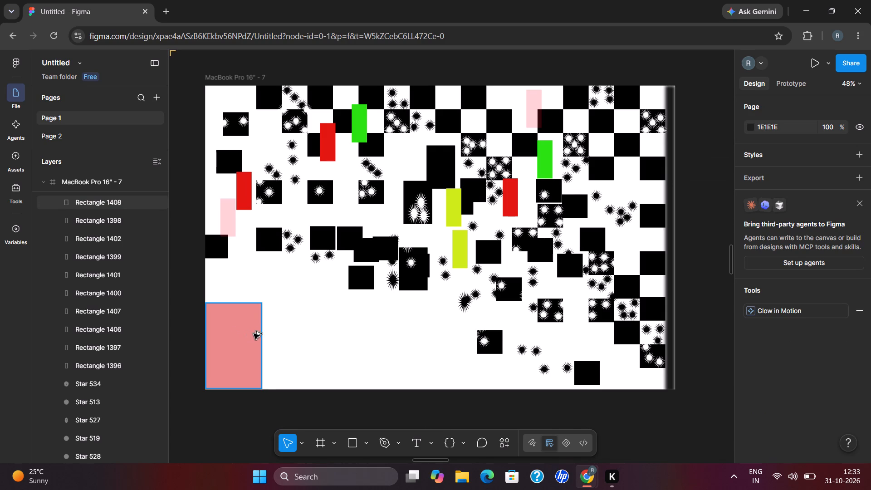
Duplicate the salmon pink rectangle and place the copy to its right, with a small gap, along the frame's bottom edge.
drag(258, 326, 318, 344)
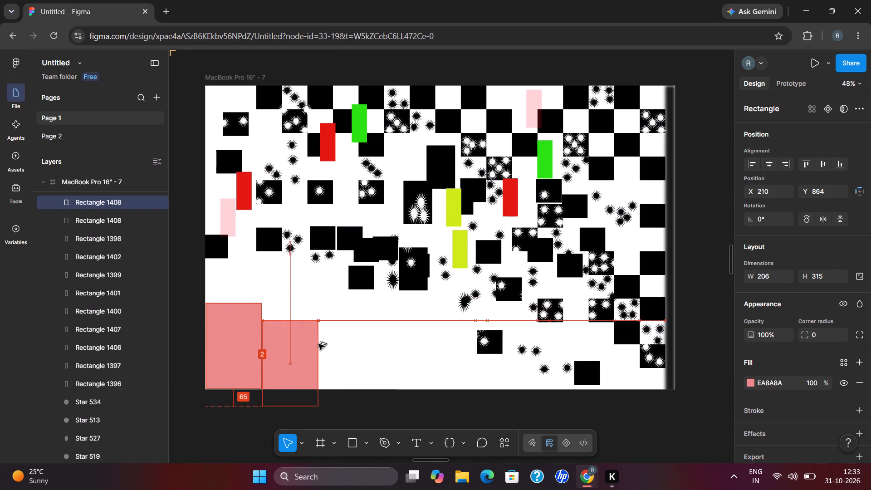
drag(318, 344, 323, 323)
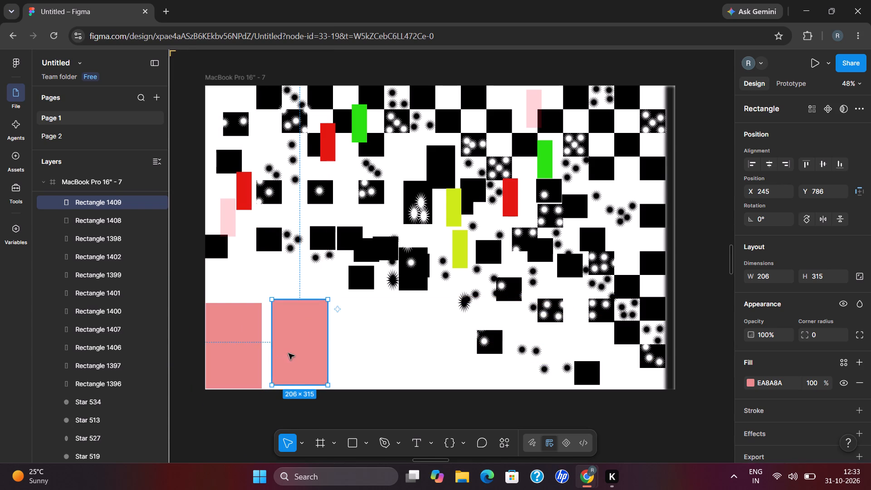
drag(289, 353, 290, 360)
click(363, 367)
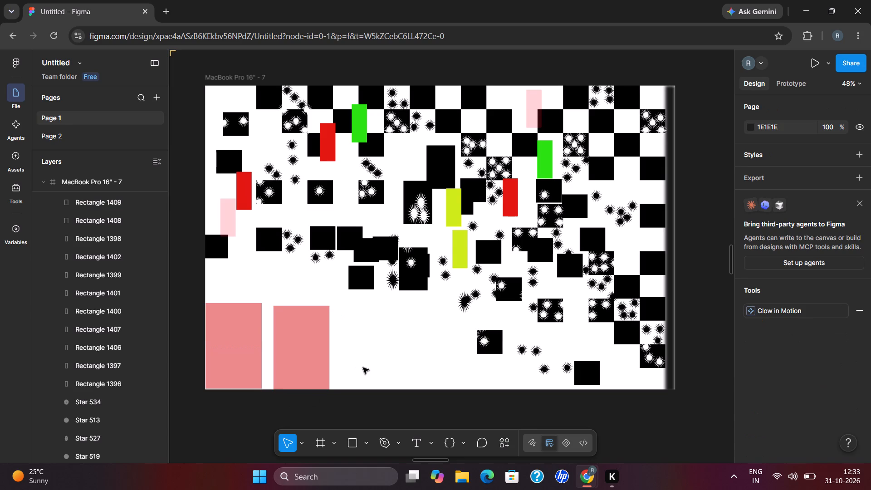
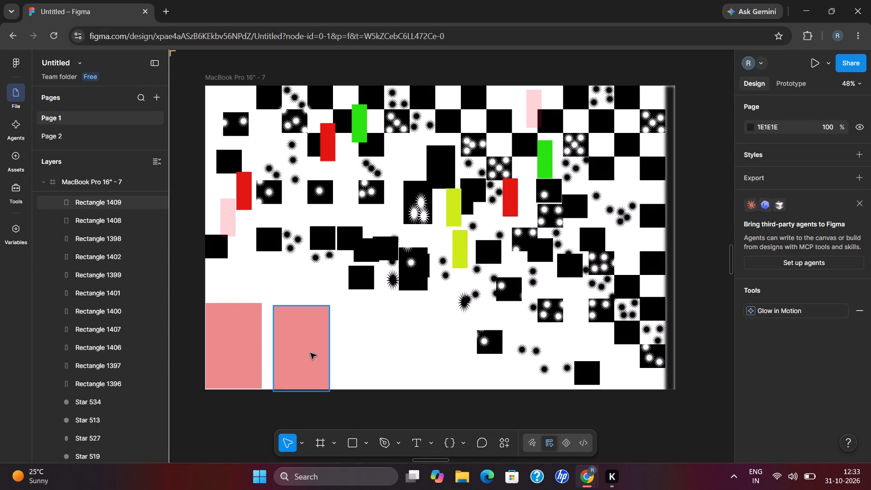
Make three more salmon pink rectangle copies stepping down rightward along the frame's bottom edge, the last at about X 930, Y 961.
drag(310, 353, 368, 376)
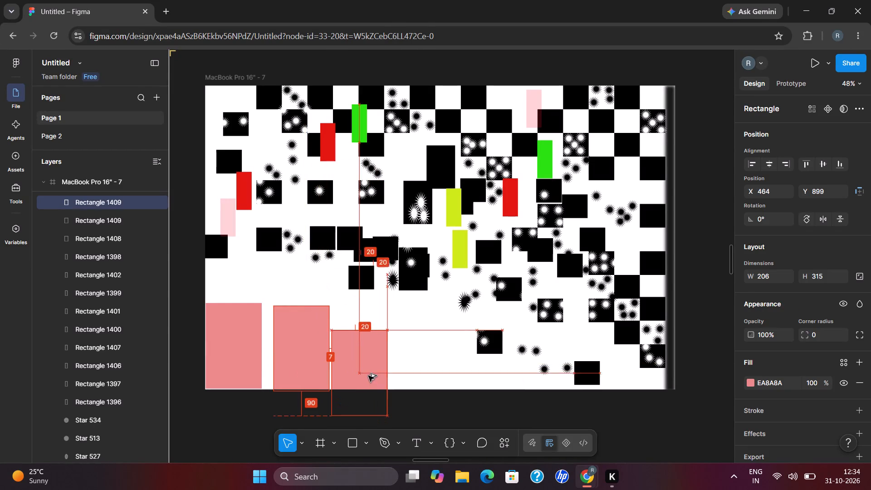
drag(368, 376, 369, 372)
drag(370, 371, 432, 385)
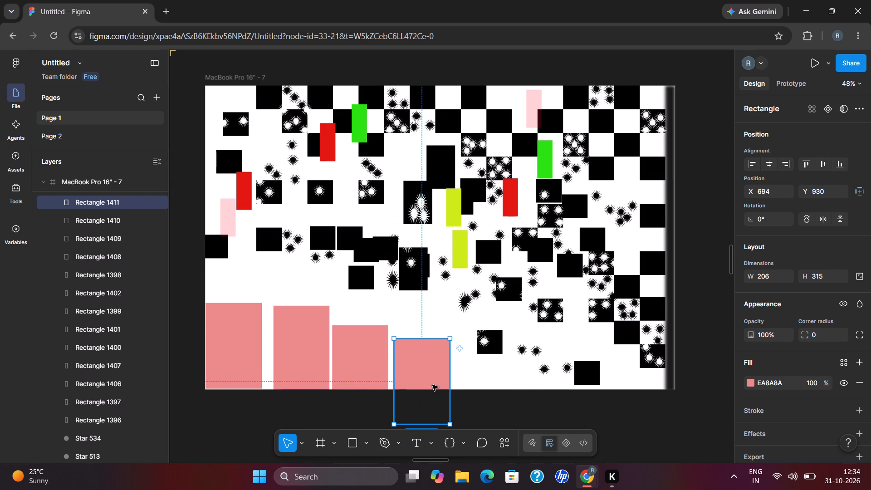
drag(429, 372, 480, 384)
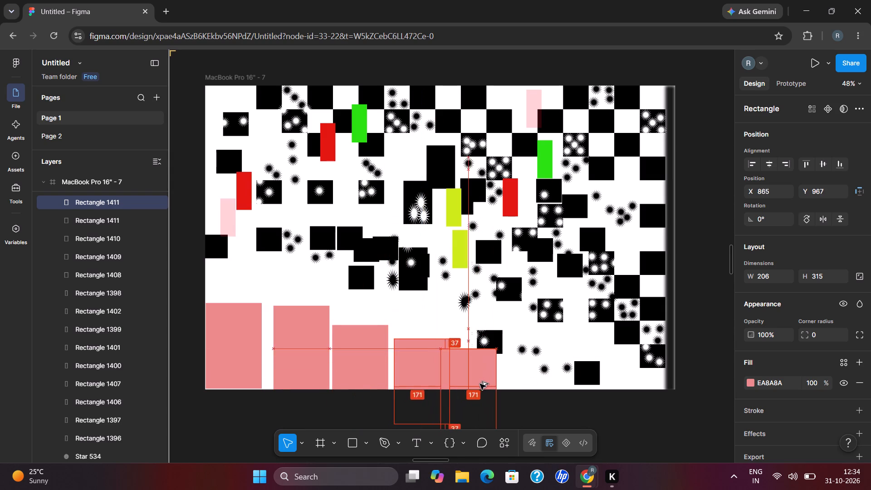
drag(480, 384, 494, 381)
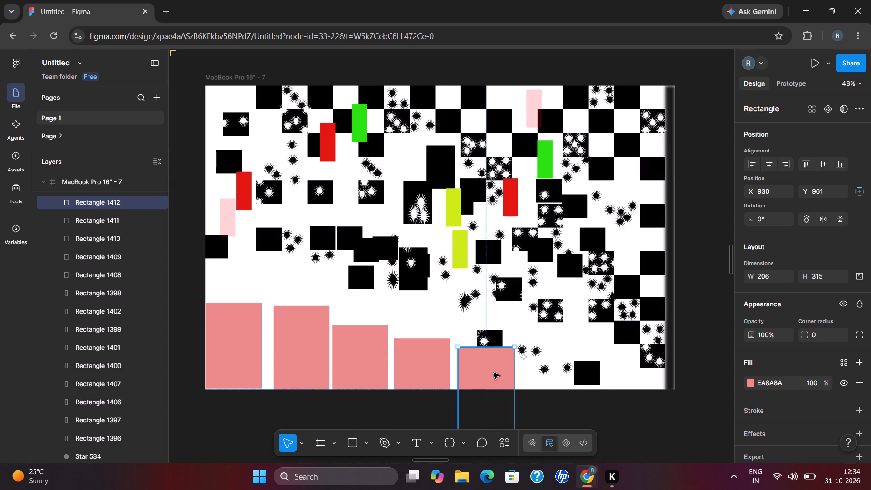
Continue the descending row with three more salmon pink copies to the frame's right edge, the last at about X 1602, Y 1070.
drag(494, 373, 554, 386)
drag(558, 379, 614, 388)
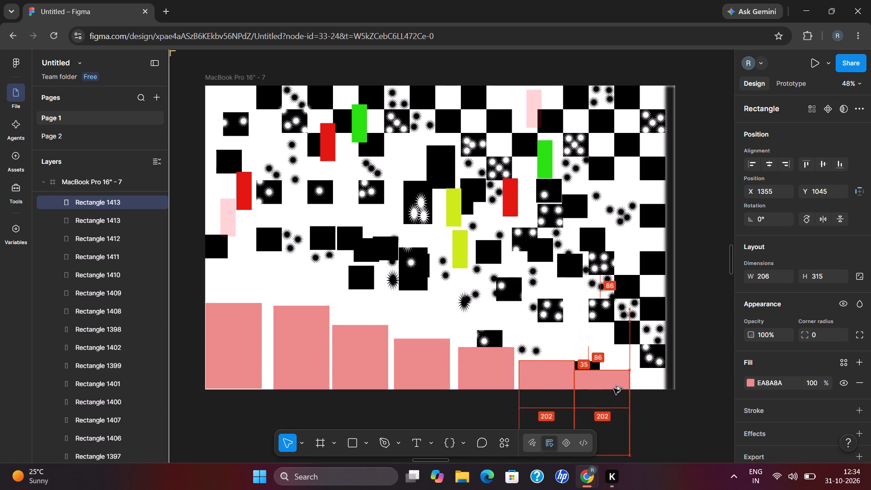
drag(614, 388, 621, 389)
drag(620, 380, 623, 380)
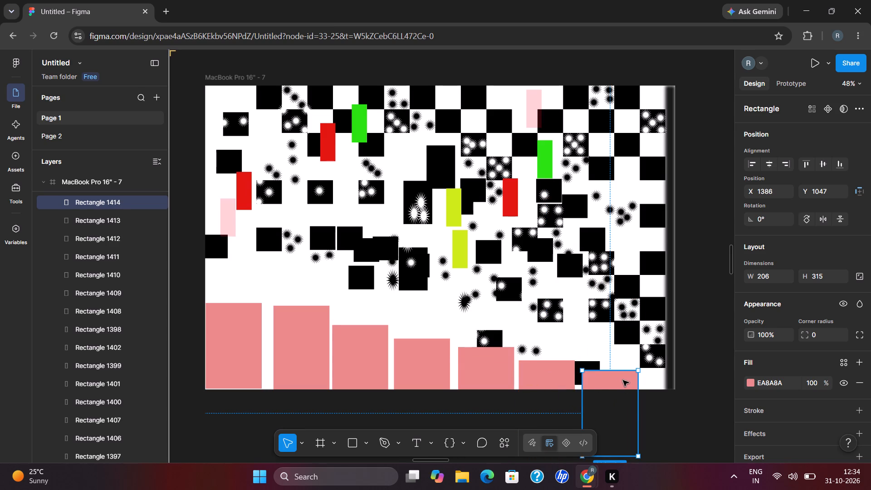
drag(623, 380, 665, 387)
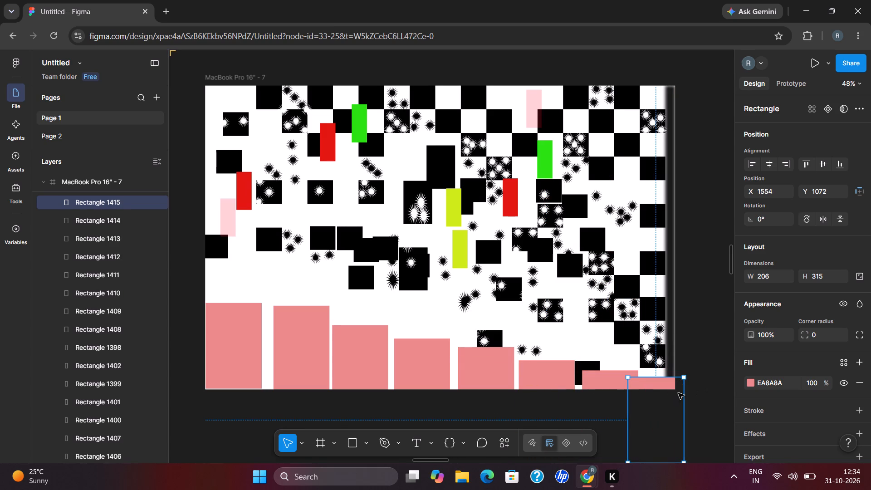
drag(649, 399, 669, 397)
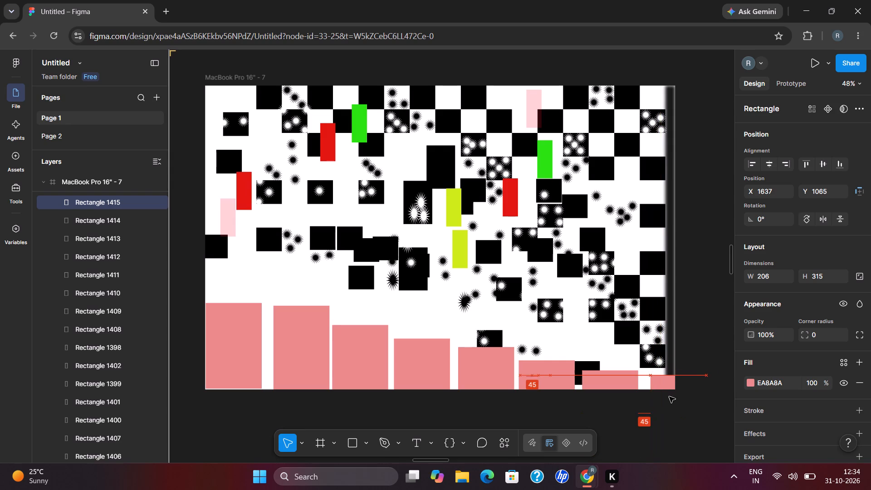
drag(669, 397, 666, 397)
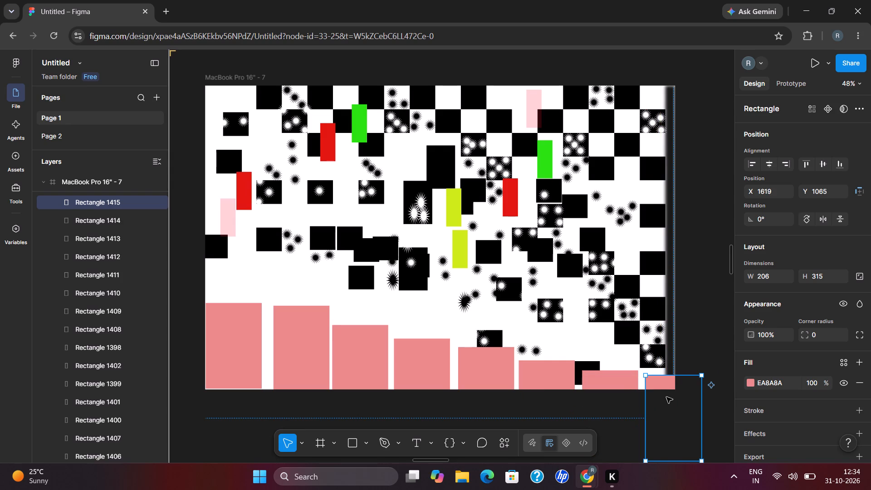
drag(663, 397, 659, 398)
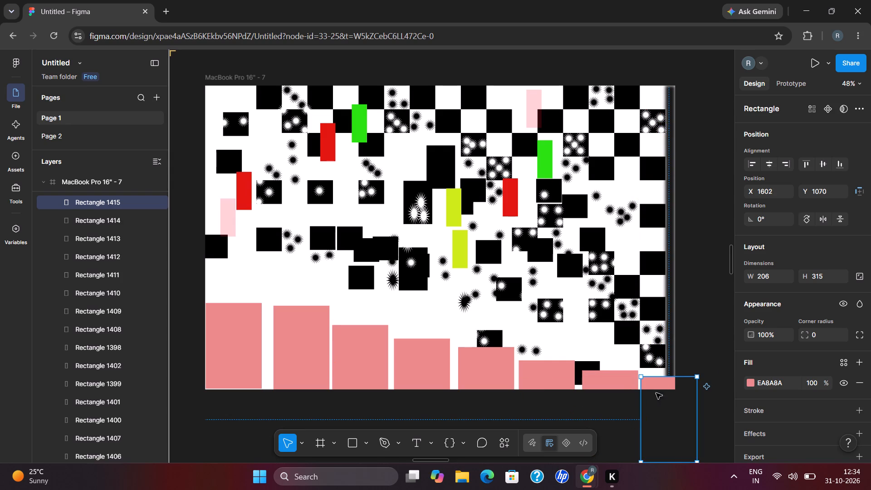
click(586, 333)
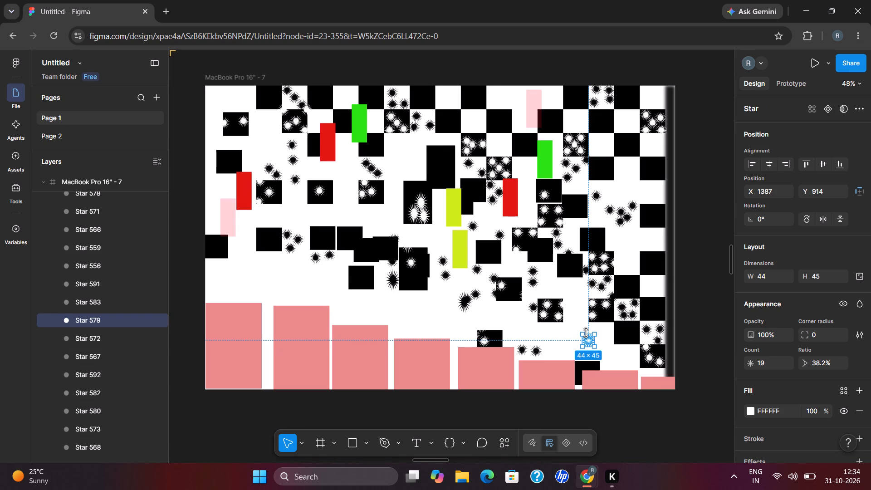
Draw a rectangle about 1710 × 1141 over the whole checkerboard and shift it to about X -11, Y -21.
click(345, 439)
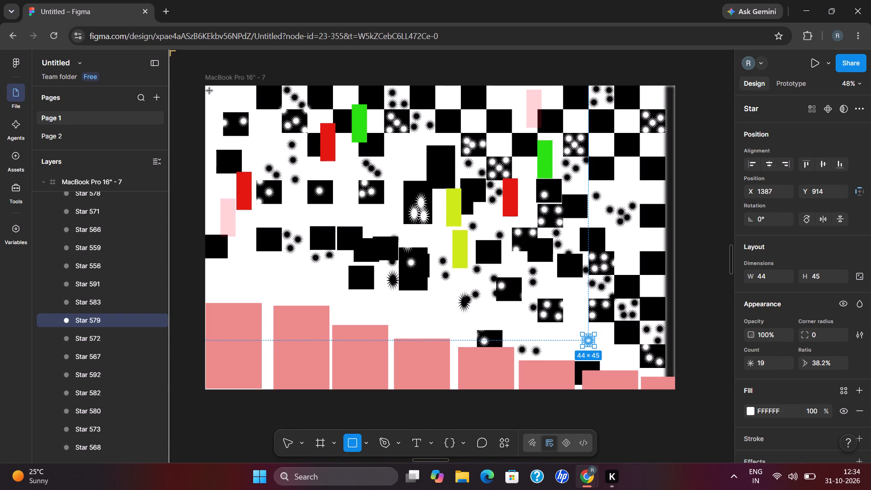
drag(209, 90, 418, 292)
scroll(354, 227, right, 1)
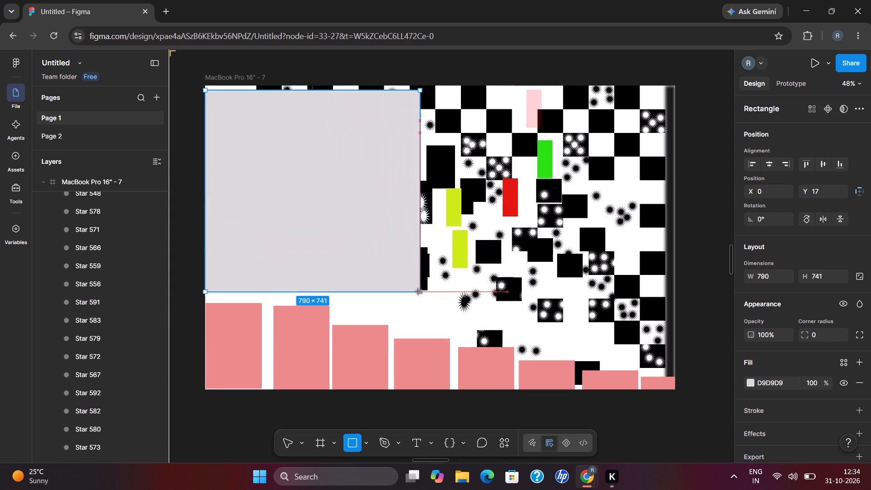
drag(418, 292, 660, 378)
scroll(430, 292, right, 1)
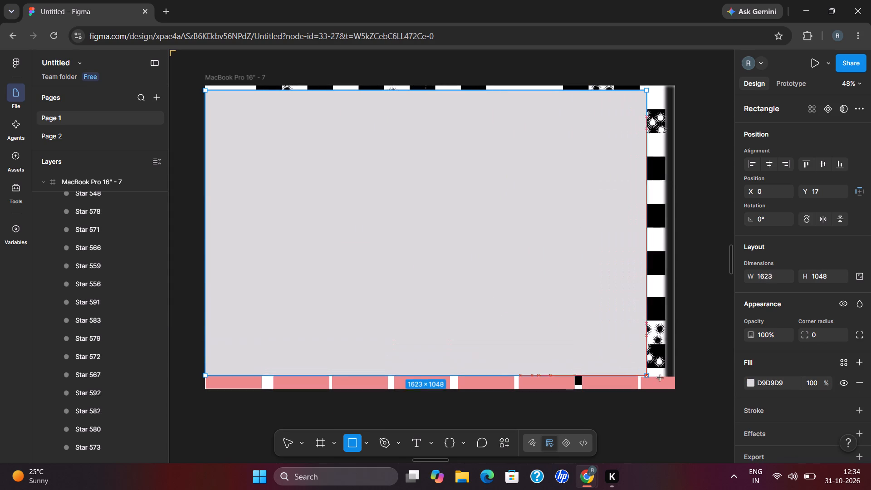
drag(660, 378, 671, 400)
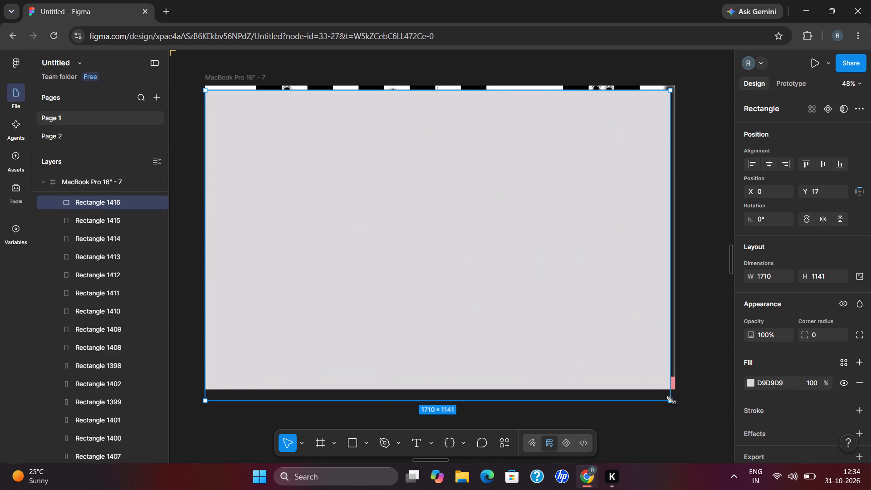
drag(571, 314, 568, 304)
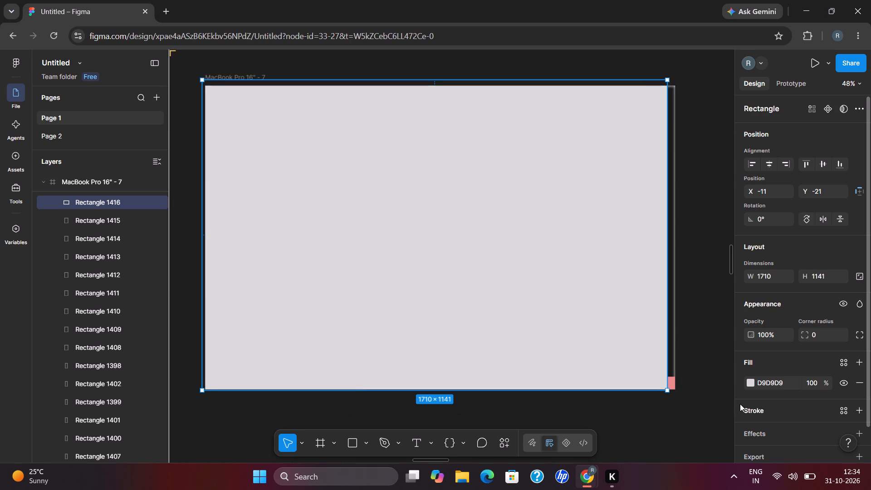
Fill the large covering rectangle with the lime page colour CCEB17.
click(749, 385)
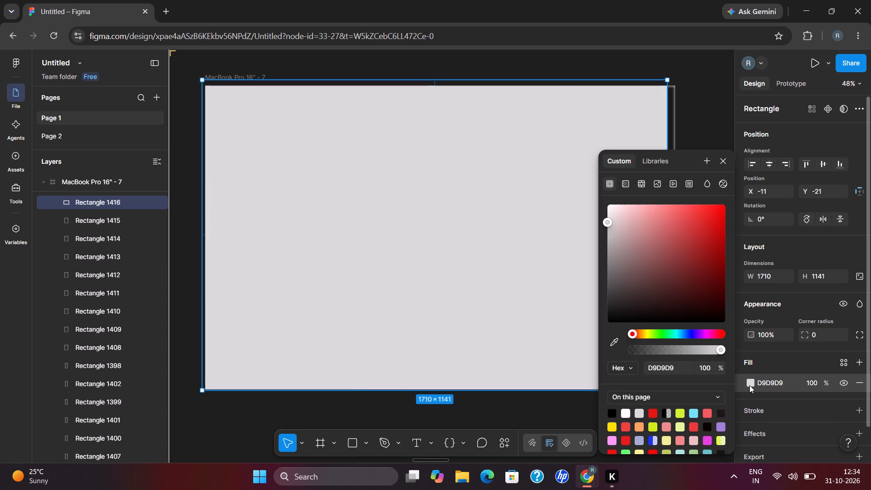
click(651, 429)
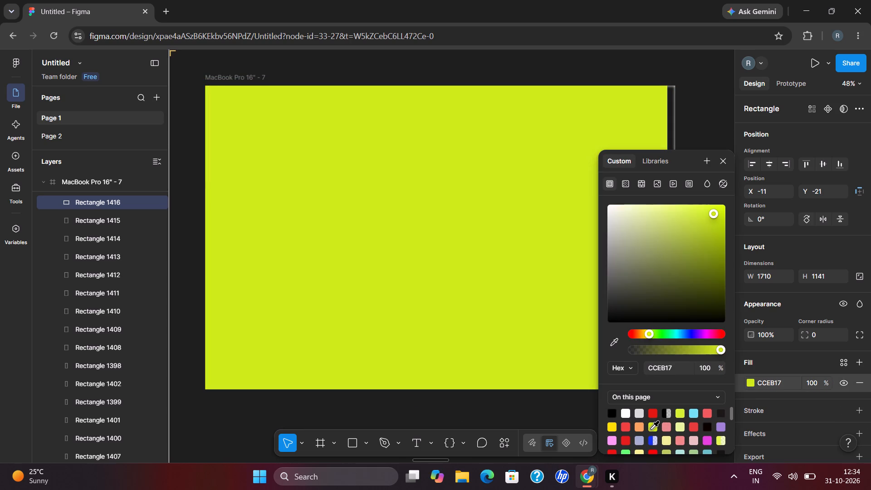
click(541, 418)
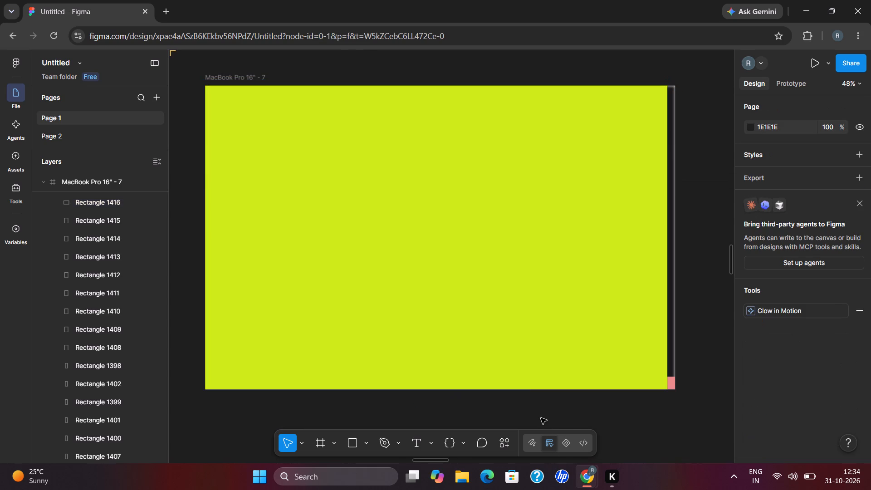
Move the lime rectangle to about X 8, Y -27 so it sits more evenly over the frame.
drag(494, 325, 499, 323)
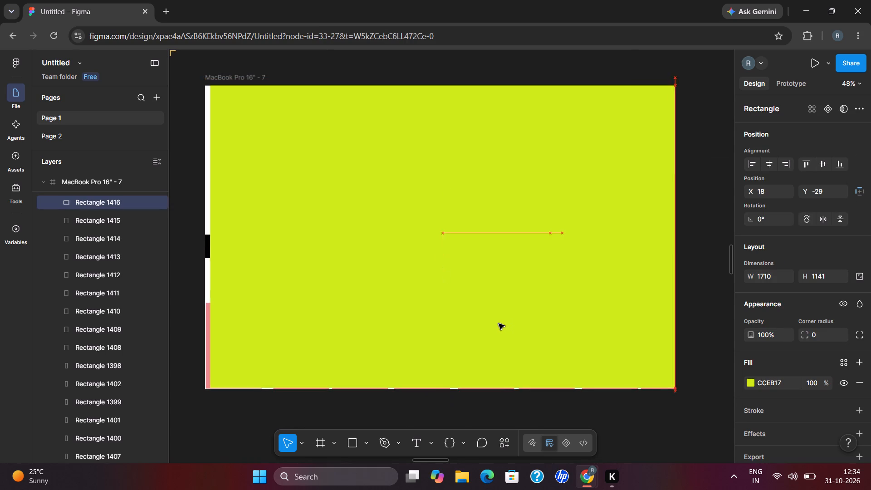
drag(499, 323, 499, 324)
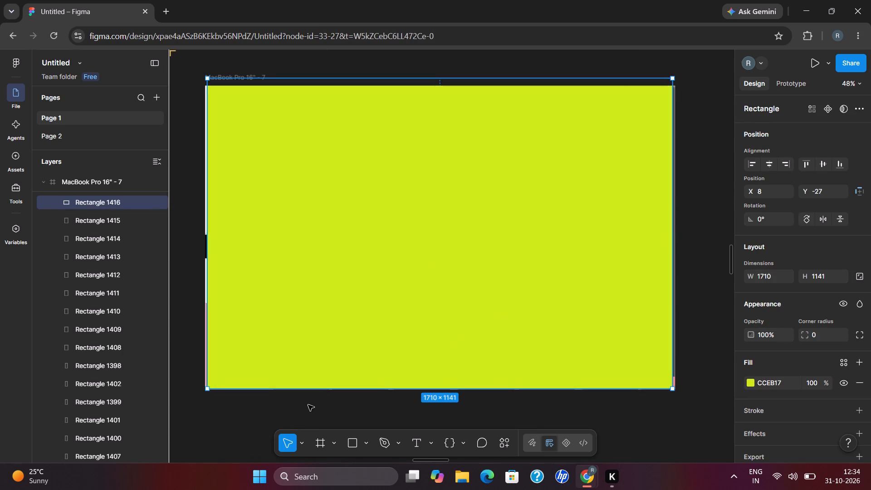
click(308, 406)
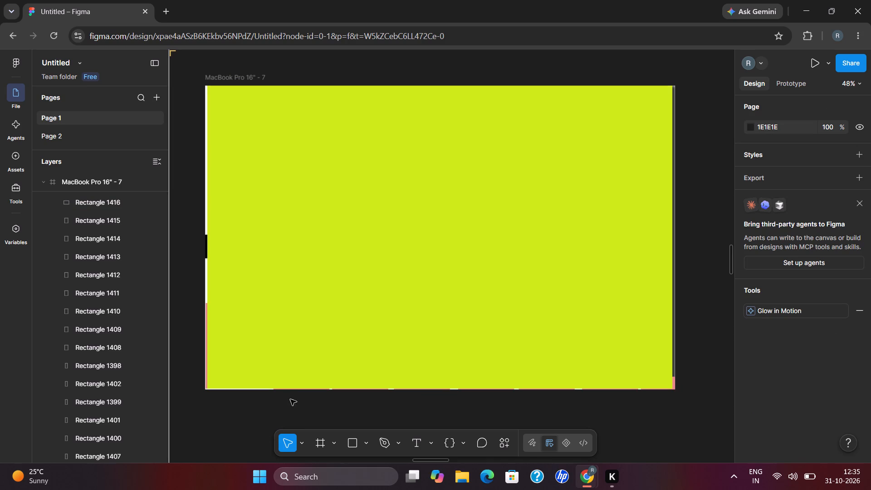
Draw a tall 173 × 779 rectangle and place it against the frame's lower-left corner at about X -7, Y 349.
click(354, 437)
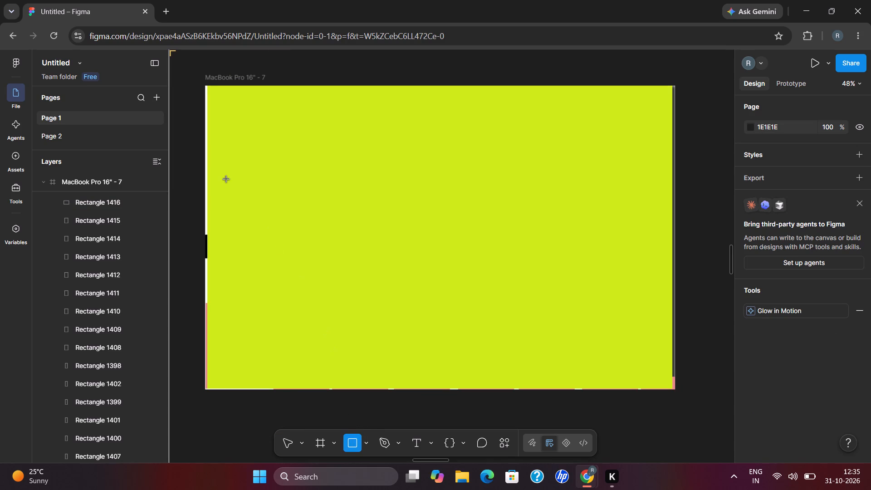
drag(226, 179, 286, 302)
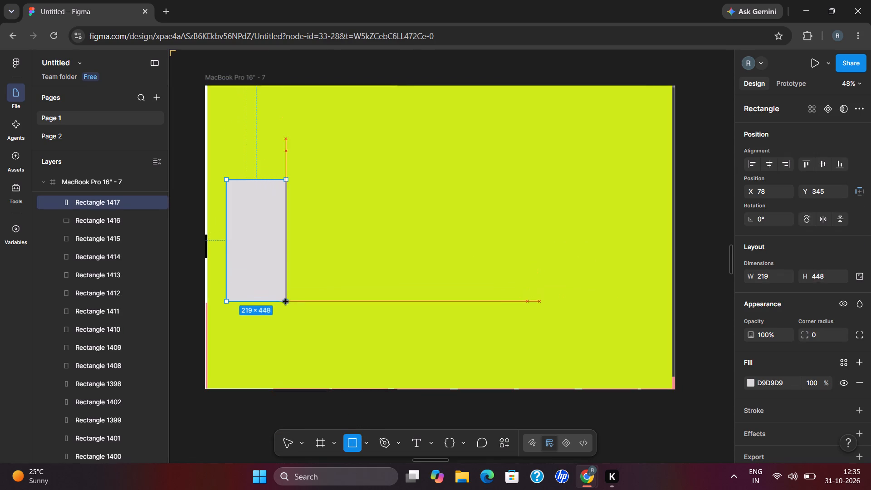
drag(286, 302, 274, 357)
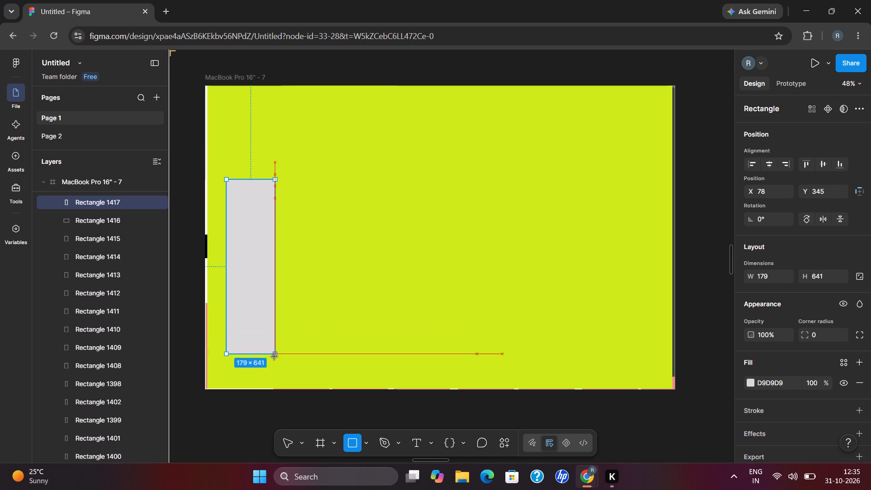
drag(274, 357, 273, 387)
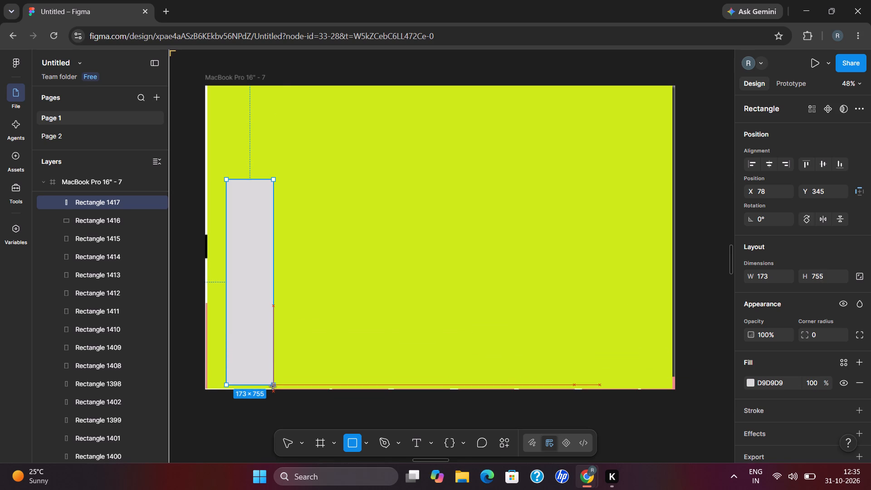
drag(273, 387, 273, 392)
drag(256, 337, 243, 338)
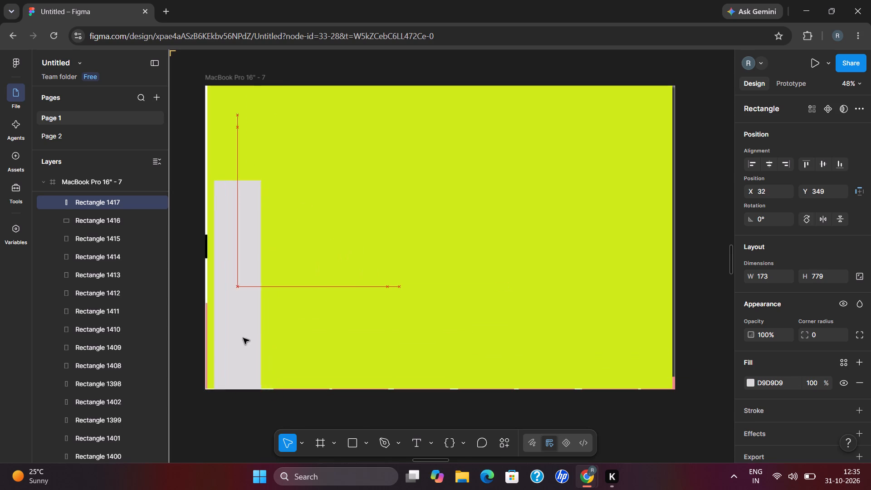
drag(243, 338, 233, 338)
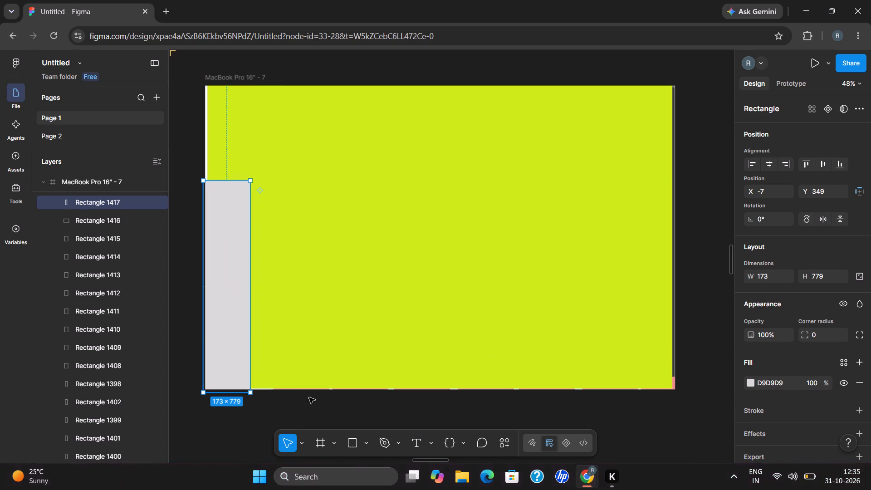
Duplicate the tall grey bar twice rightward, one copy at the frame's top edge near X 228, the other at about X 439, Y 355.
drag(225, 312, 280, 235)
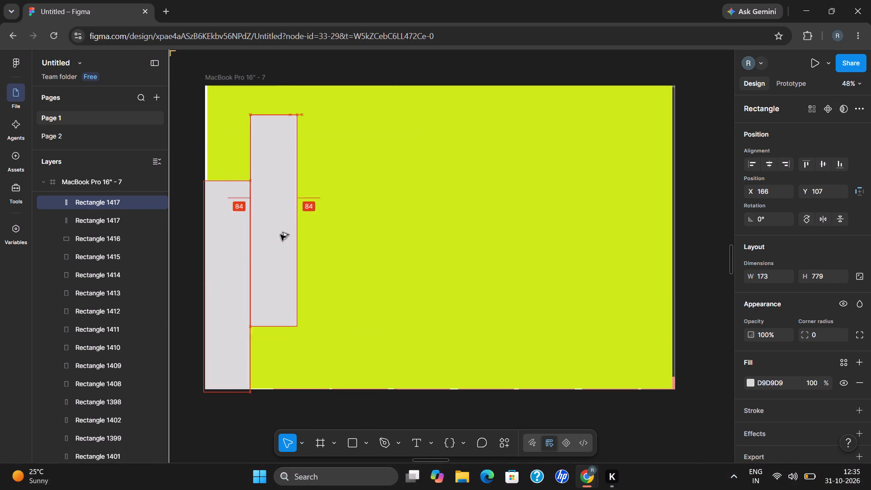
drag(280, 235, 289, 218)
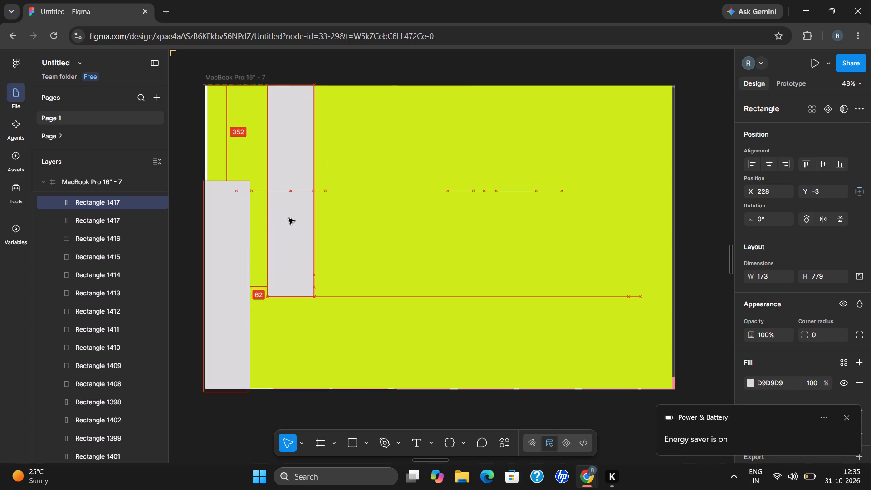
click(328, 407)
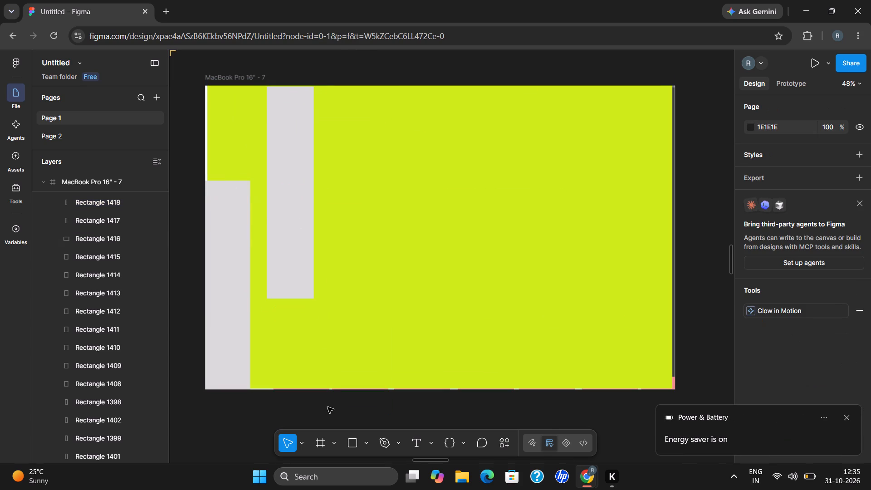
drag(293, 237, 351, 324)
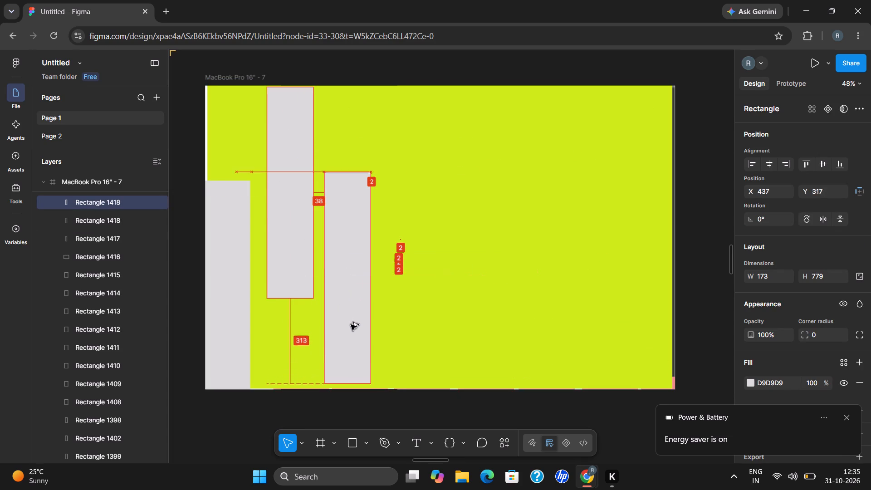
drag(351, 324, 351, 332)
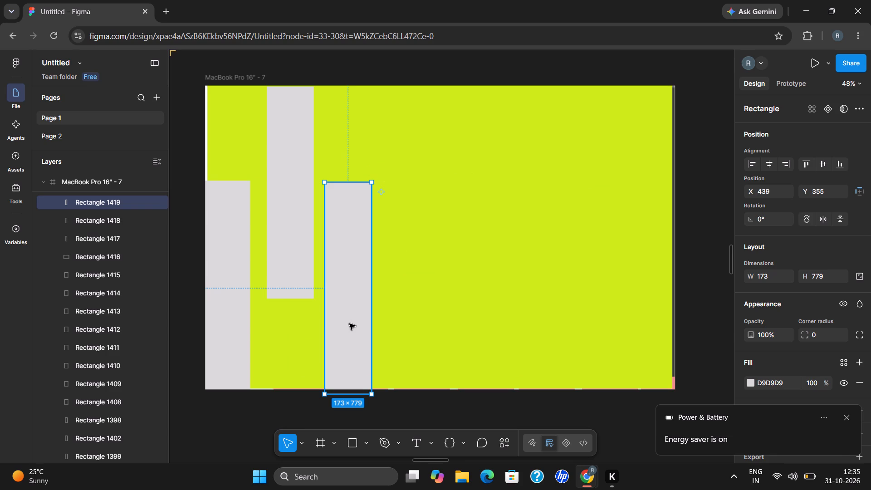
Duplicate the grey bar five more times rightward, alternating top and bottom edges at about X 680, 896, 1125, 1342 and 1555.
drag(349, 326, 415, 216)
drag(421, 239, 480, 345)
drag(474, 328, 513, 296)
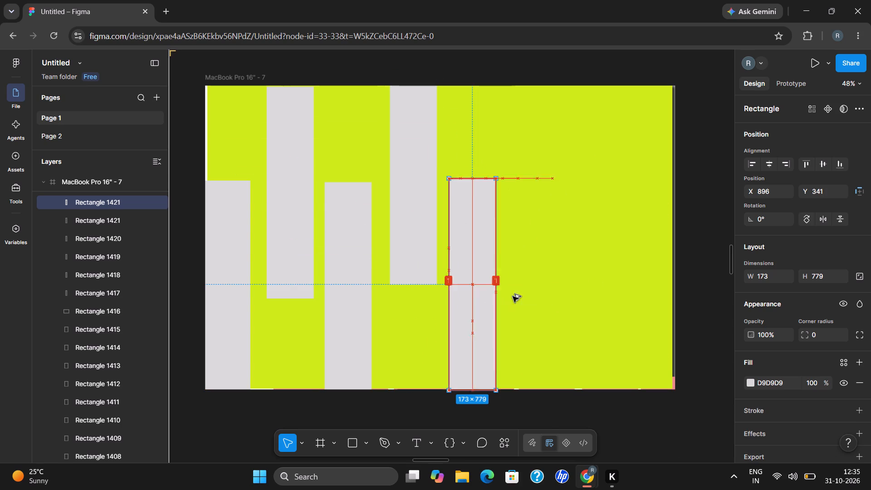
drag(513, 296, 537, 235)
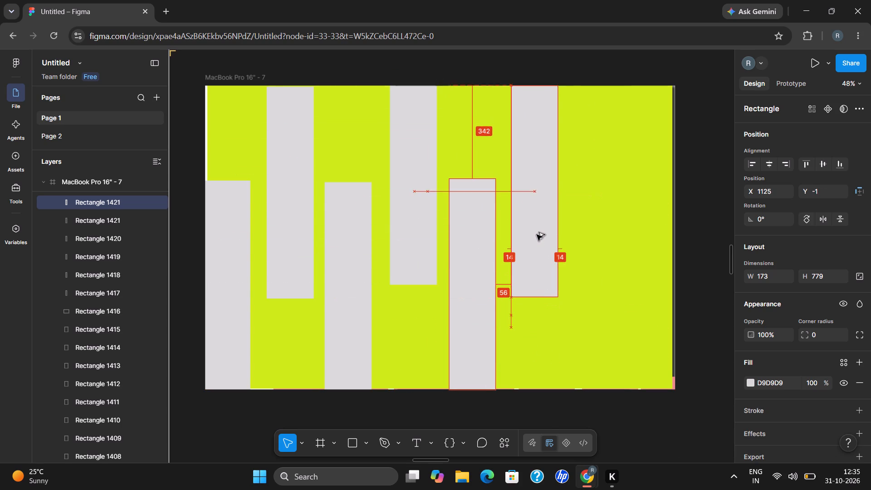
drag(537, 235, 537, 237)
drag(536, 241, 573, 273)
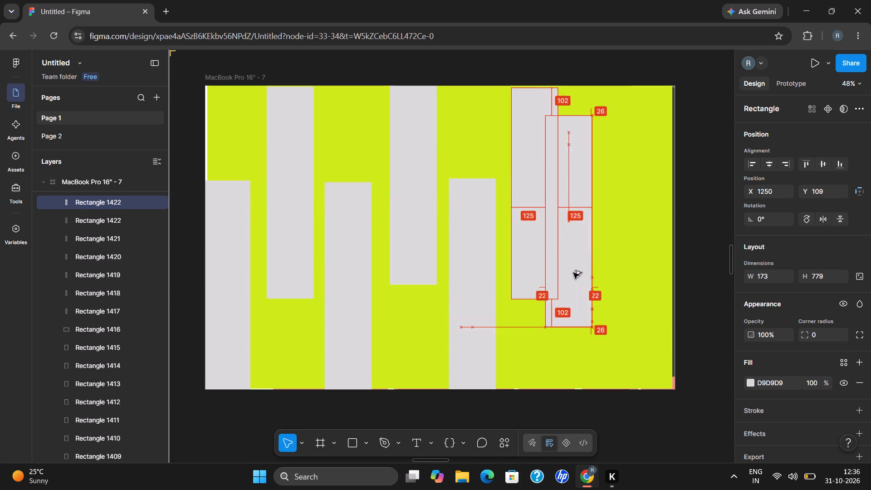
drag(573, 273, 595, 330)
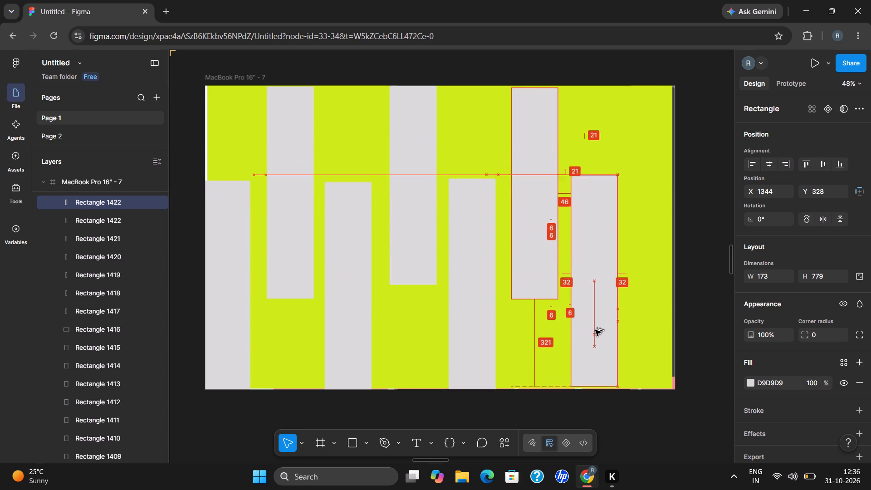
drag(595, 330, 595, 332)
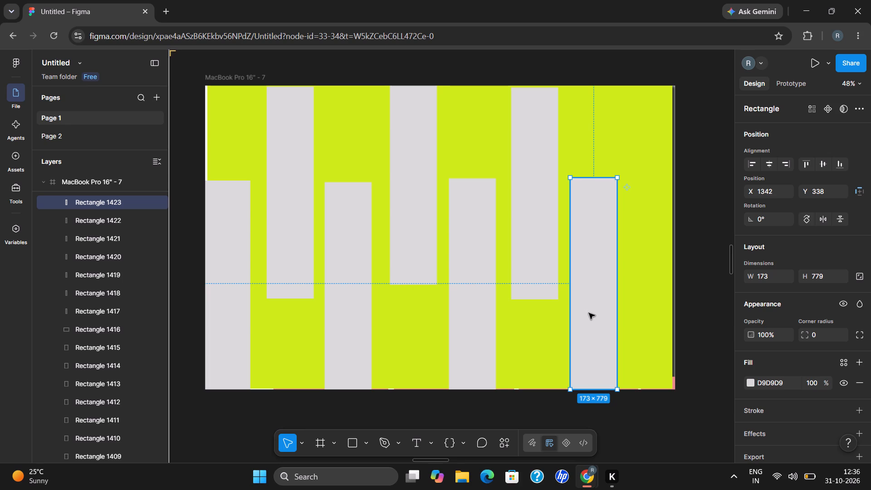
drag(589, 313, 646, 228)
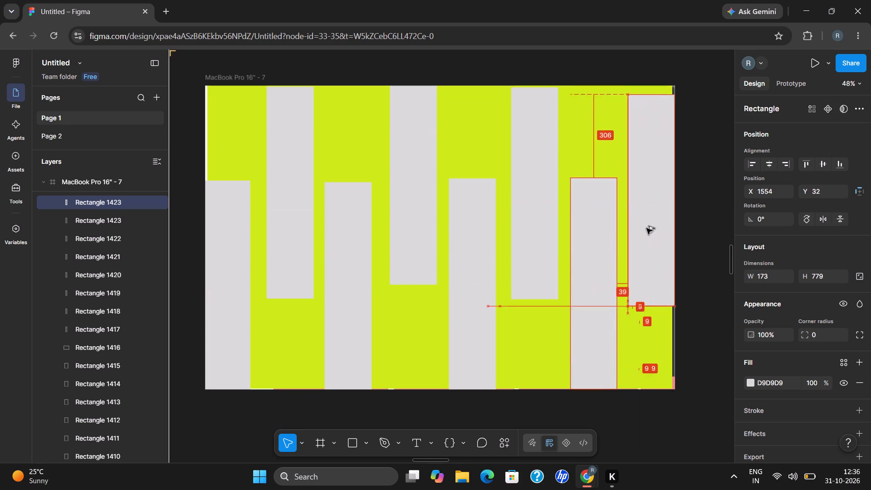
drag(646, 228, 646, 217)
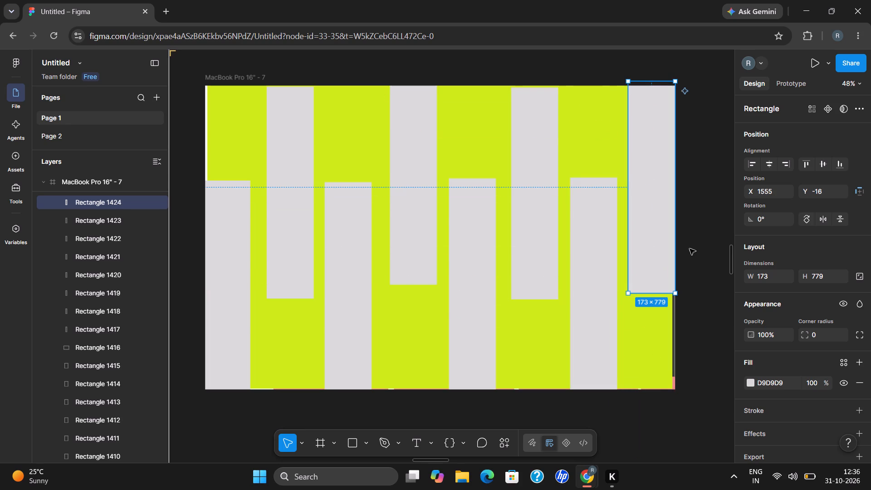
click(697, 252)
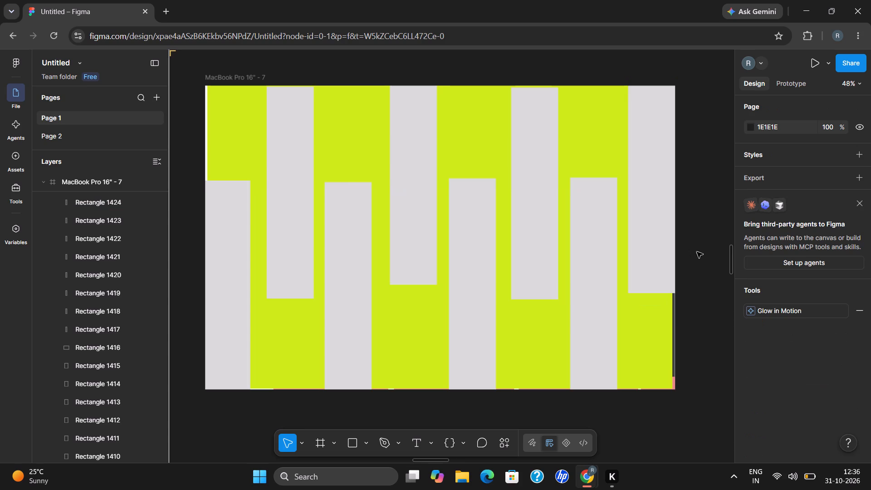
Draw a 100 × 132 five-pointed star near the lower end of the second grey bar, at about X 265, Y 632.
click(359, 442)
click(363, 444)
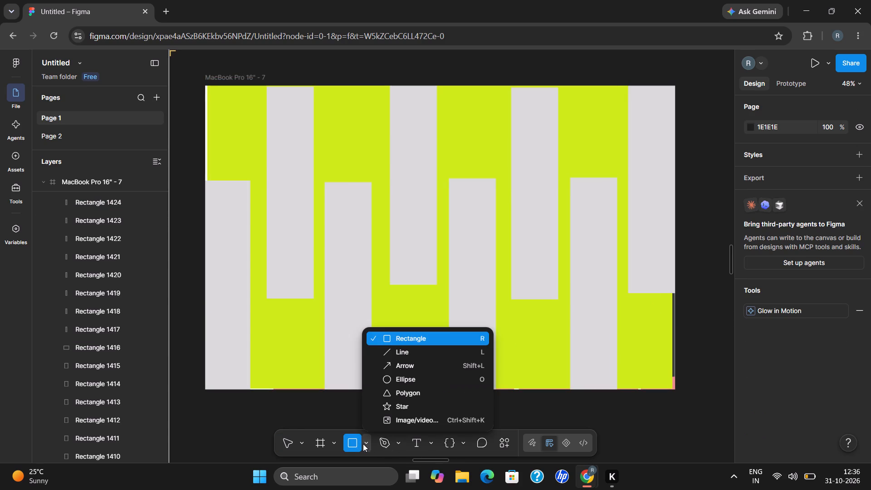
click(375, 404)
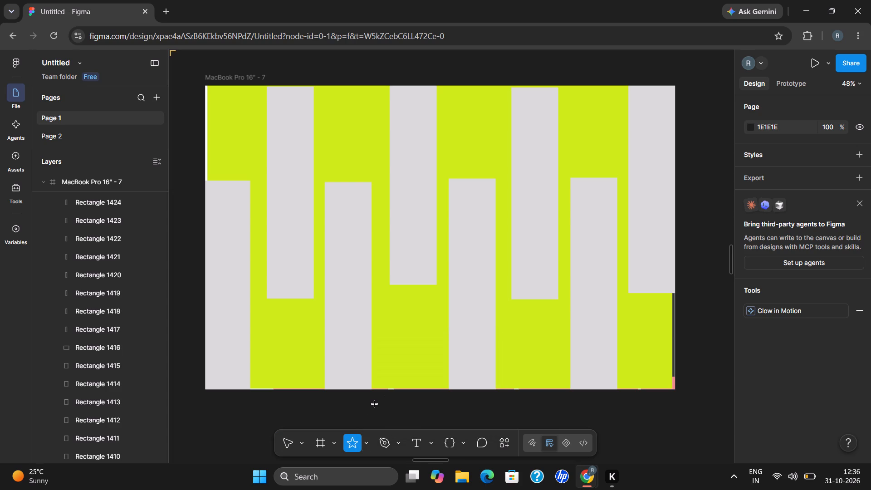
drag(282, 251, 300, 272)
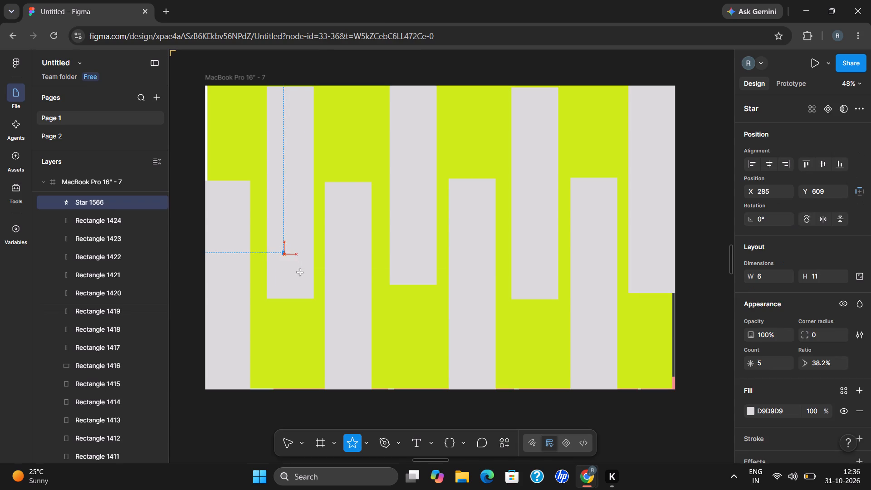
drag(300, 272, 310, 288)
drag(297, 272, 292, 278)
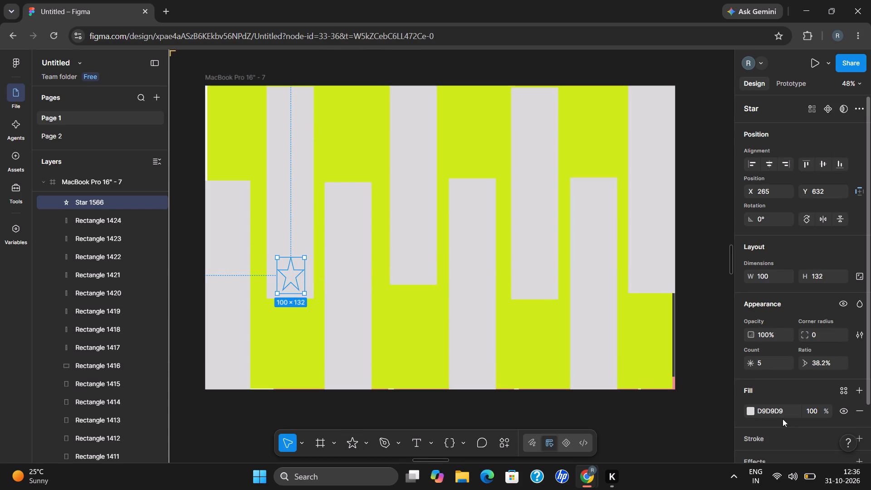
Fill the star with black 000000.
click(748, 409)
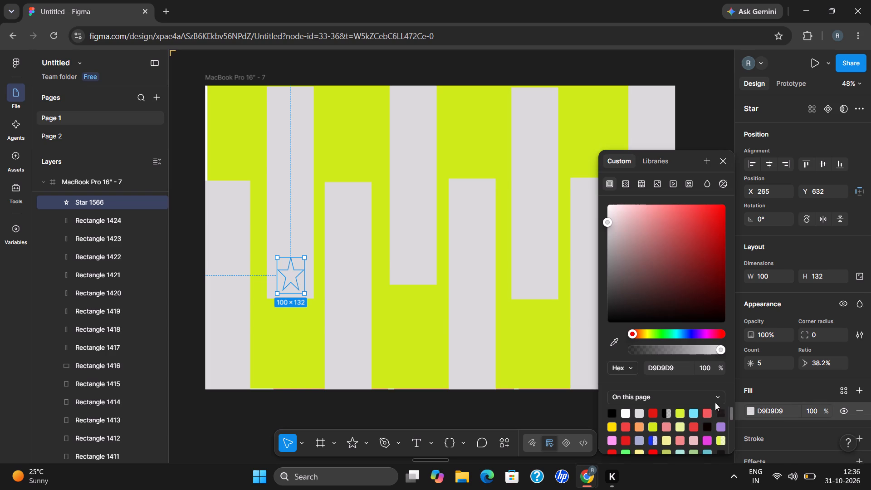
click(614, 414)
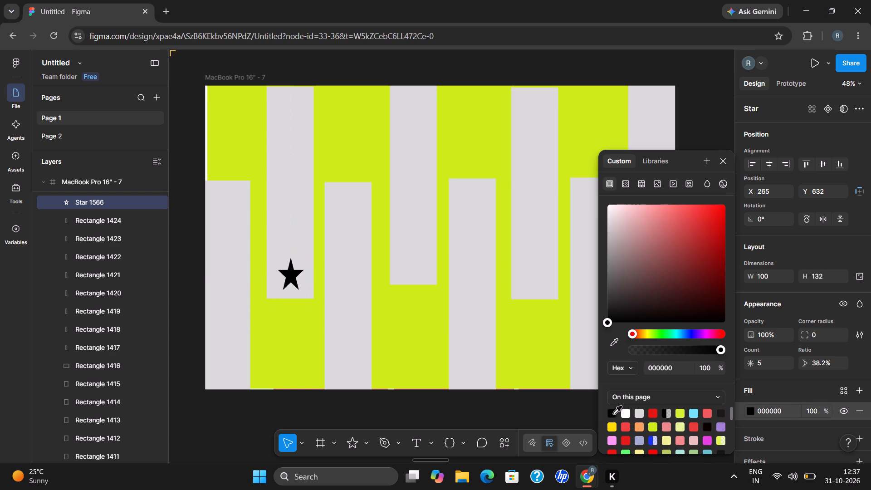
click(539, 413)
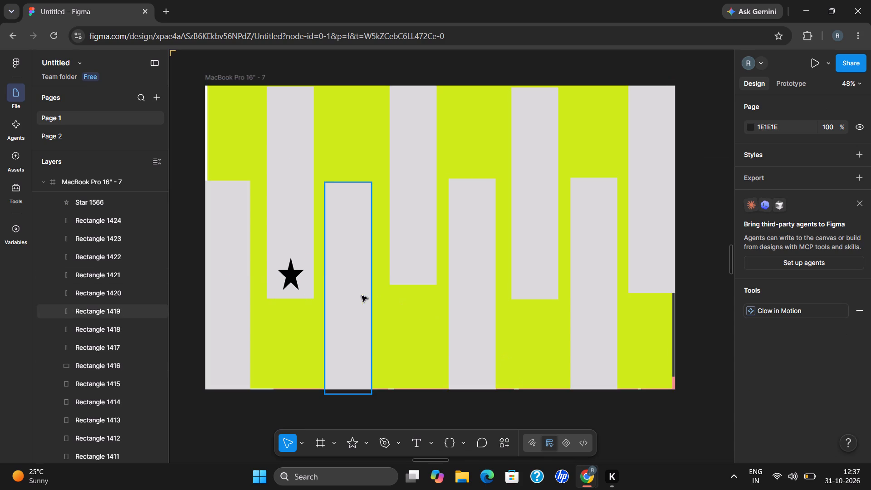
Duplicate the black star directly above itself in the same bar, at about X 259, Y 476.
drag(295, 271, 289, 230)
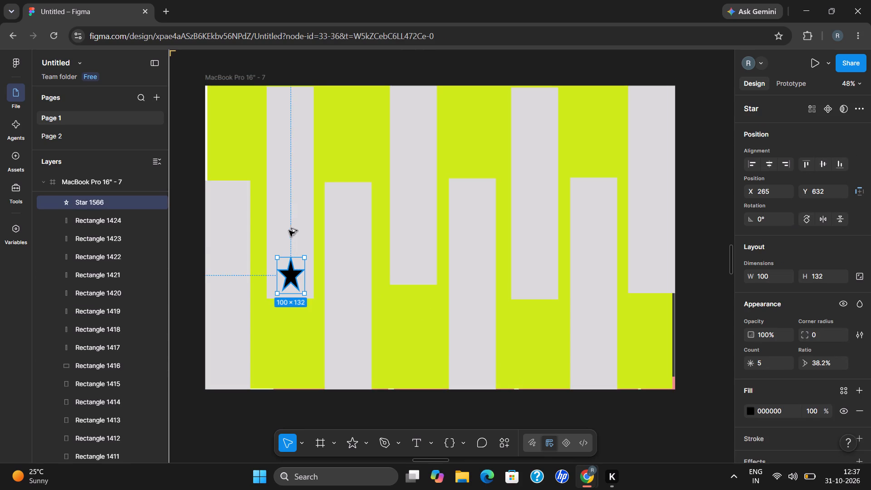
drag(289, 230, 294, 229)
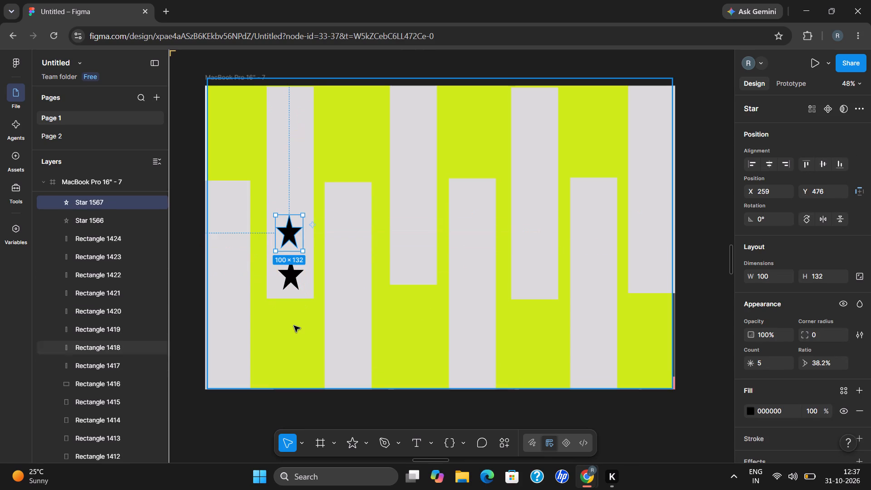
Duplicate the lime background rectangle twice to cover the frame's edges, at about X 31, Y -35 and X -36, Y -16.
click(291, 334)
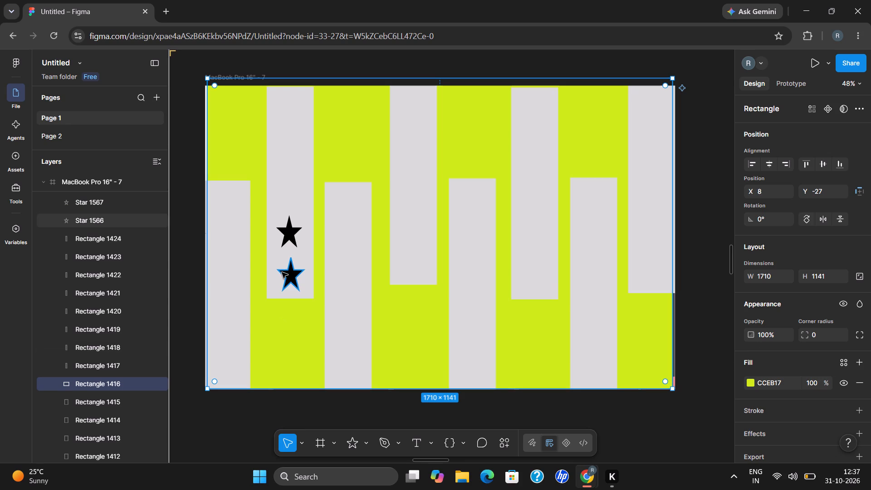
drag(284, 273, 284, 268)
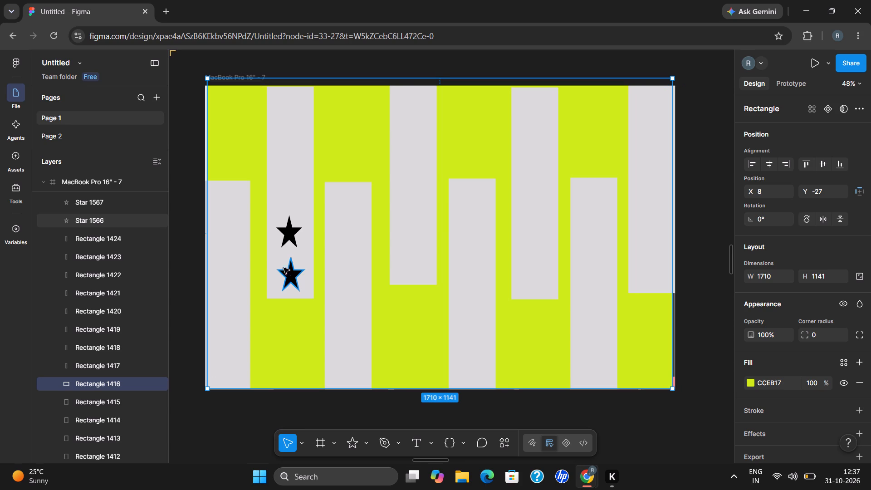
drag(284, 268, 293, 251)
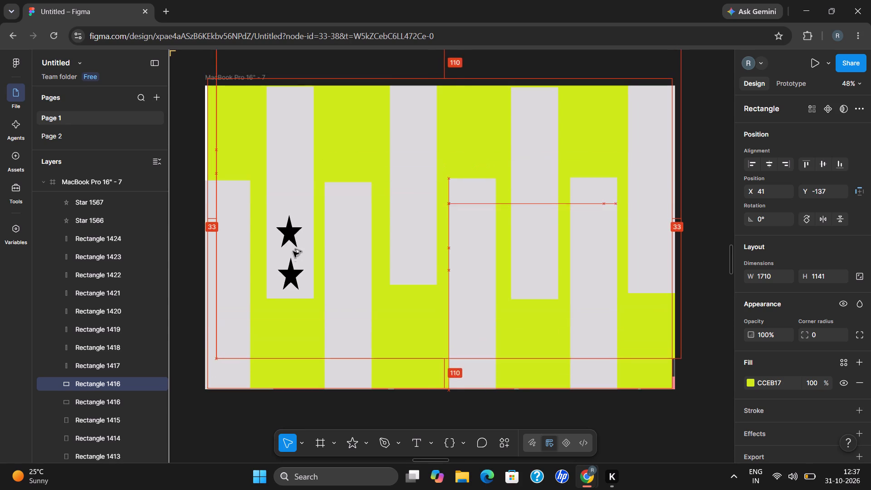
drag(293, 251, 290, 271)
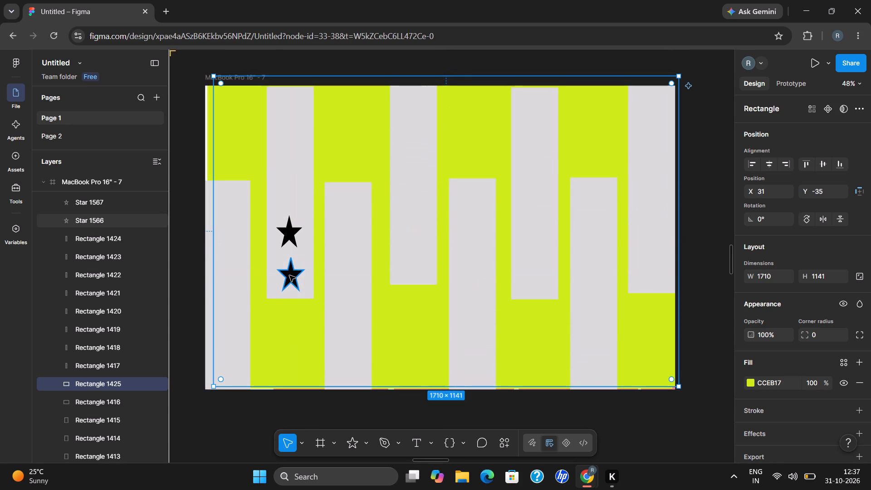
drag(289, 275, 280, 265)
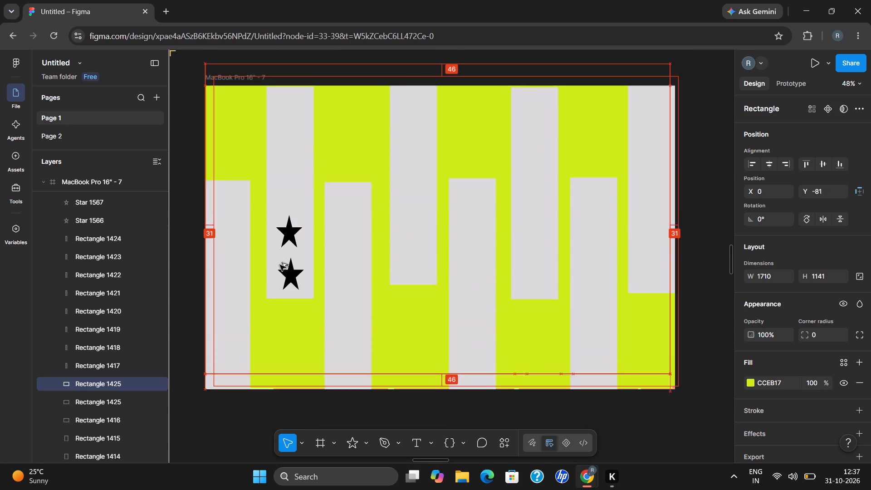
drag(280, 265, 271, 281)
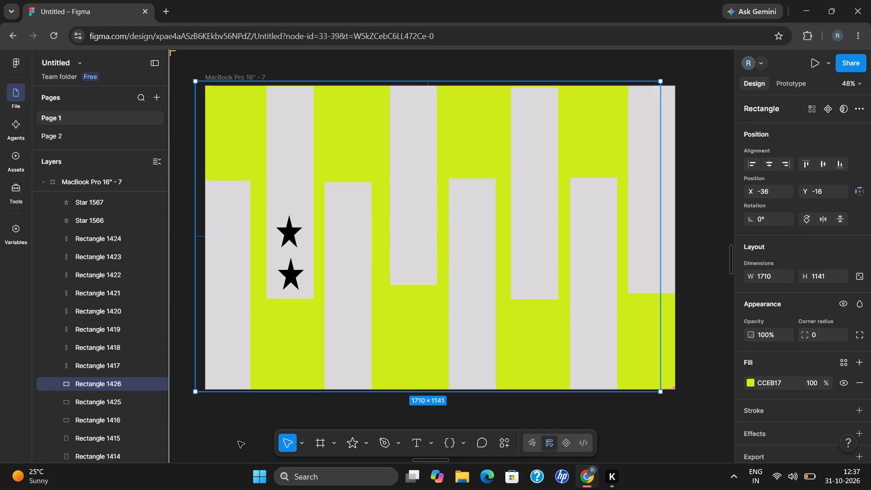
click(238, 441)
Add three more star copies up the second grey bar at about X 261, with Y near 332, 163 and 24.
drag(288, 279, 288, 253)
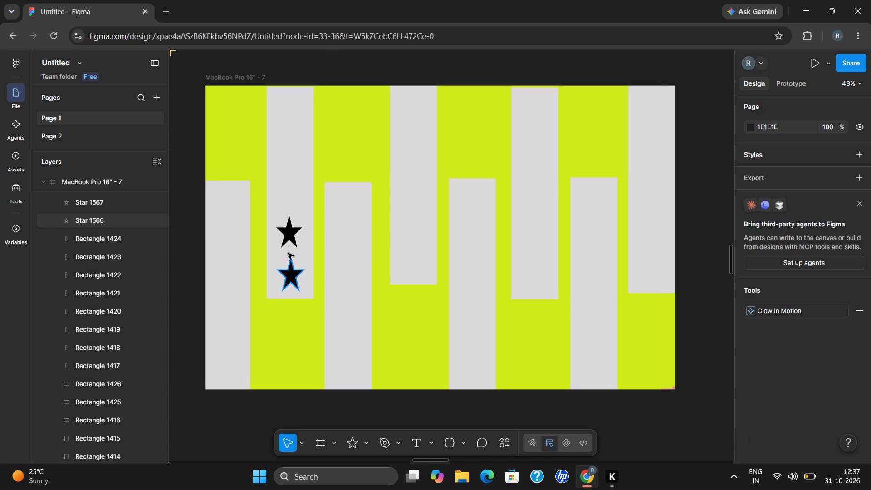
drag(288, 253, 287, 195)
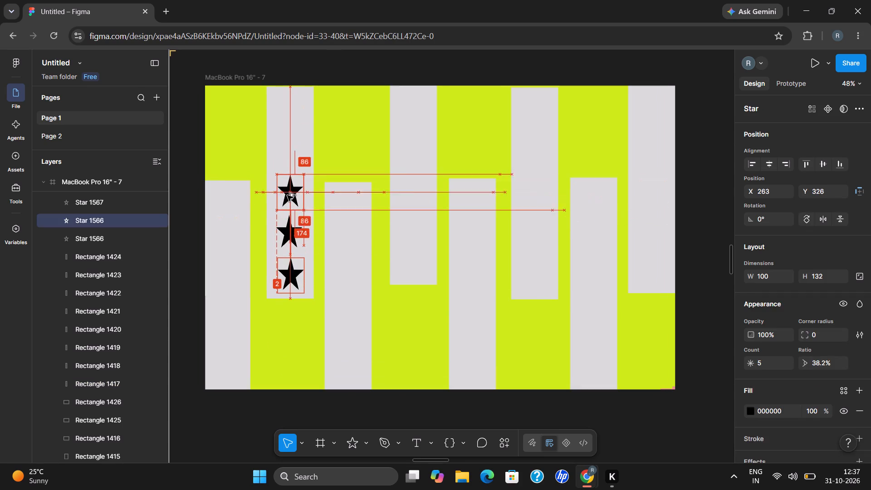
drag(287, 195, 286, 197)
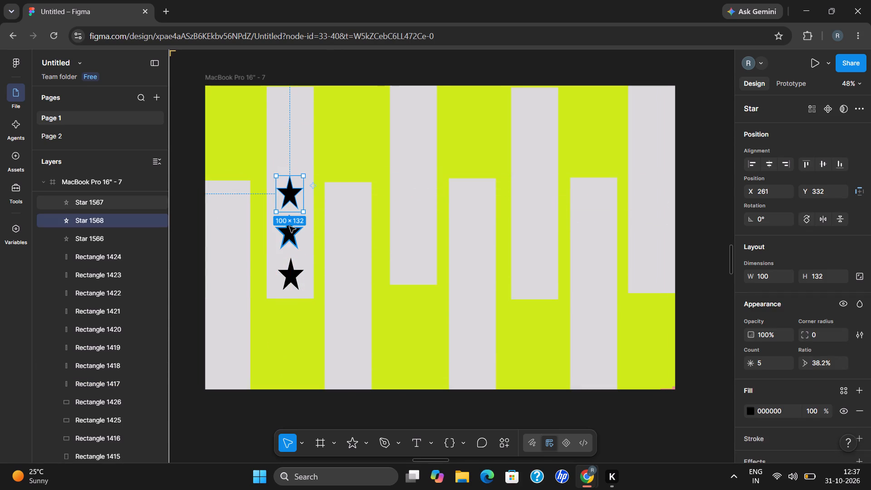
drag(290, 231, 291, 146)
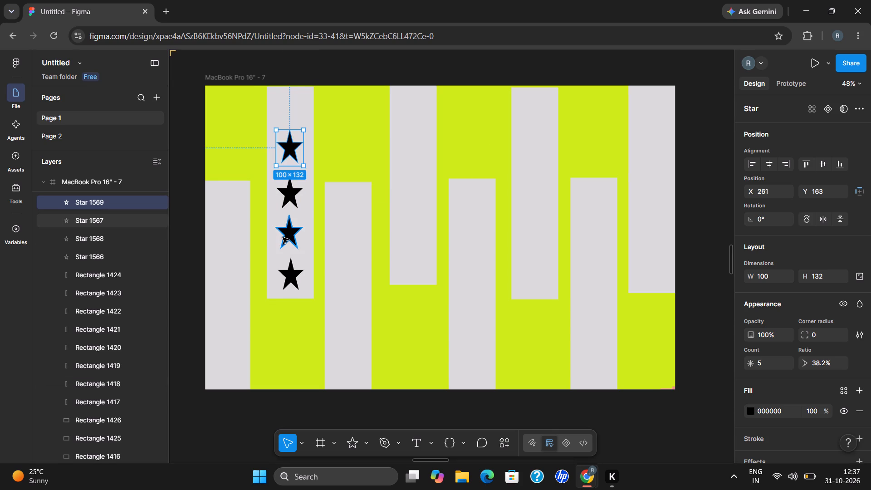
drag(282, 237, 284, 115)
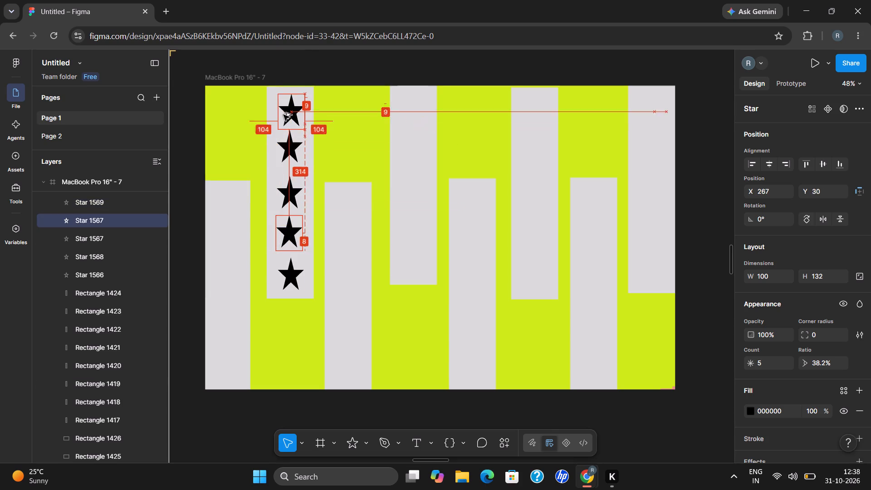
drag(284, 115, 283, 114)
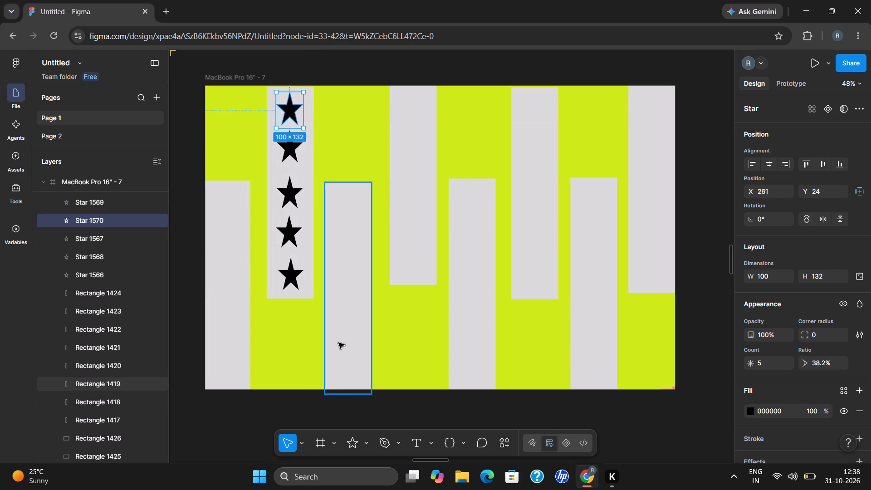
click(338, 343)
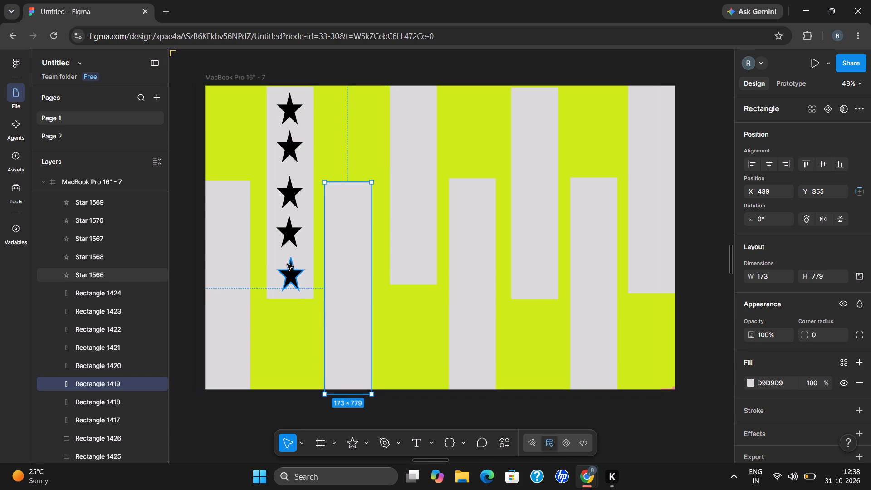
Copy the star to the fourth grey bar's lower end near X 712, Y 597, and stack four more copies above it.
drag(287, 270, 292, 270)
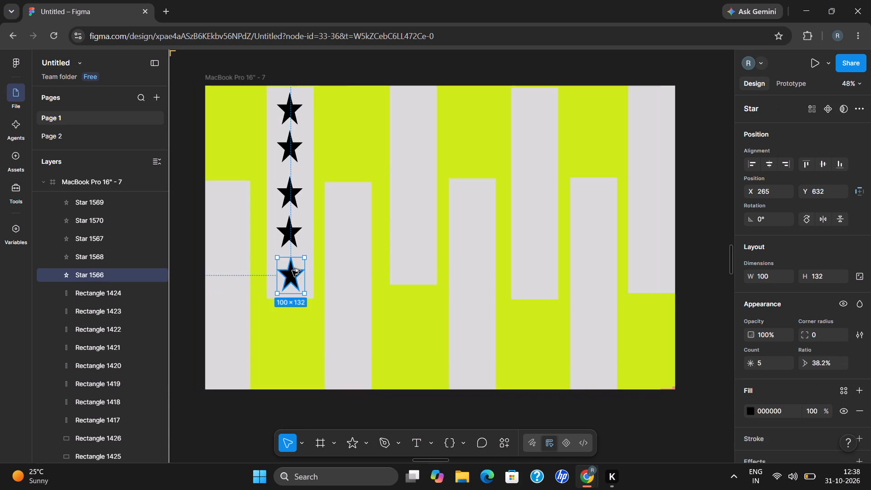
drag(292, 270, 409, 261)
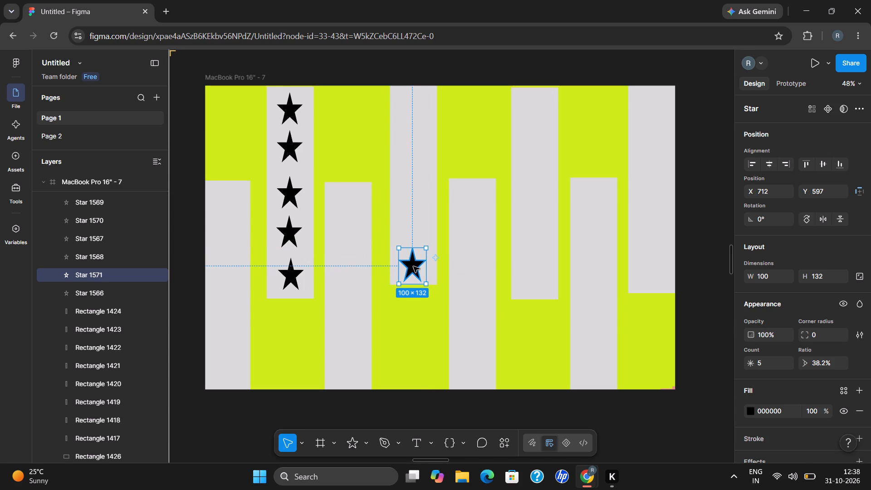
drag(414, 267, 413, 217)
drag(413, 217, 413, 178)
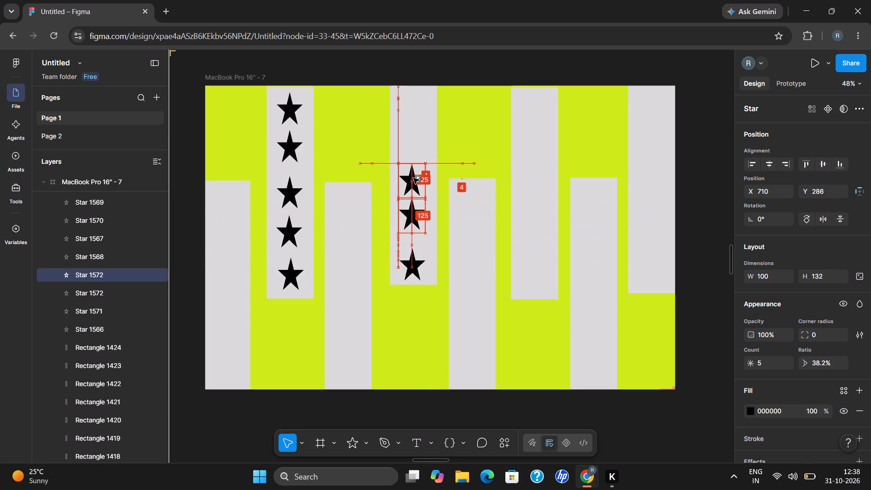
drag(413, 178, 413, 176)
drag(413, 176, 412, 135)
drag(412, 135, 413, 99)
Duplicate the fourth bar's lowest star onto the sixth grey bar's lower end, at about X 1166, Y 638.
drag(413, 267, 536, 277)
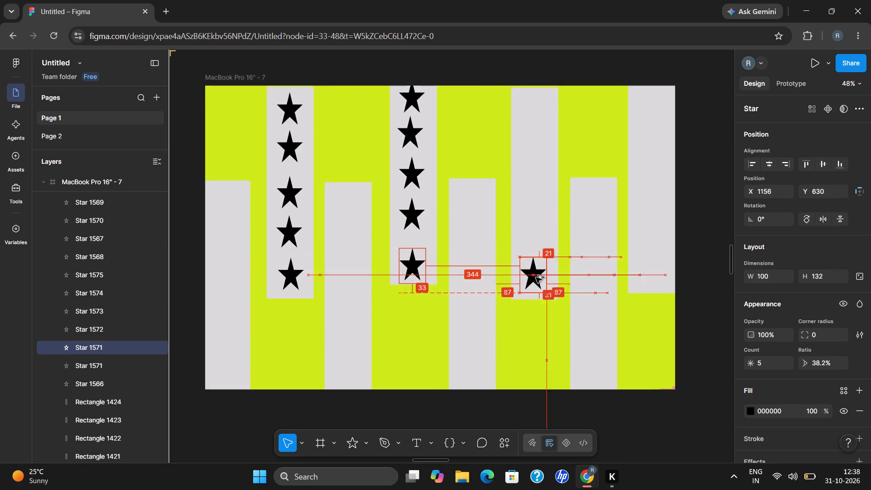
drag(536, 277, 536, 278)
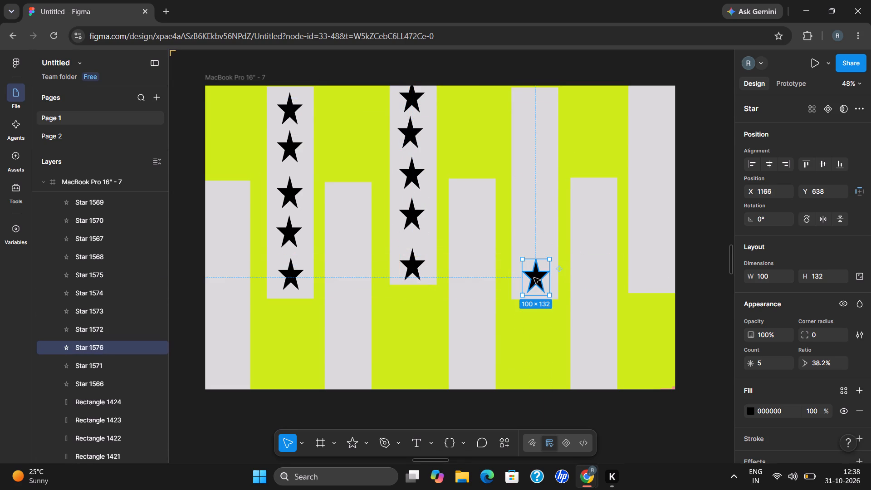
Stack four more star copies up the sixth grey bar above its lowest star, ending at about X 1169, Y 31.
drag(534, 278, 534, 240)
drag(534, 240, 534, 195)
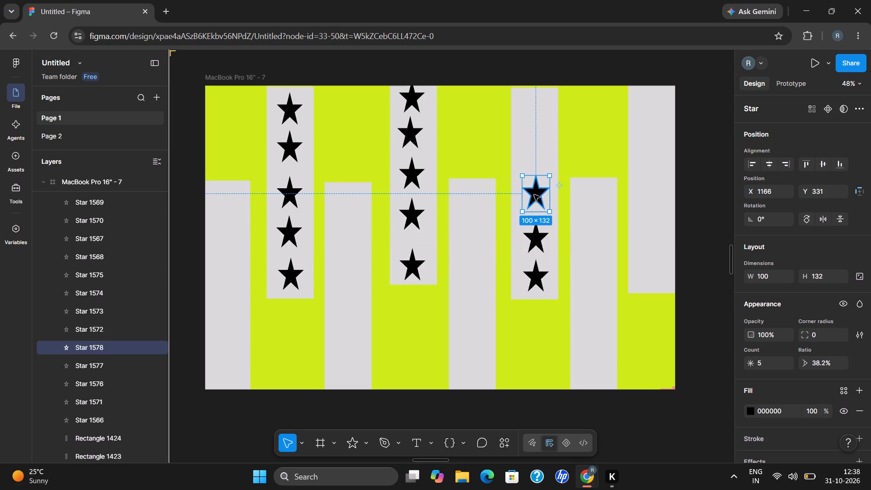
drag(534, 195, 534, 158)
drag(534, 158, 534, 148)
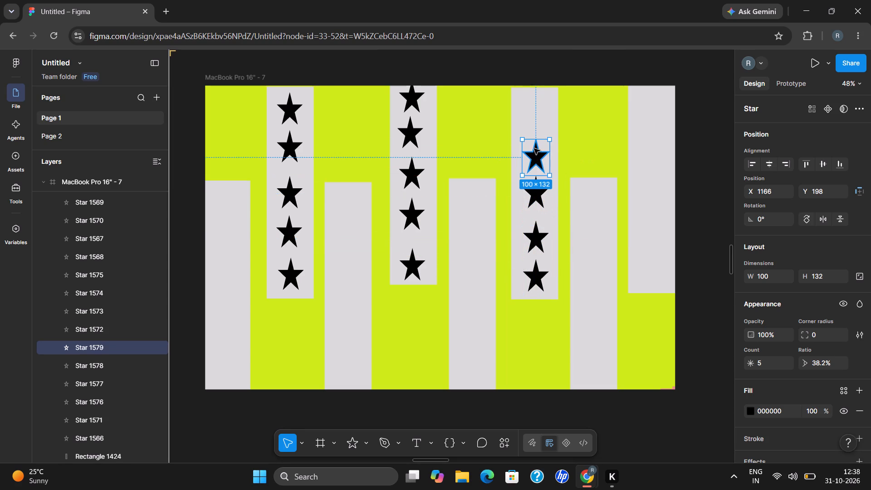
drag(534, 148, 535, 113)
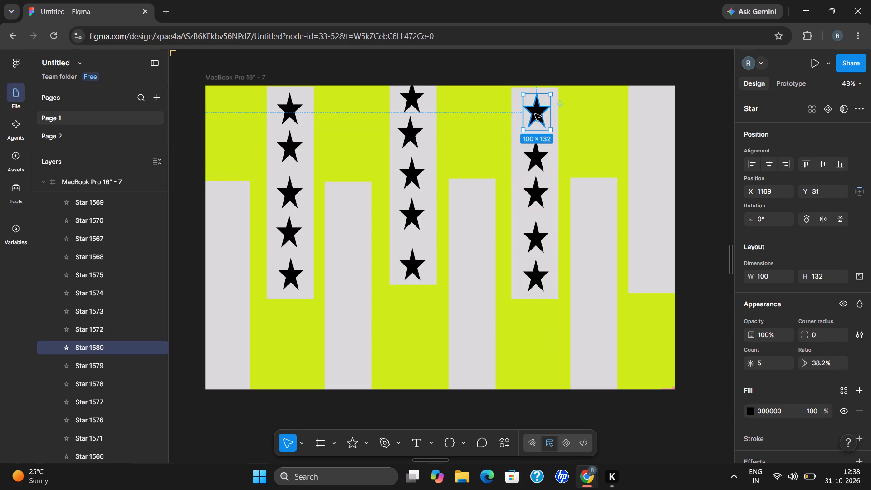
Copy the sixth bar's lowest star to the eighth grey bar near X 1591, Y 613, and stack four more above it up to Y 6.
drag(535, 284, 647, 276)
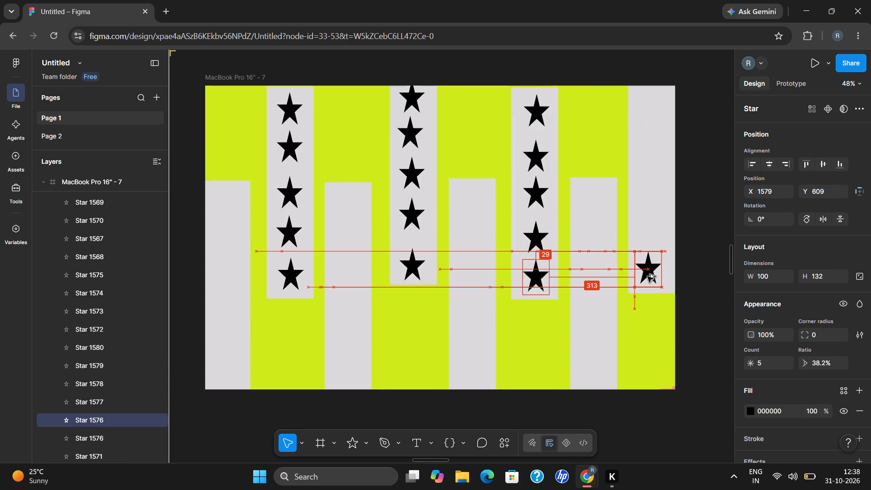
drag(647, 276, 651, 278)
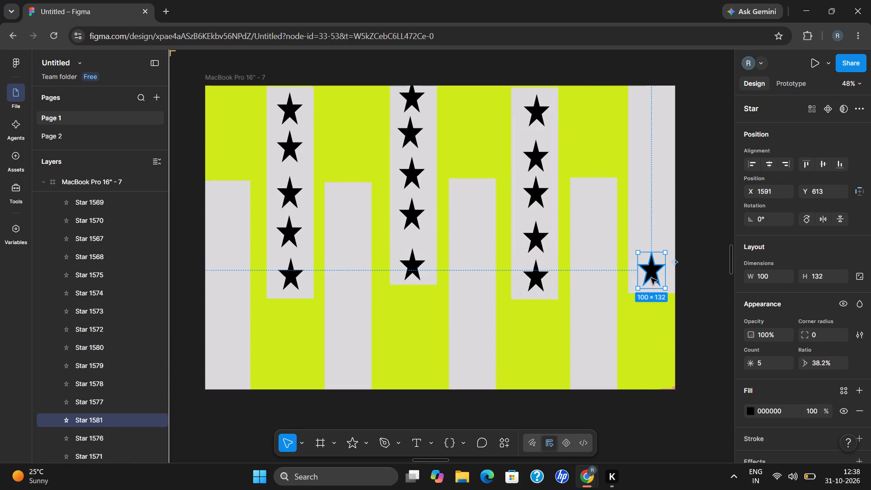
drag(647, 275, 645, 244)
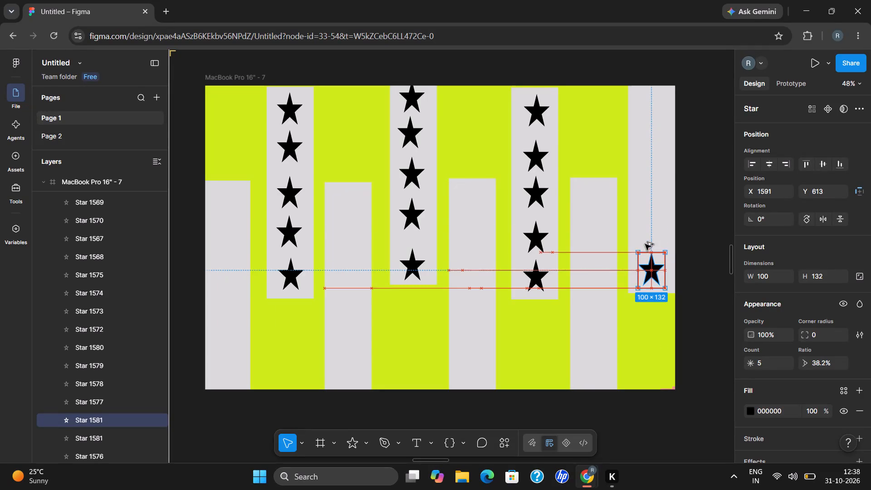
drag(645, 244, 647, 237)
drag(647, 237, 647, 198)
drag(647, 198, 648, 152)
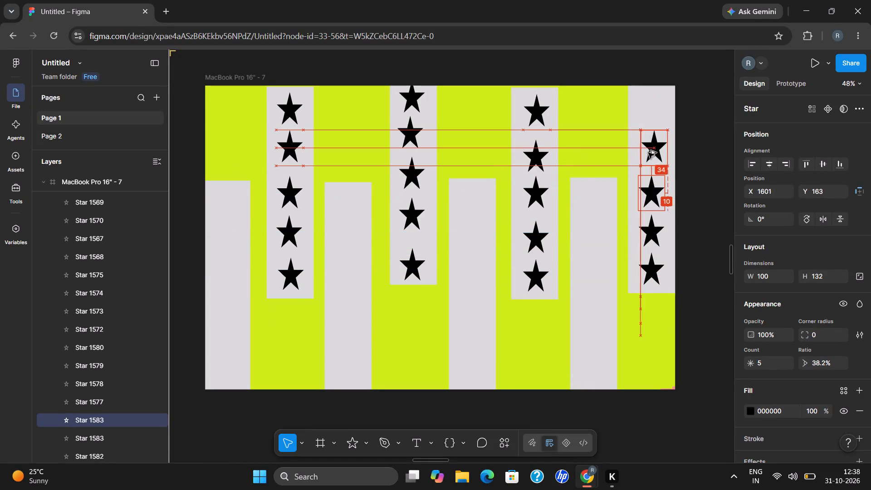
drag(648, 152, 646, 155)
drag(646, 155, 646, 108)
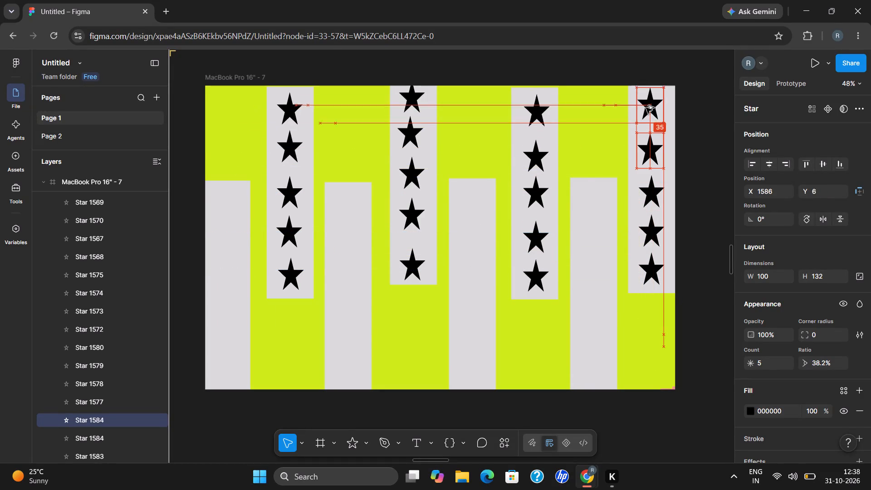
drag(646, 108, 646, 110)
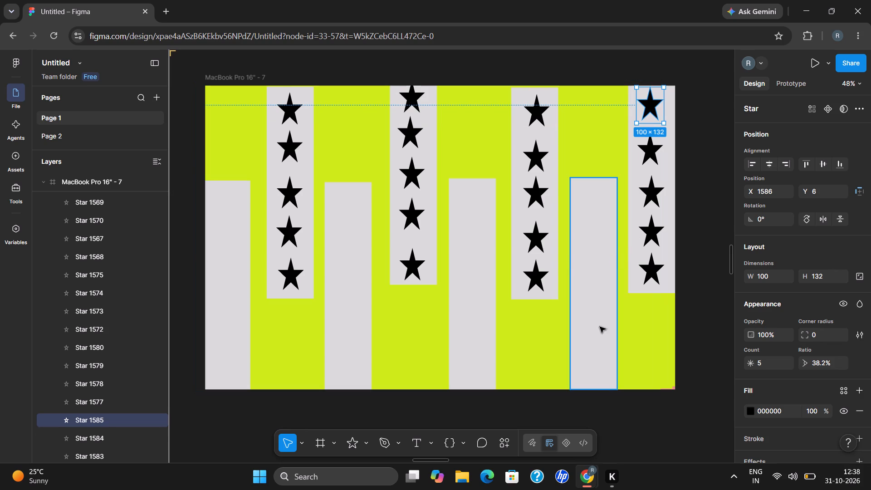
click(648, 428)
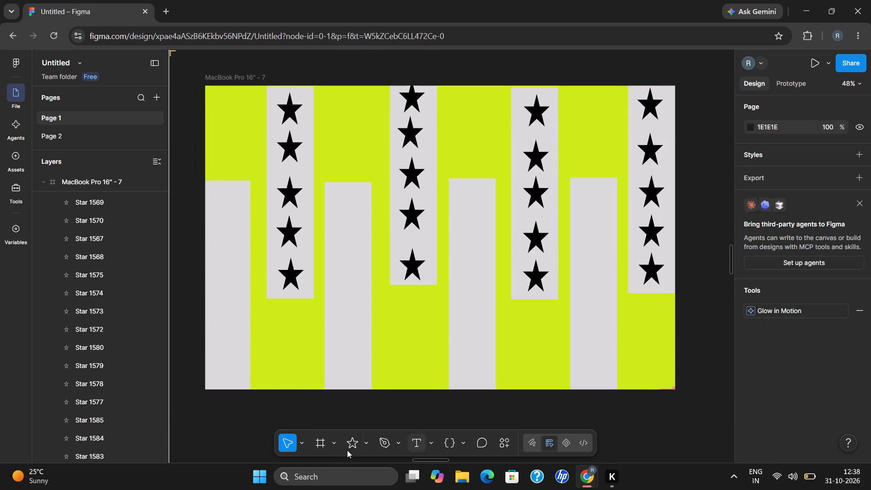
Draw an ellipse about 90 × 85 near the top of the first grey bar and position it at about X 31, Y 401.
click(371, 444)
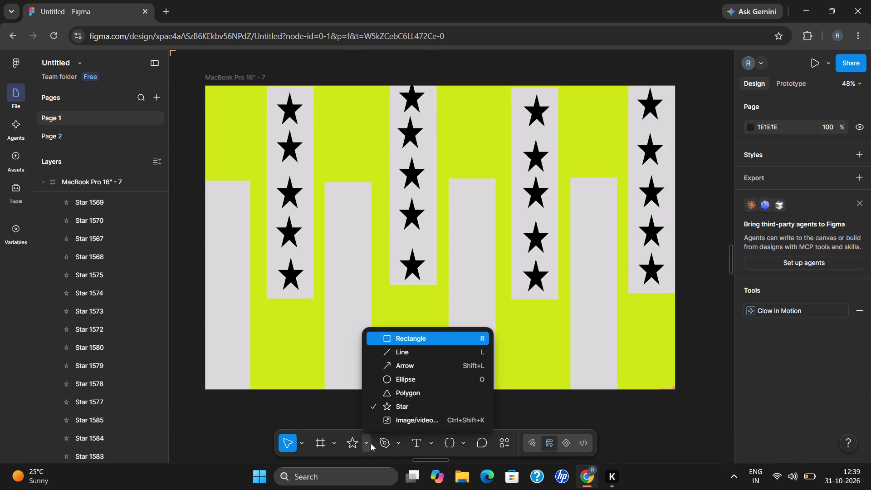
click(393, 383)
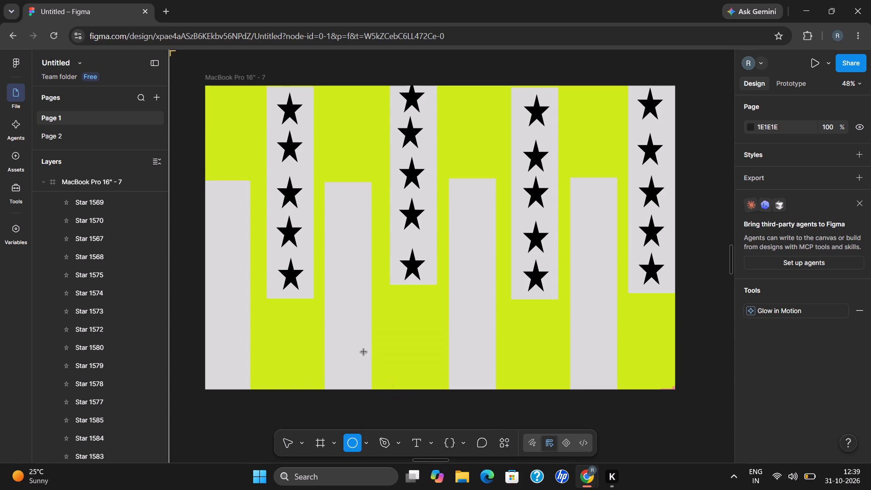
drag(219, 200, 226, 208)
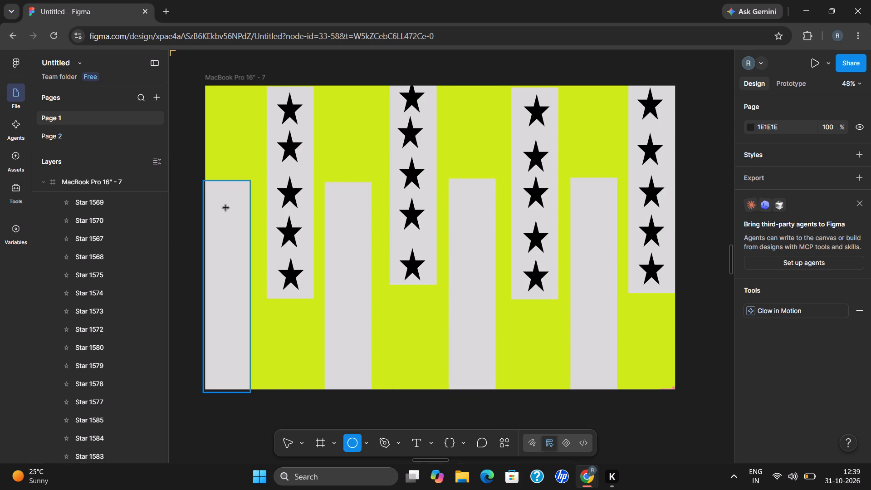
drag(226, 208, 236, 216)
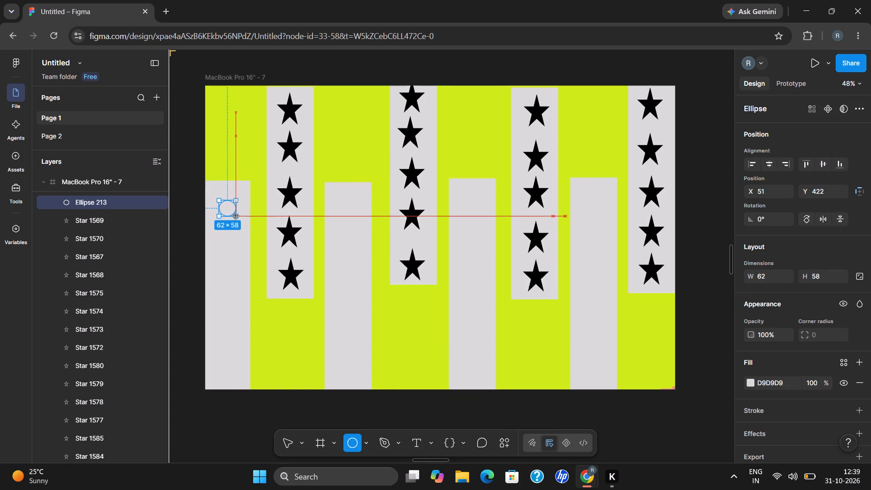
drag(236, 216, 242, 224)
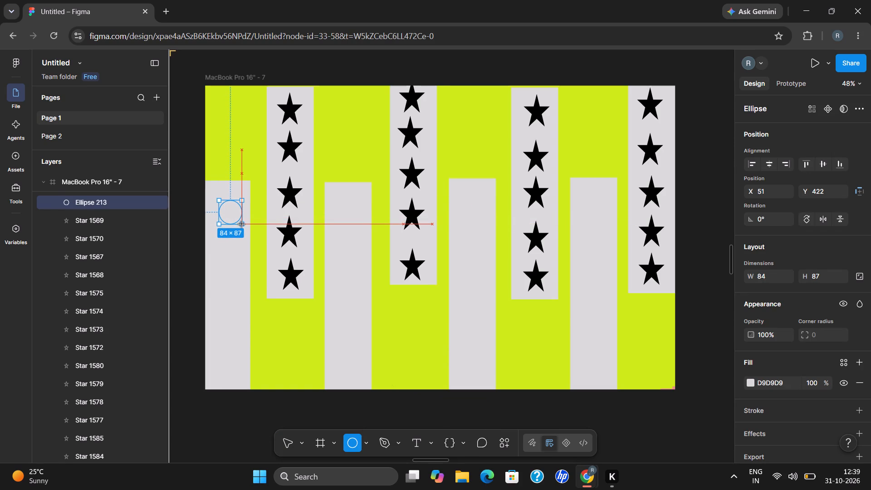
drag(242, 224, 243, 224)
drag(228, 211, 228, 209)
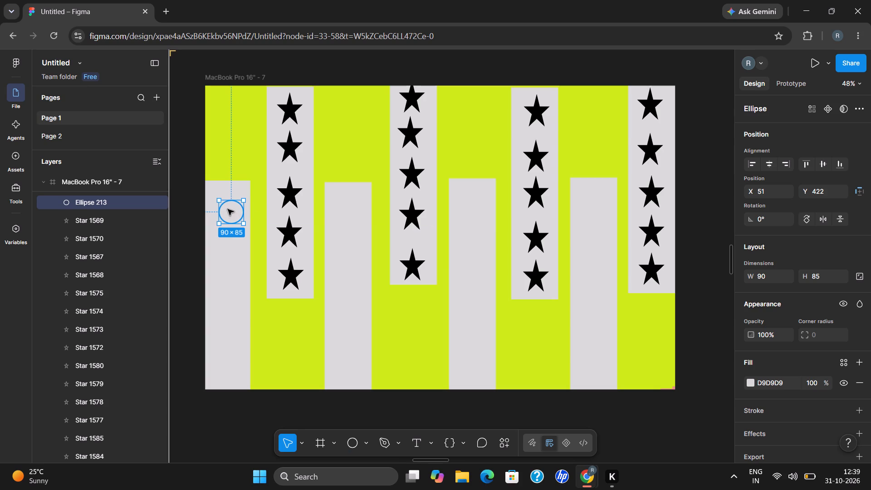
drag(228, 209, 222, 205)
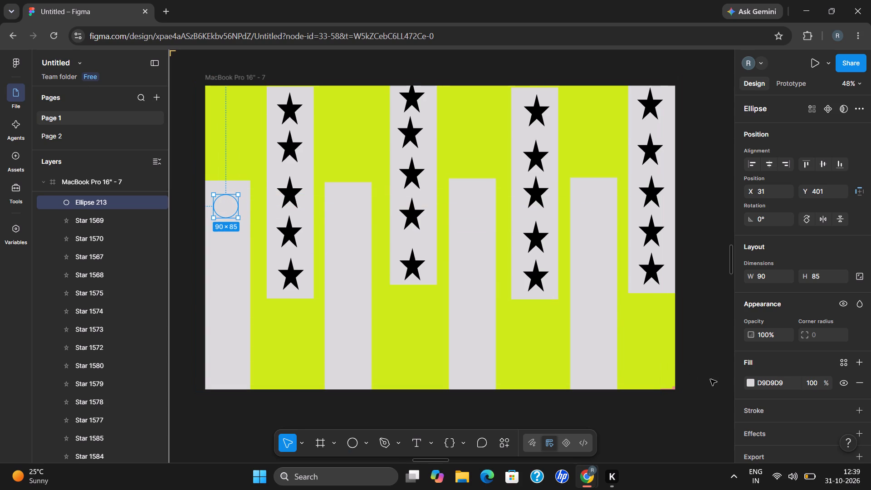
Fill the new ellipse with black, 000000.
click(748, 383)
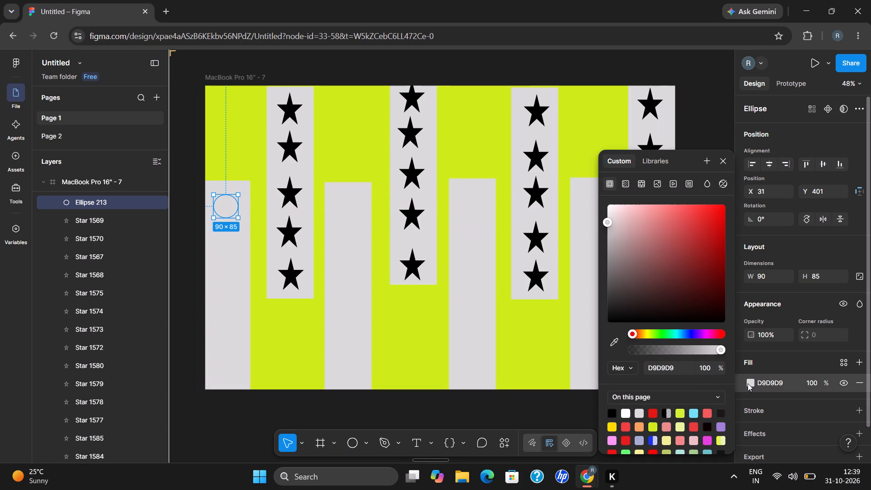
click(613, 412)
click(560, 418)
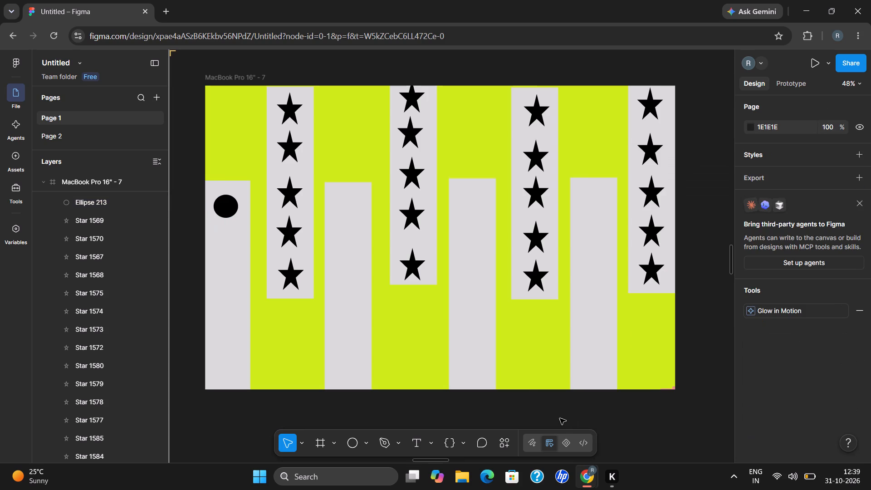
Duplicate the black circle four times down the first grey bar, from about Y 518 to a lowest copy near X 41, Y 995.
drag(230, 205, 230, 208)
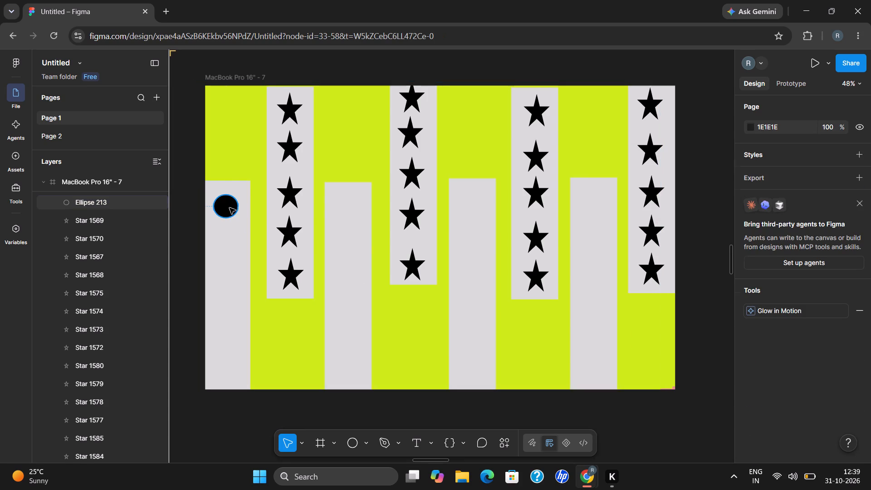
drag(230, 208, 230, 237)
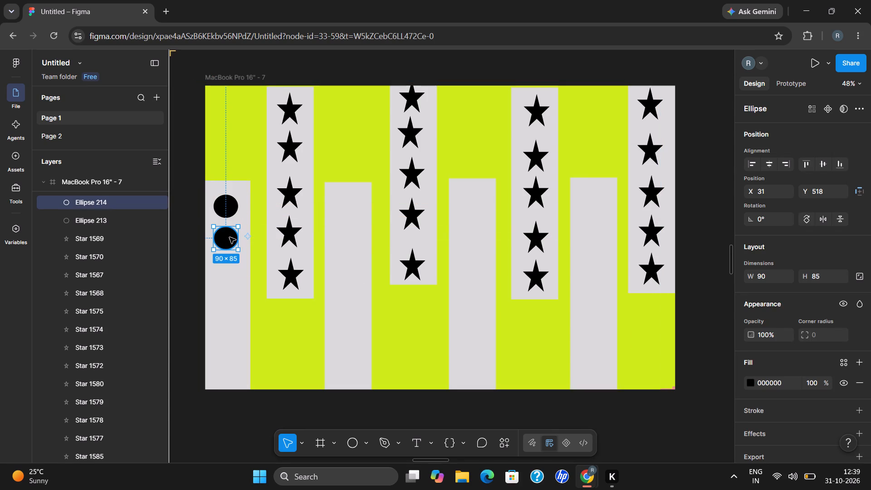
drag(225, 237, 230, 275)
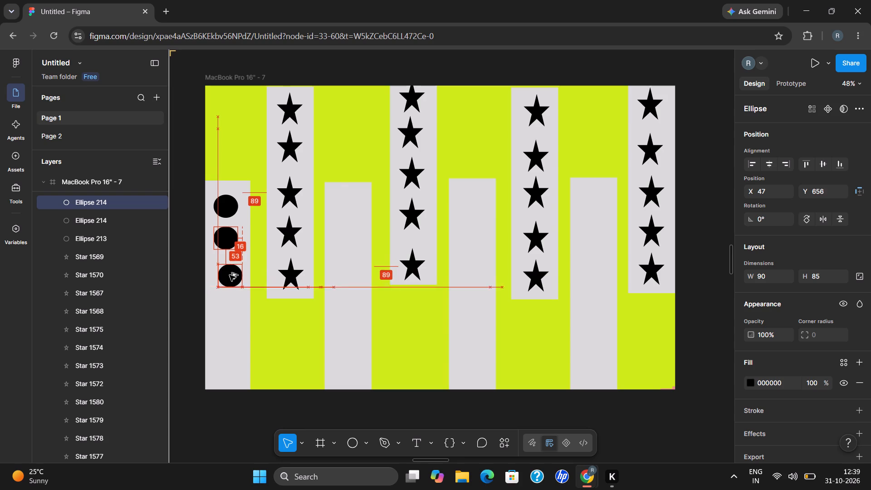
drag(230, 275, 227, 276)
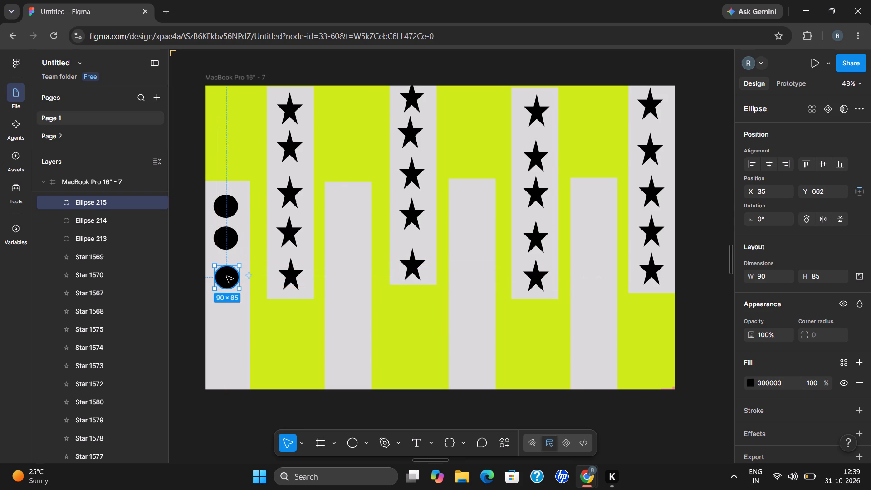
drag(225, 278, 228, 291)
drag(228, 291, 223, 327)
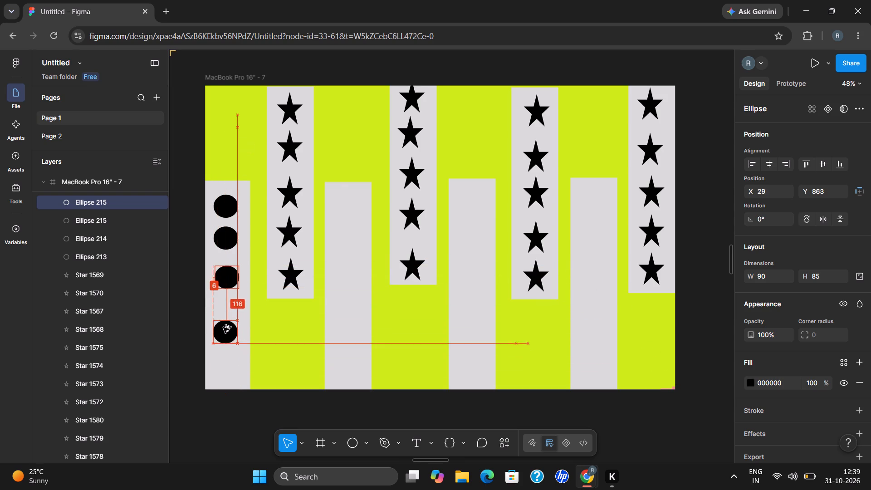
drag(223, 327, 225, 322)
drag(225, 322, 229, 382)
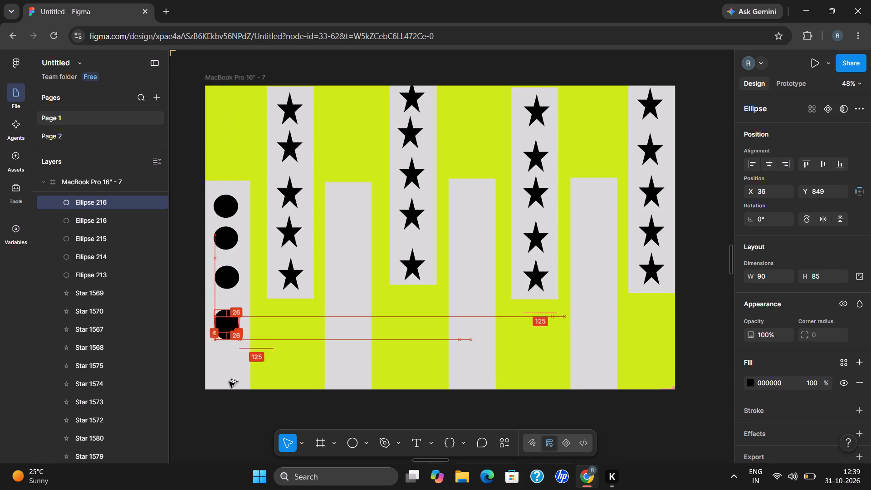
drag(229, 382, 227, 368)
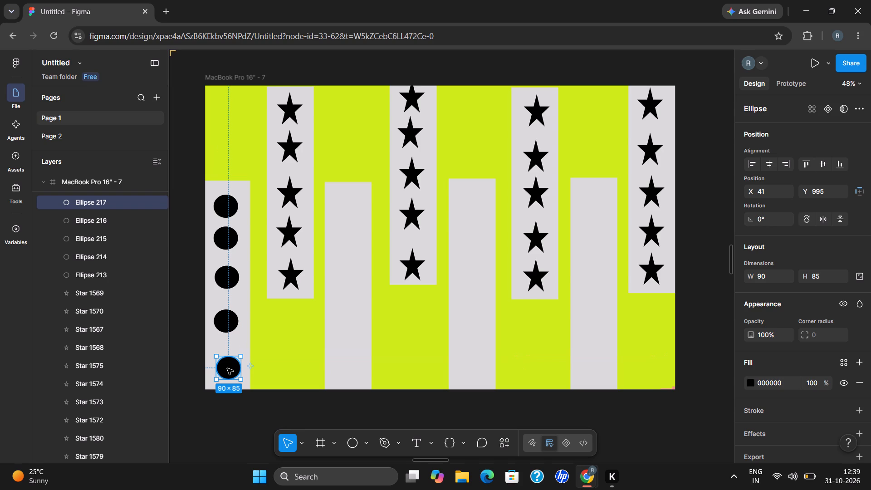
Copy the first bar's lowest circle to the third grey bar near X 475, Y 401, and duplicate four more down to about X 496, Y 919.
drag(226, 368, 253, 352)
drag(253, 352, 345, 205)
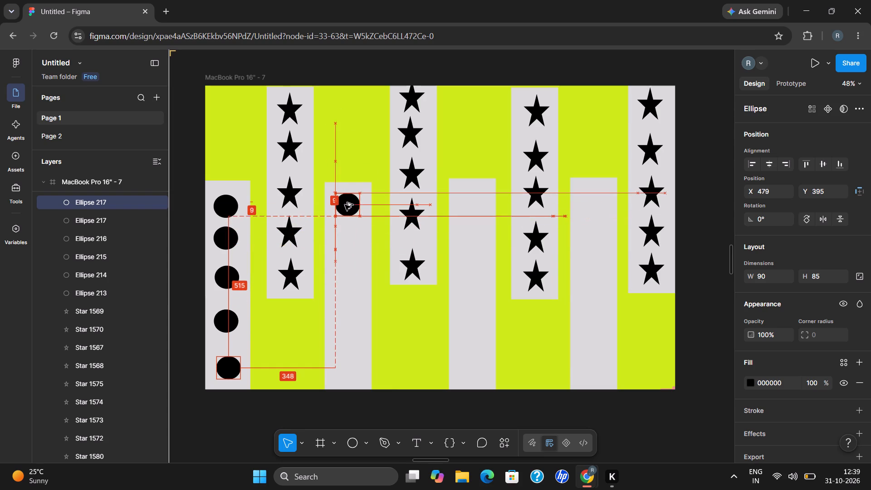
drag(345, 205, 343, 206)
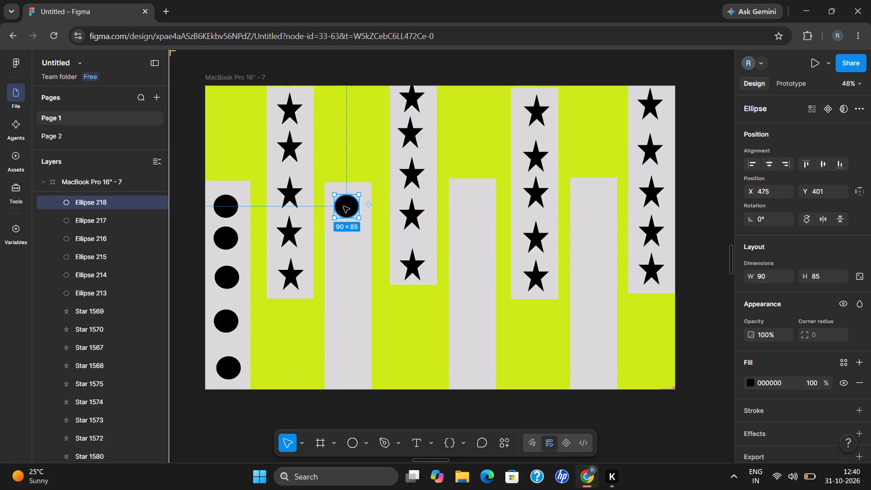
drag(343, 210, 346, 237)
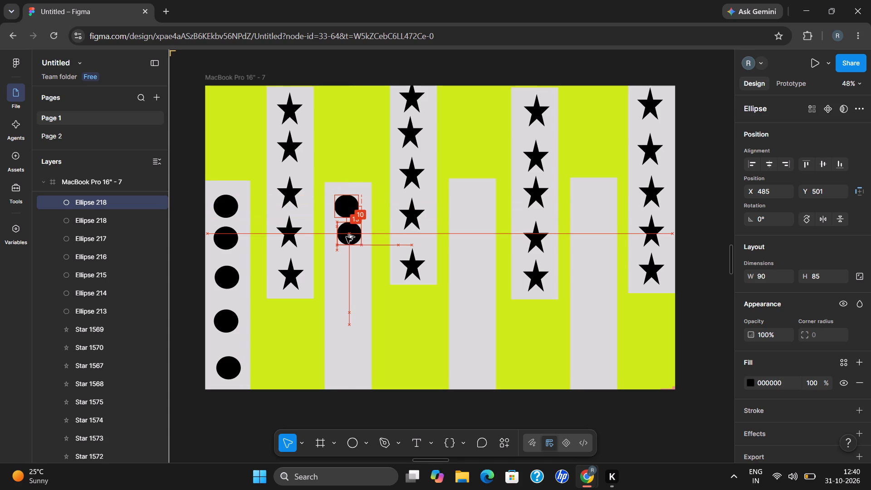
drag(346, 237, 345, 244)
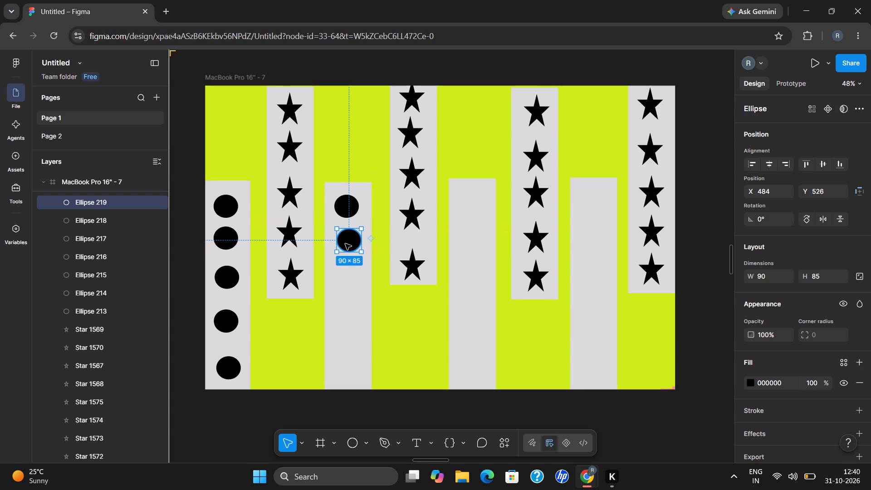
drag(345, 245, 345, 278)
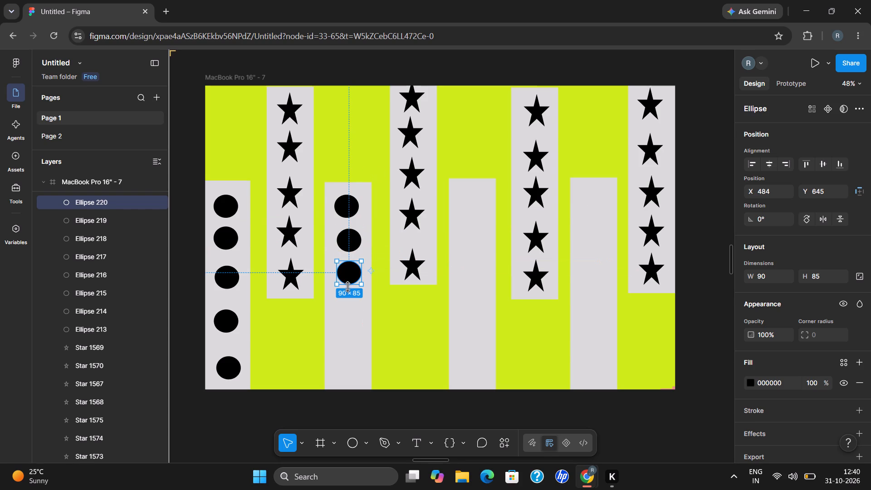
drag(349, 278, 353, 312)
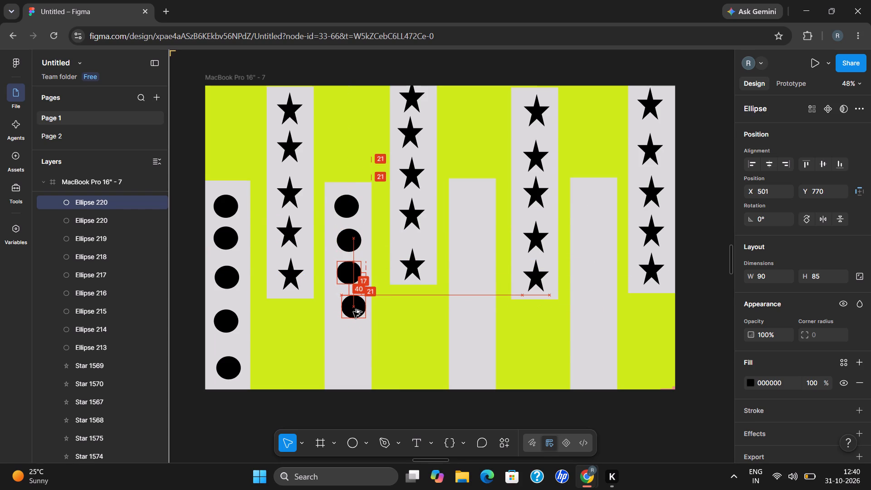
drag(353, 312, 351, 317)
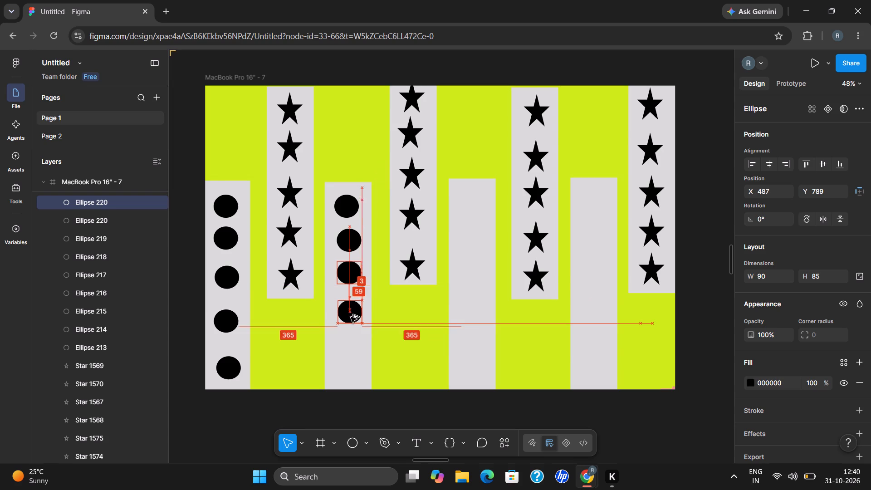
drag(351, 317, 352, 345)
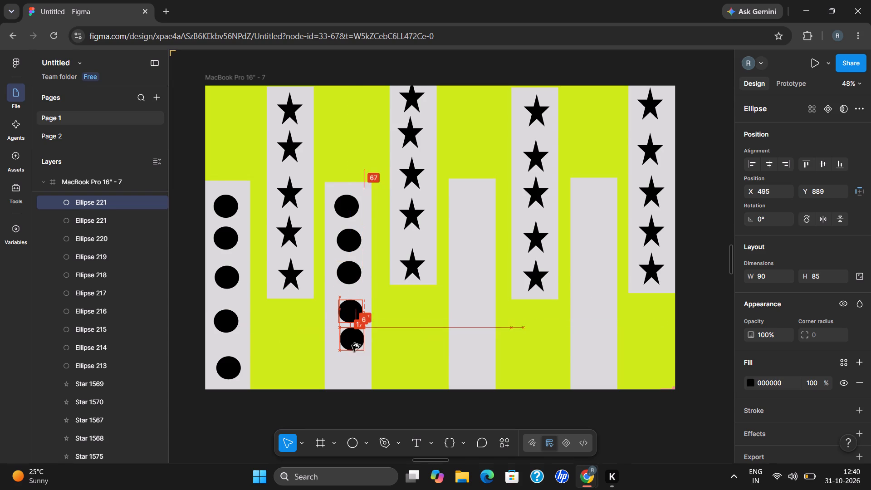
drag(352, 345, 352, 353)
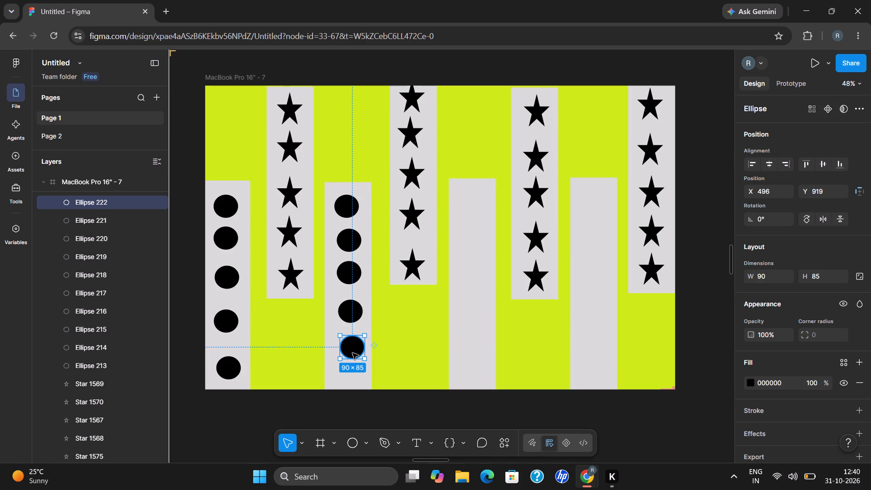
Copy the third bar's lowest circle to the fifth grey bar near X 925, Y 385, and duplicate four more down to about X 944, Y 942.
drag(352, 353, 452, 244)
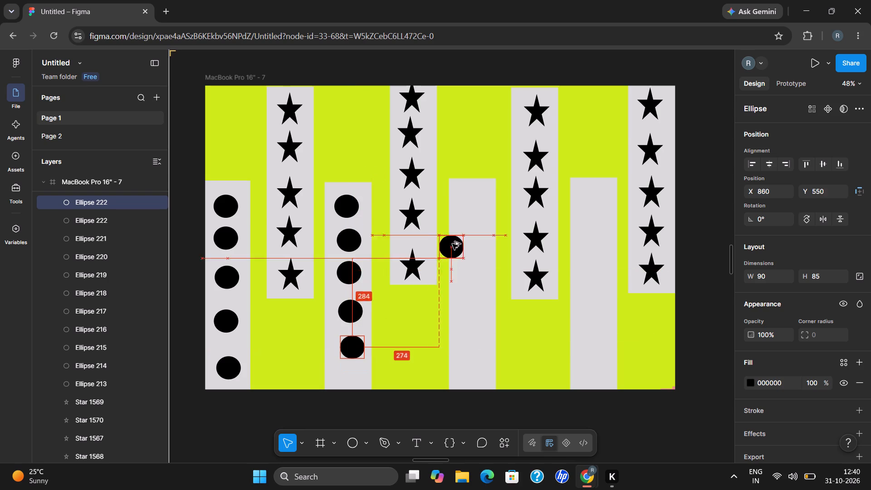
drag(452, 244, 470, 208)
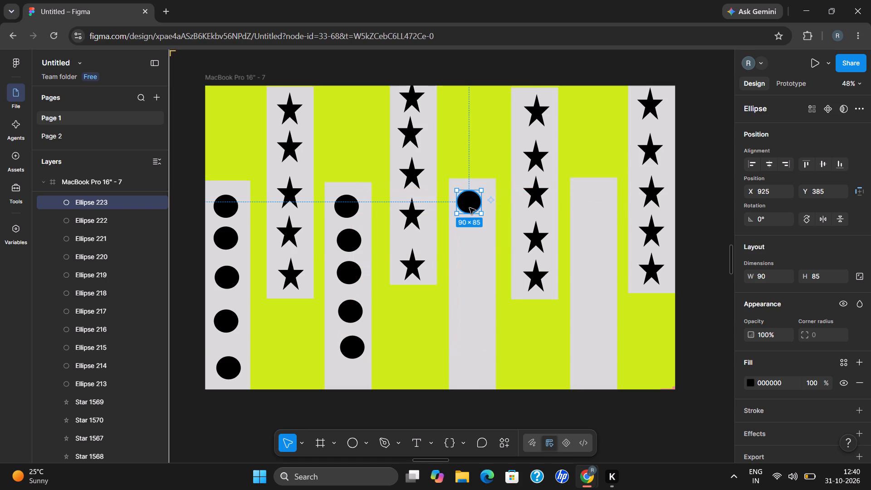
drag(470, 208, 472, 241)
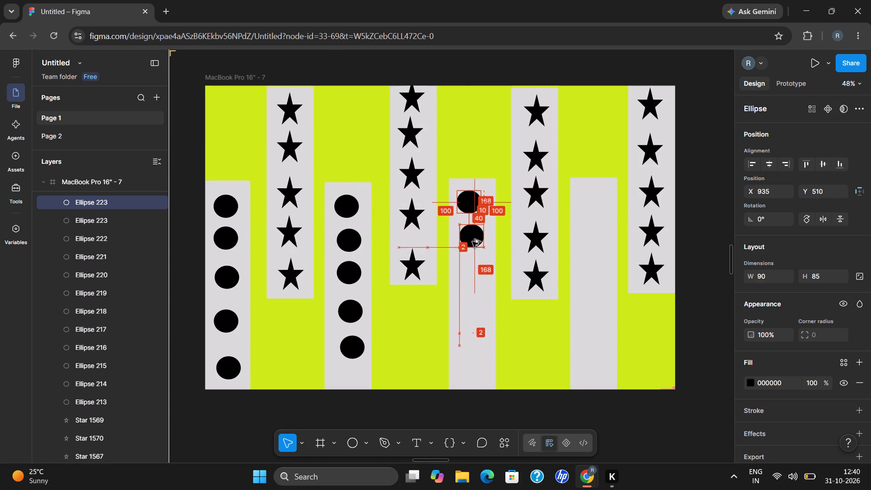
drag(472, 241, 473, 240)
drag(473, 240, 473, 274)
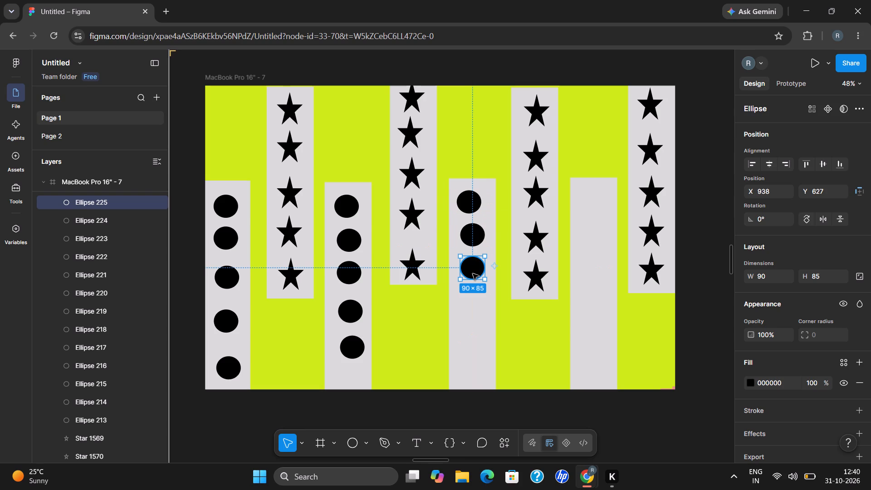
drag(473, 274, 474, 315)
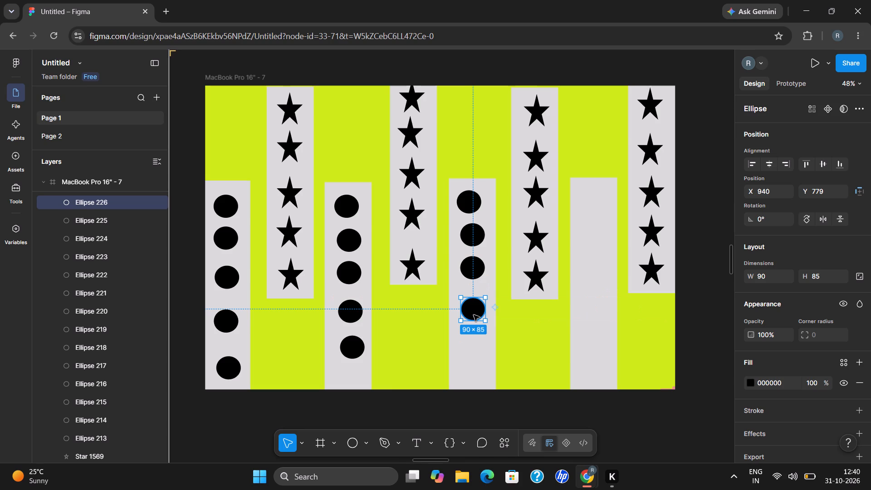
drag(474, 315, 475, 351)
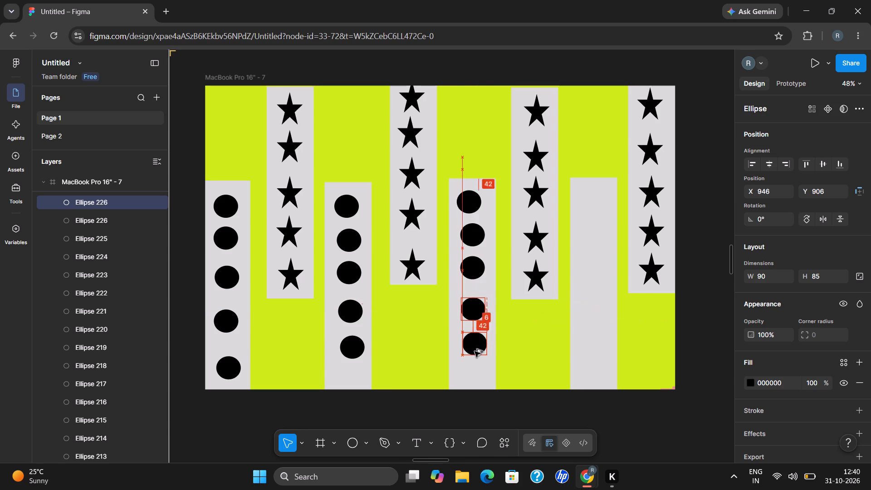
drag(475, 351, 475, 359)
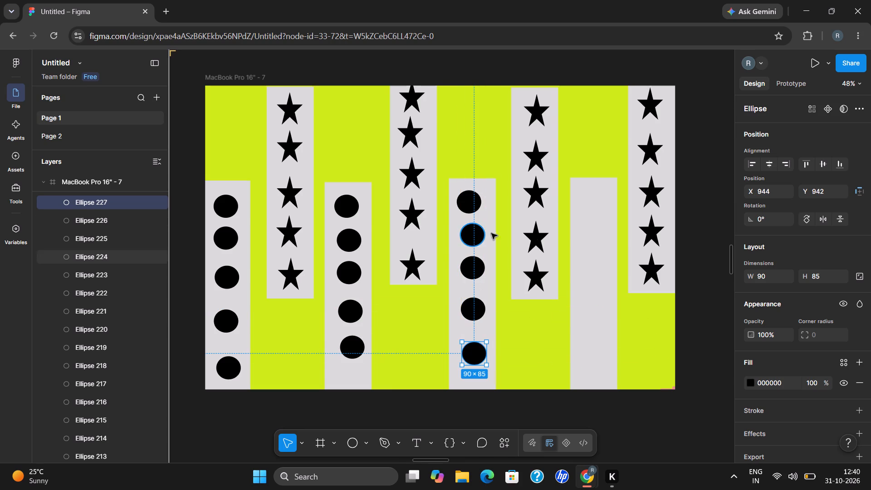
Copy the fifth bar's top circle to the top of the seventh grey bar and duplicate five more down to about X 1396, Y 1036.
drag(464, 205, 585, 198)
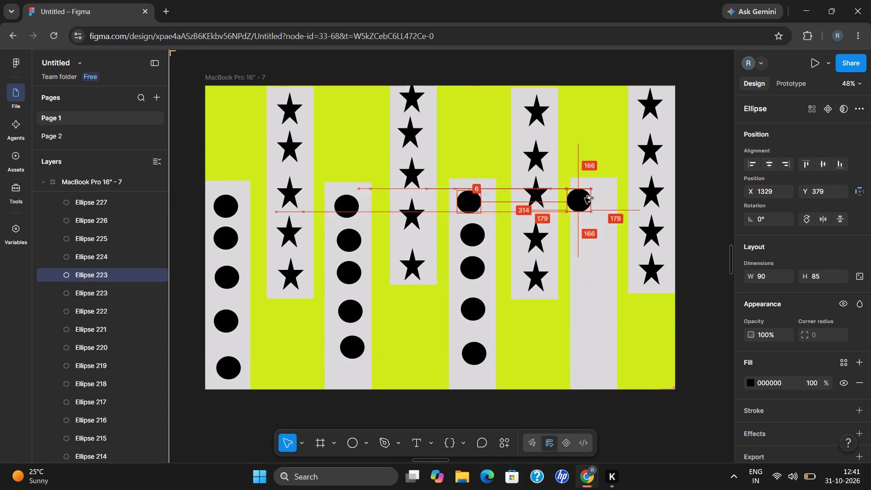
drag(585, 198, 586, 199)
drag(586, 199, 591, 230)
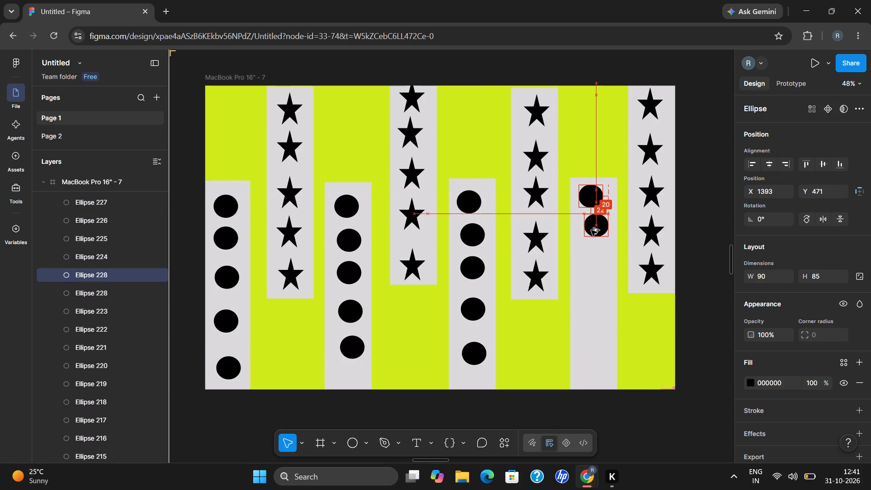
drag(591, 230, 590, 235)
drag(590, 235, 590, 263)
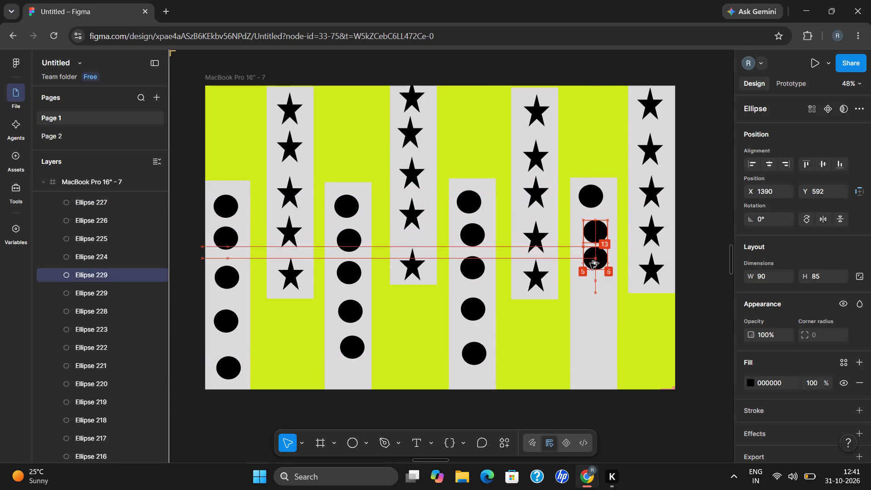
drag(590, 263, 590, 269)
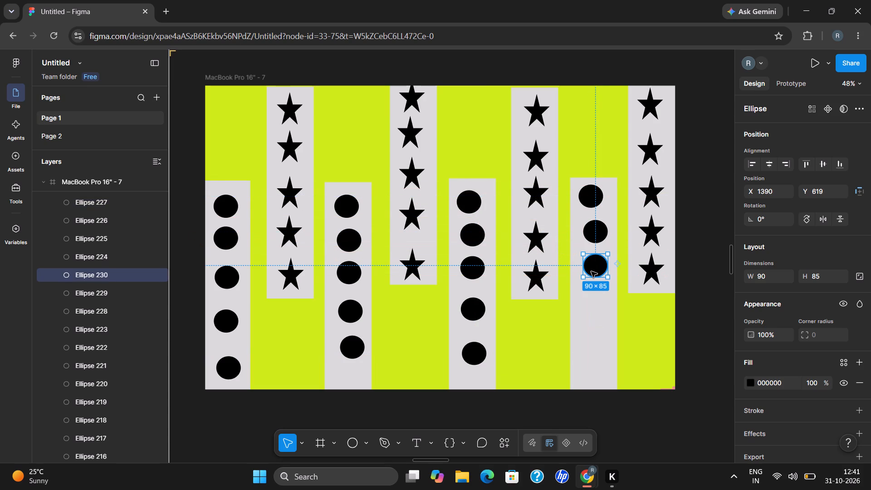
drag(591, 271, 592, 309)
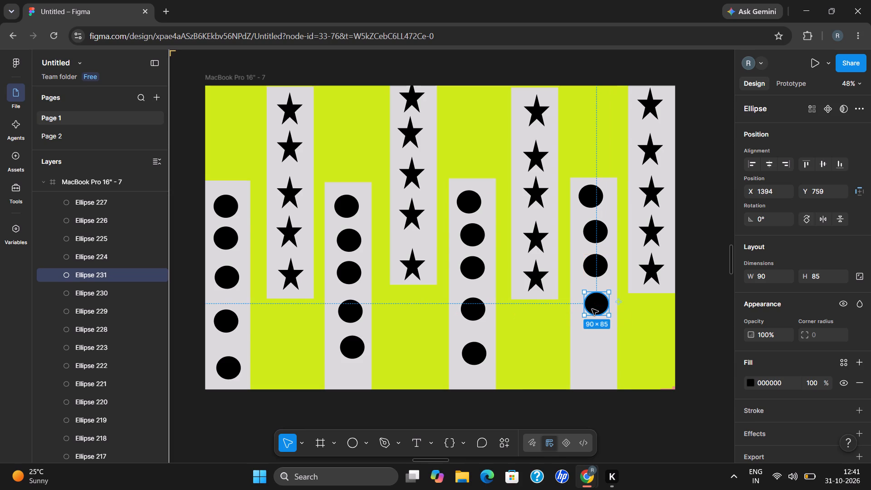
drag(592, 309, 592, 351)
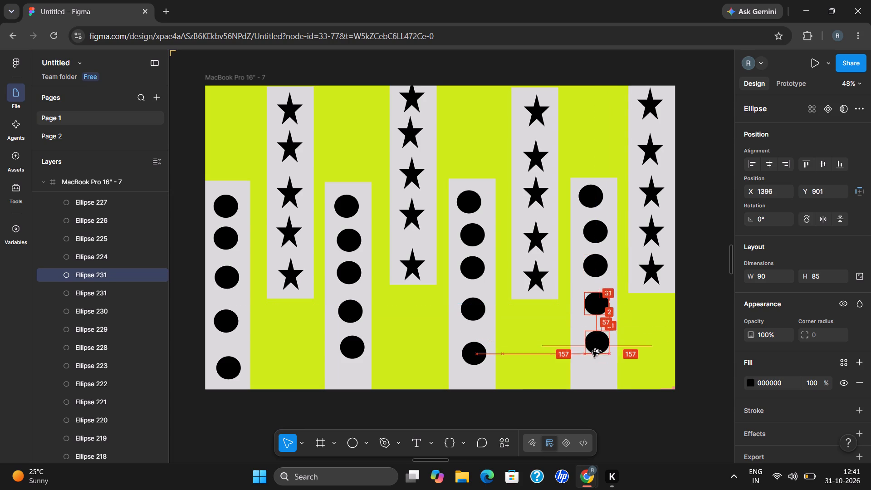
drag(592, 351, 592, 352)
drag(592, 352, 592, 383)
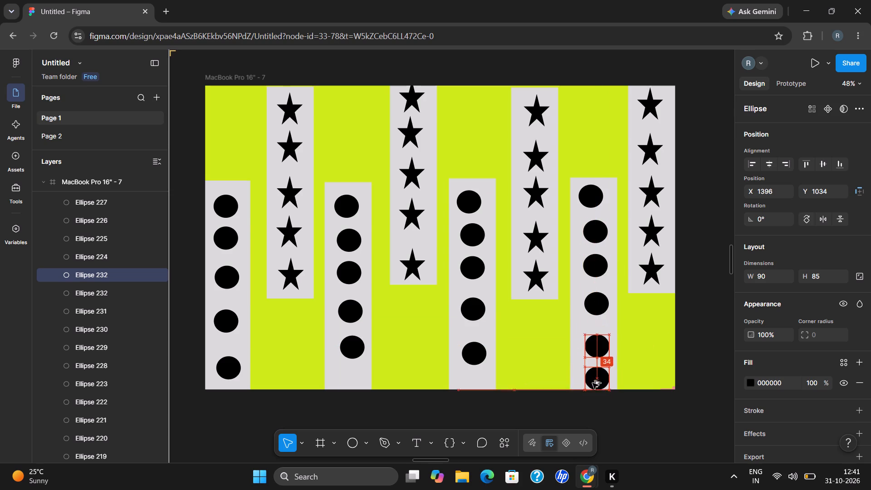
drag(592, 383, 592, 385)
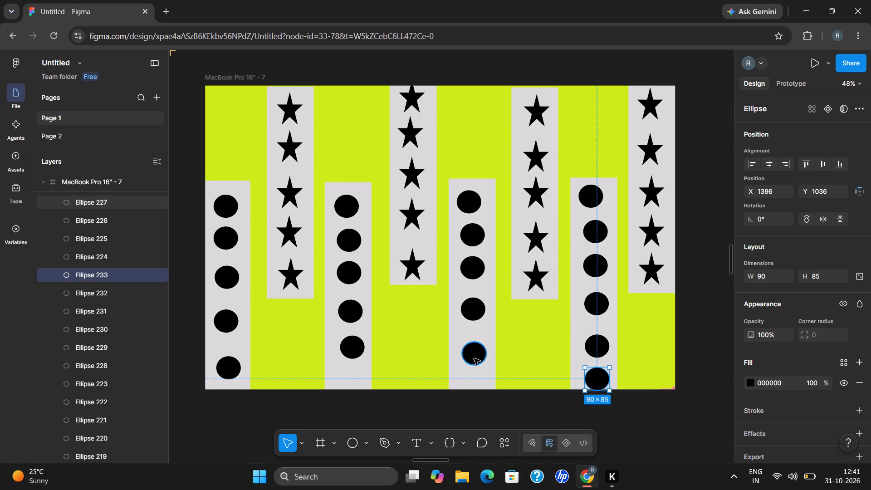
Move the third bar's middle circle above the fifth bar, enlarge it to about 187 × 190, and place it near X 897, Y 41.
drag(352, 273, 473, 118)
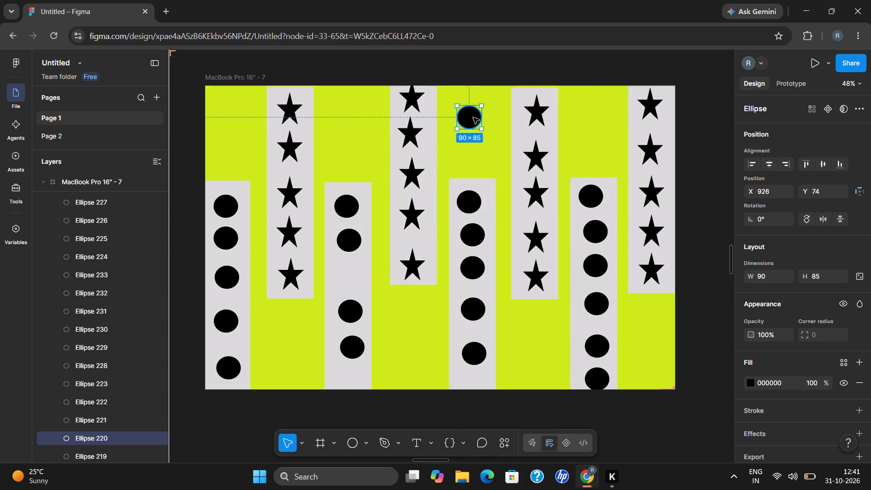
drag(483, 128, 496, 145)
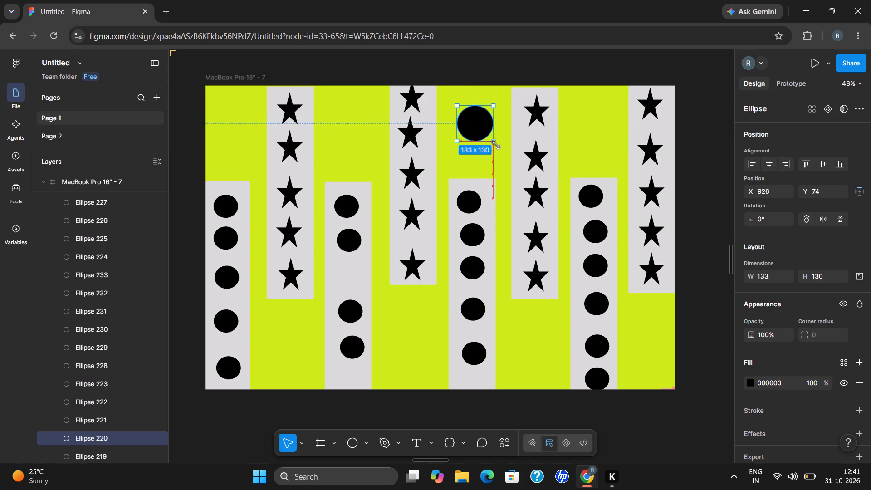
drag(496, 145, 508, 158)
drag(483, 135, 478, 127)
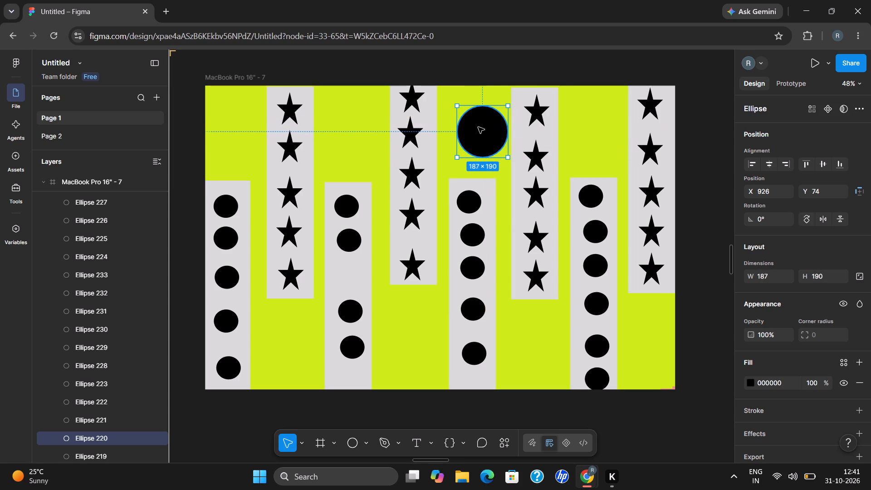
drag(478, 127, 475, 126)
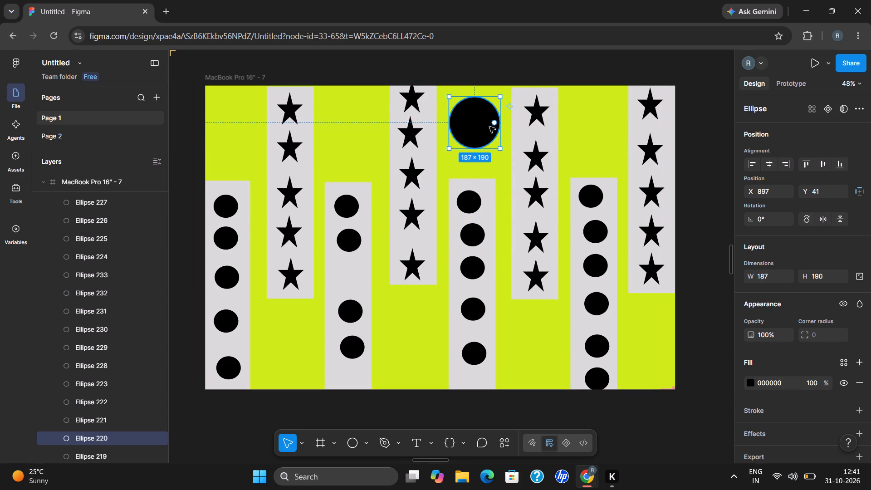
Duplicate the large circle above the third grey bar near X 449, Y 58, and above the first bar near X 20, Y 68.
drag(481, 128, 405, 127)
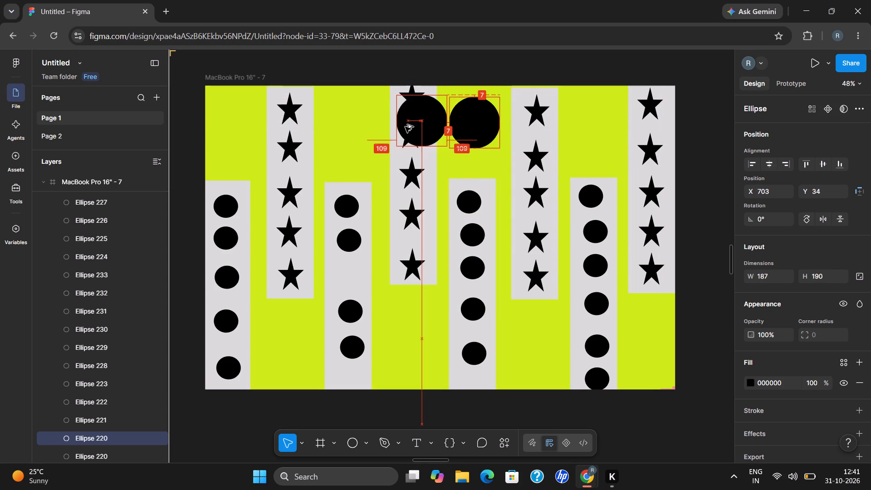
drag(405, 127, 359, 132)
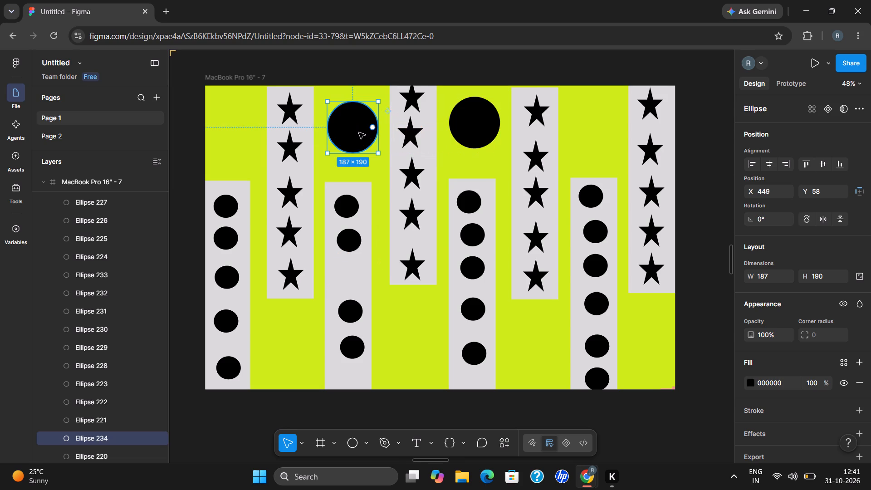
drag(359, 132, 242, 136)
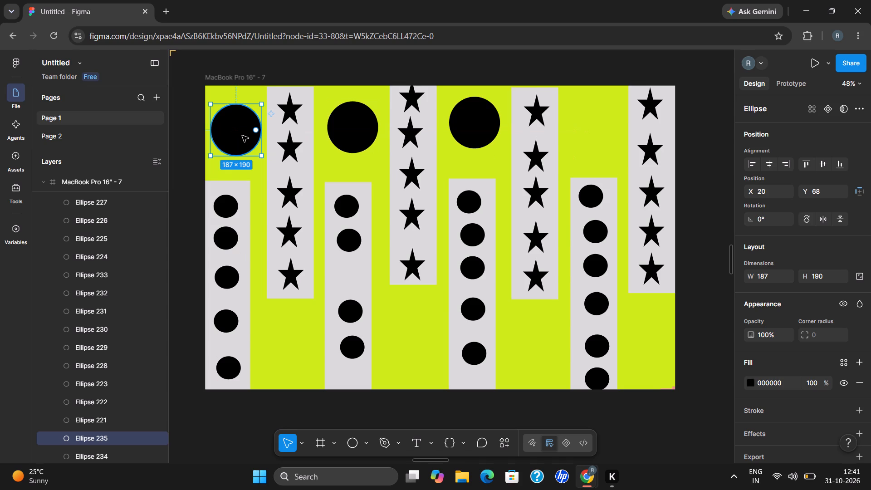
Copy the large circle above the first bar to the lime area below the second grey bar, near X 212, Y 879.
drag(223, 121, 240, 171)
drag(240, 171, 276, 346)
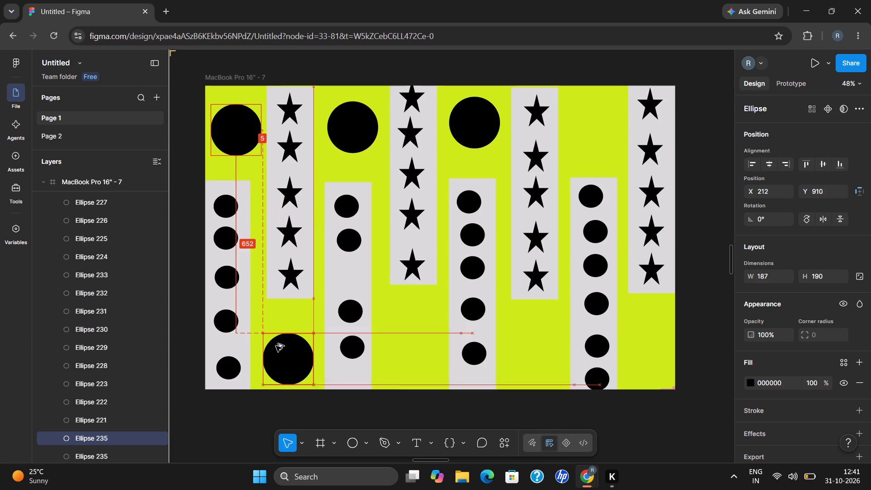
drag(276, 346, 276, 341)
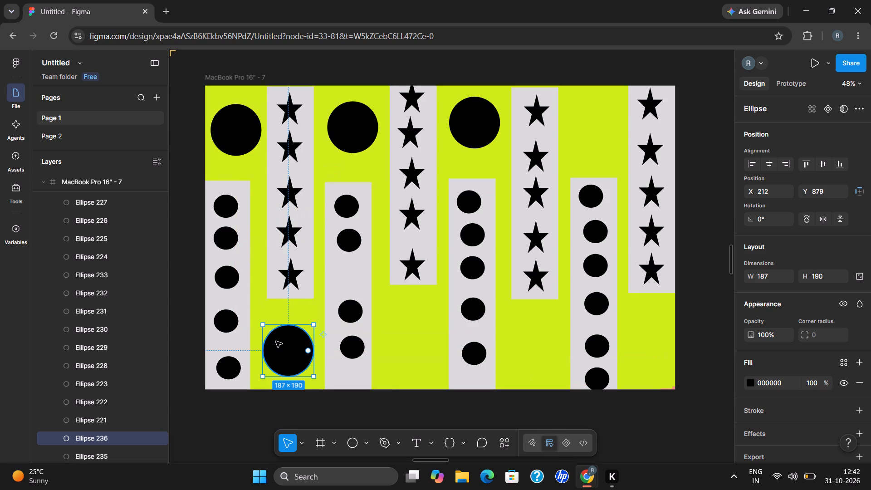
Duplicate a large top circle below the fourth grey bar near X 662, Y 802, and another above the seventh bar near X 1333, Y 39.
drag(342, 144, 385, 259)
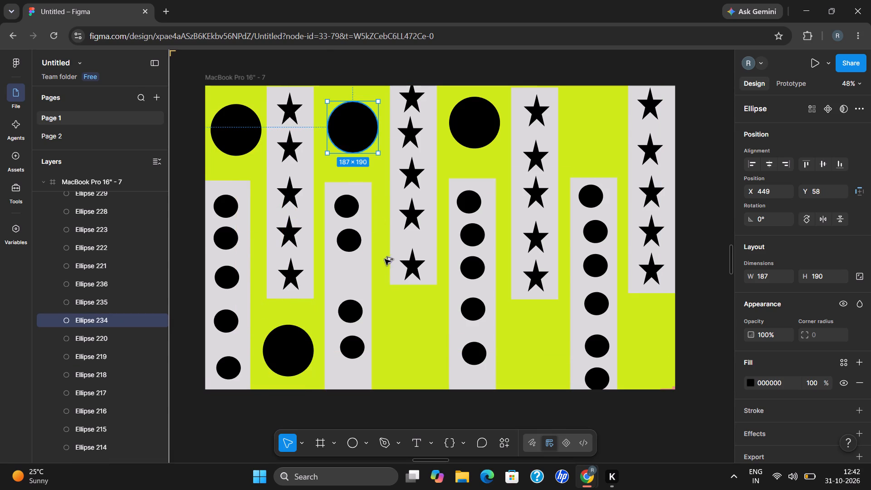
drag(385, 259, 400, 347)
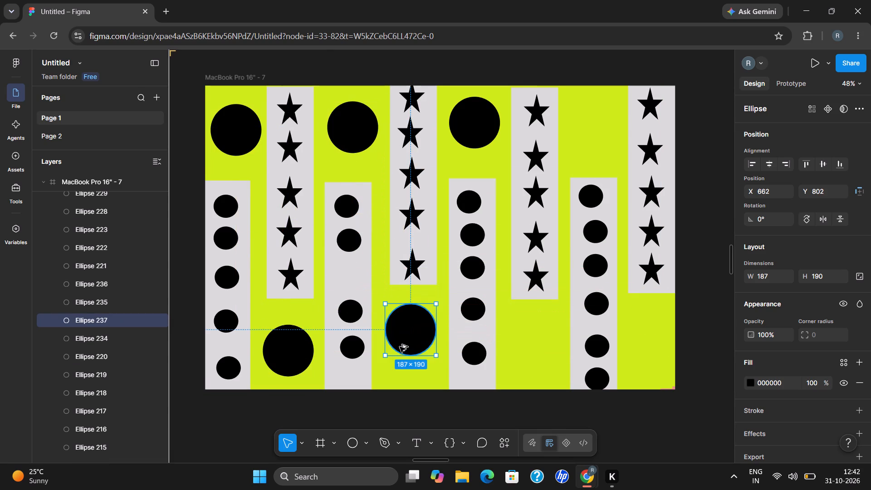
drag(463, 132, 563, 137)
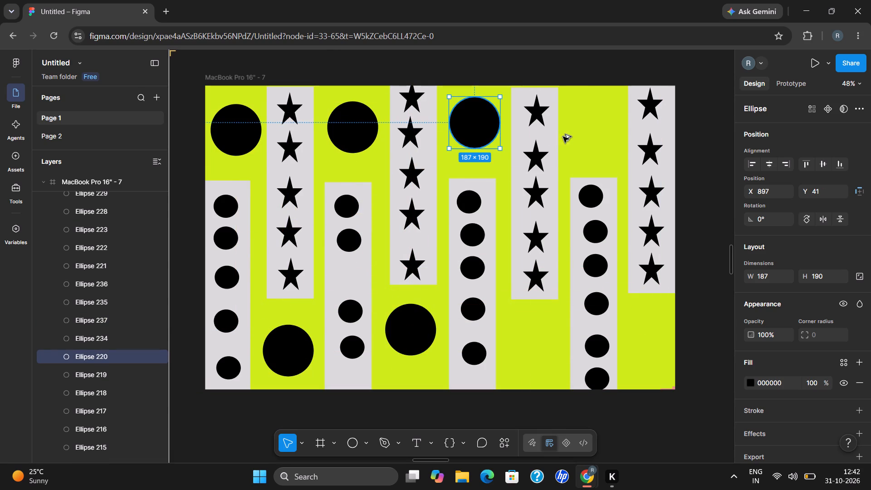
drag(563, 137, 581, 132)
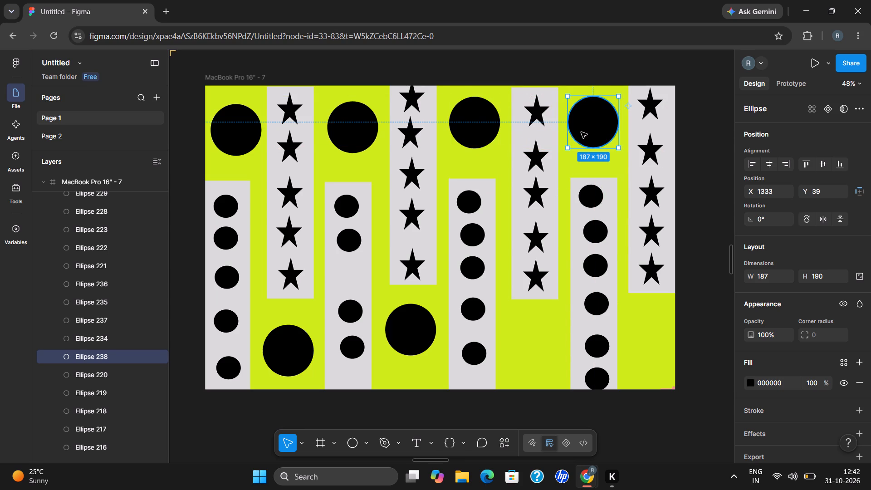
Copy the large circle above the seventh bar to the lime areas below the sixth and eighth grey bars.
drag(593, 126, 543, 305)
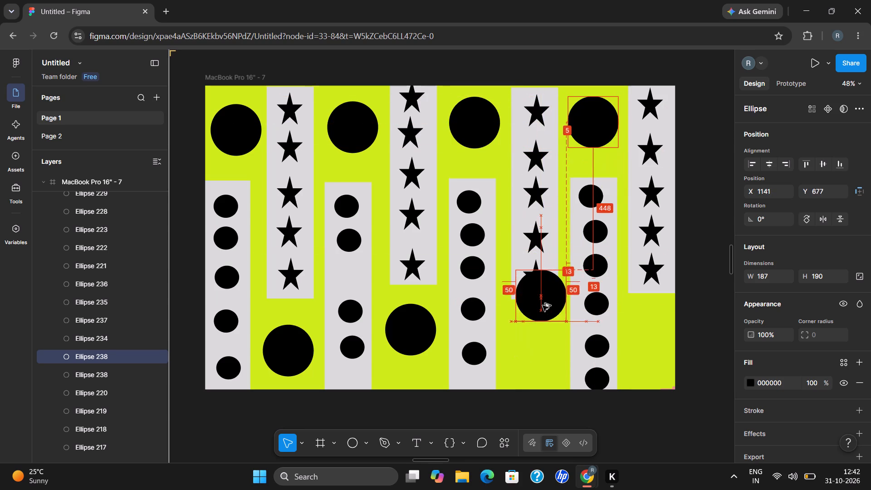
drag(543, 305, 536, 345)
drag(536, 345, 648, 342)
click(649, 413)
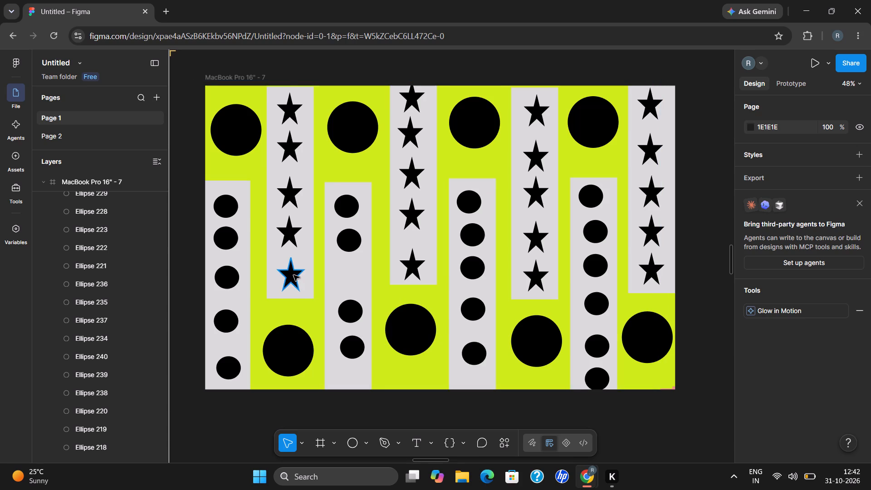
Copy the second bar's fourth star onto the large circle above the first bar, near X 66, Y 107.
drag(283, 233, 250, 181)
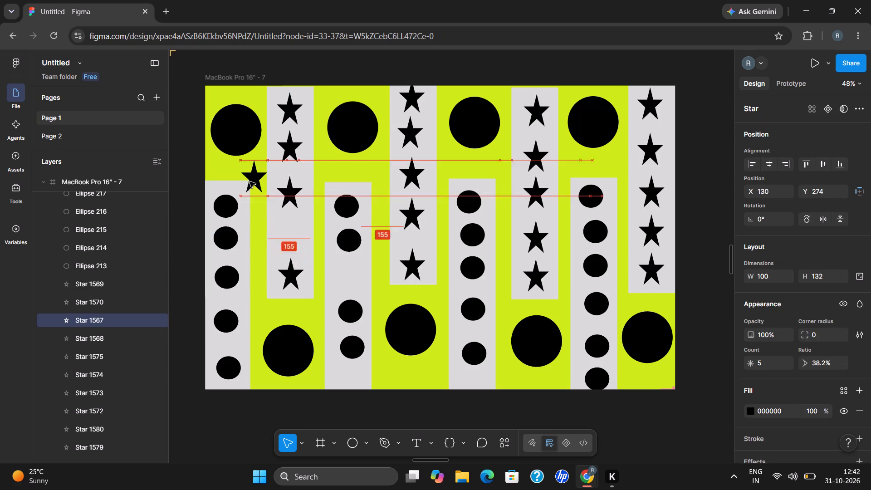
drag(250, 181, 283, 228)
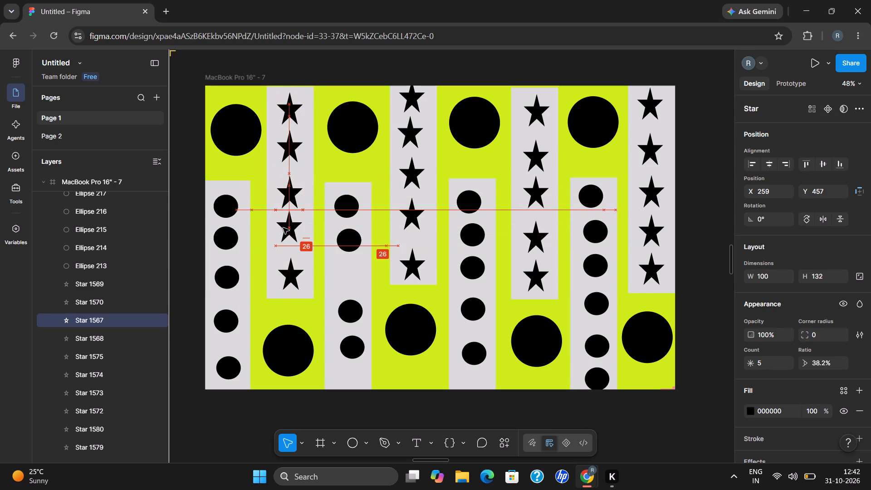
drag(283, 228, 247, 168)
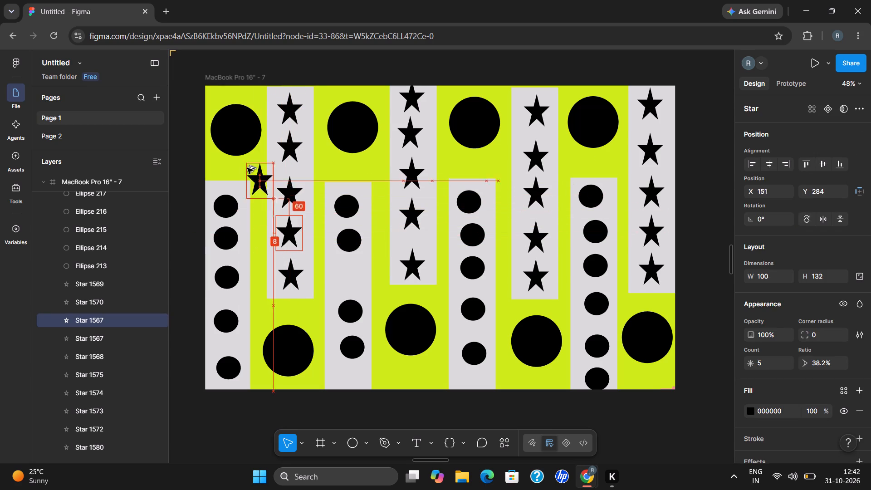
drag(247, 168, 231, 132)
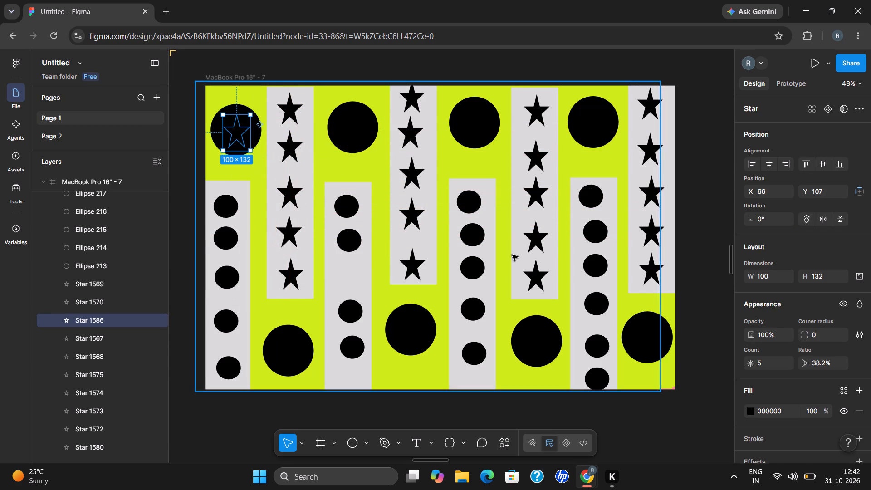
Recolour the copied star with the page's light grey D9D9D9, and switch its fill to the white swatch.
click(750, 407)
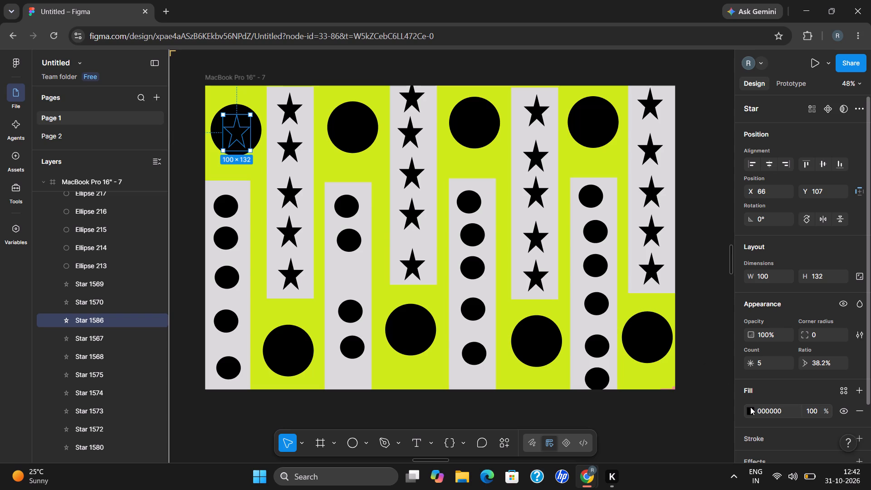
click(639, 415)
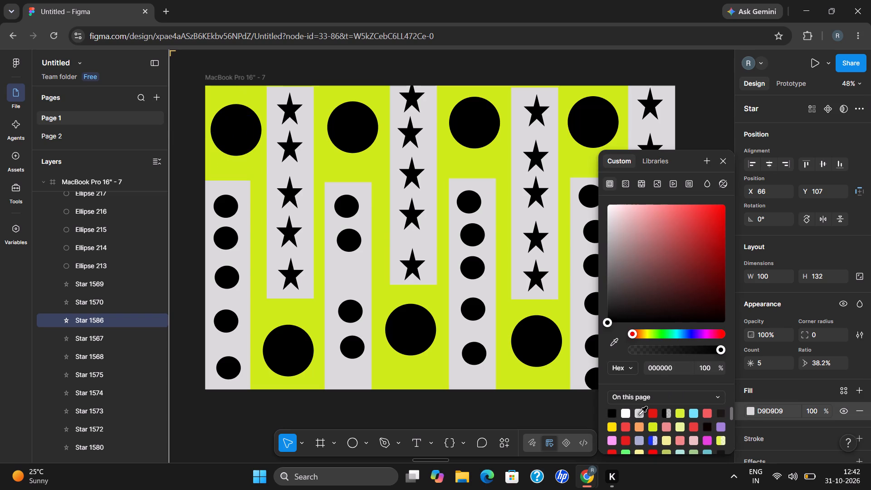
click(635, 420)
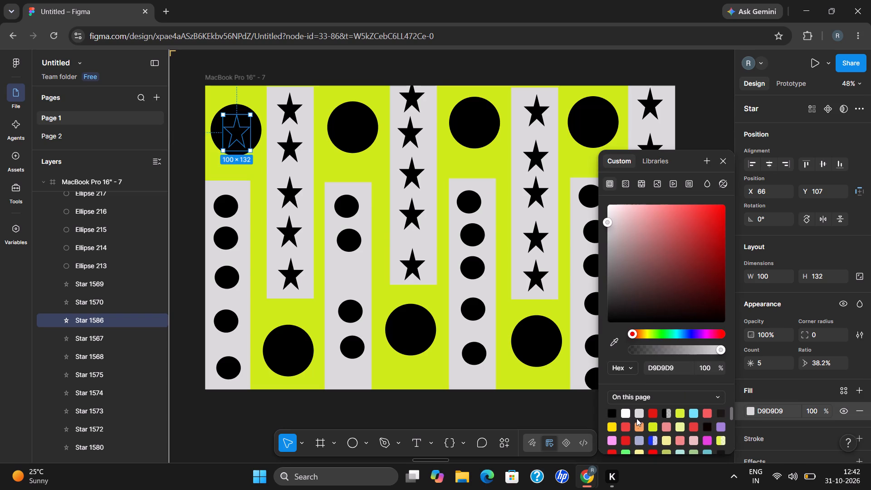
click(636, 416)
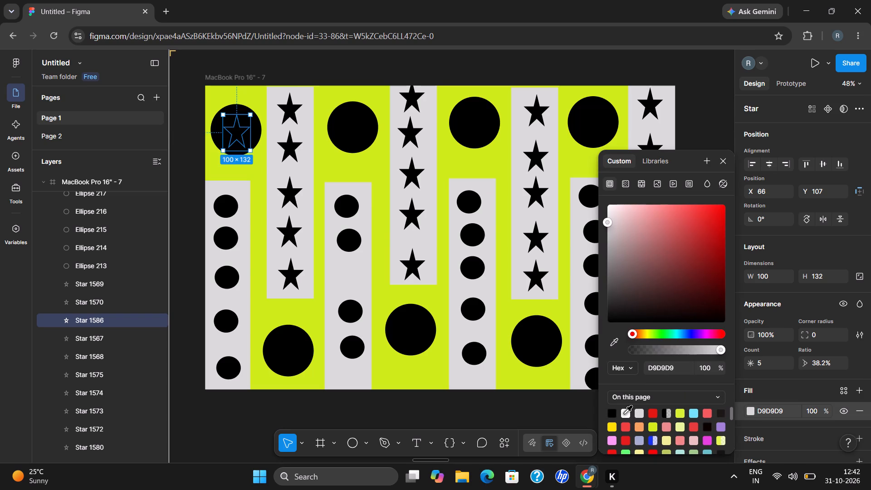
click(624, 414)
click(624, 414)
click(521, 400)
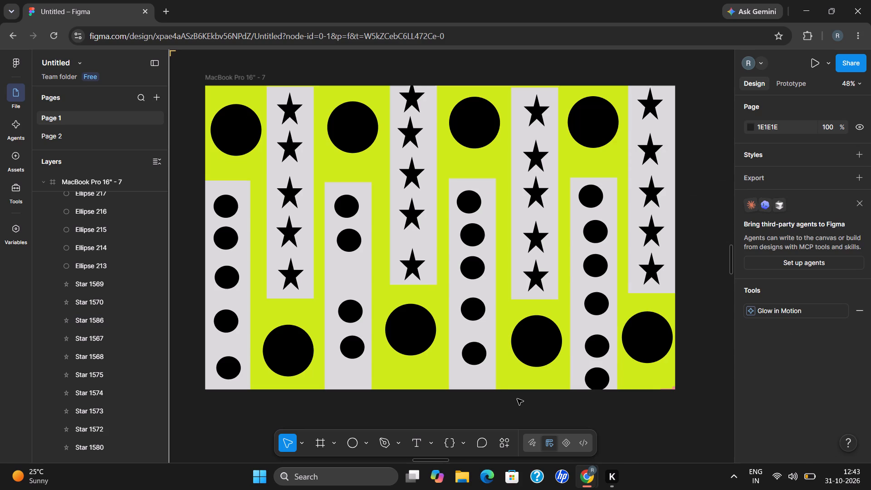
Move the third bar's second circle down to about X 486, Y 591.
drag(351, 244, 351, 261)
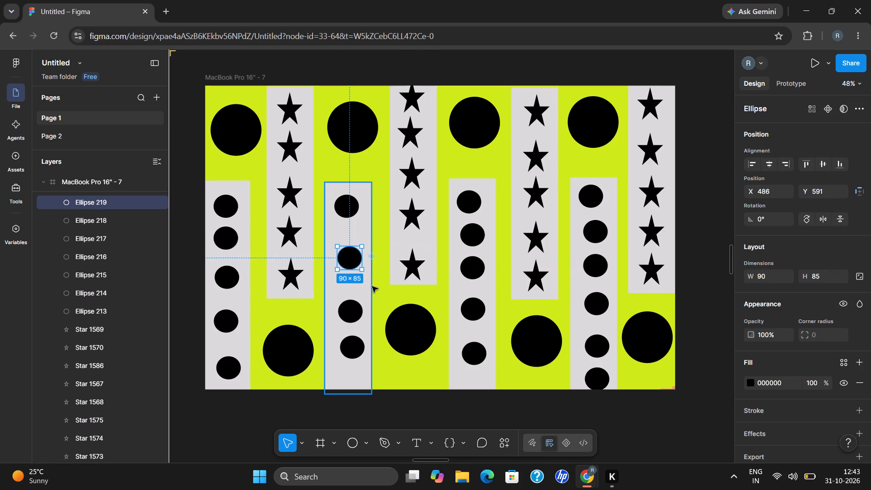
Select the lime background rectangle and shift it to about X -16, Y 17.
click(382, 293)
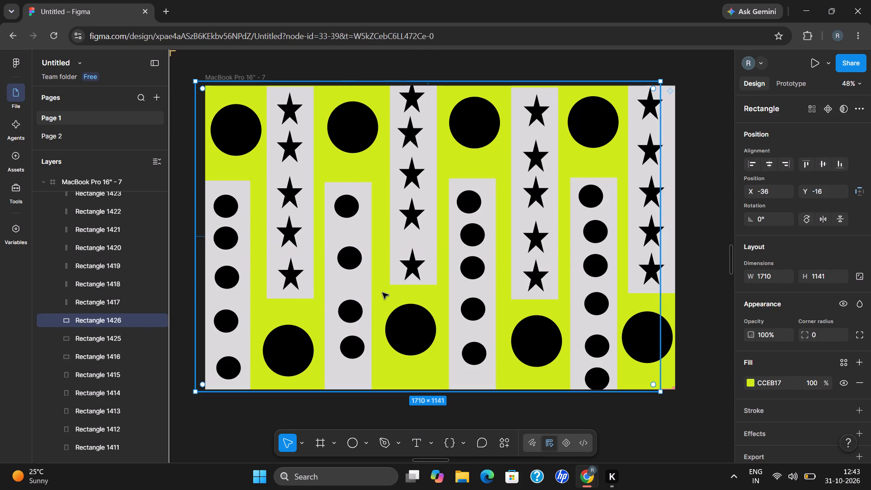
click(382, 293)
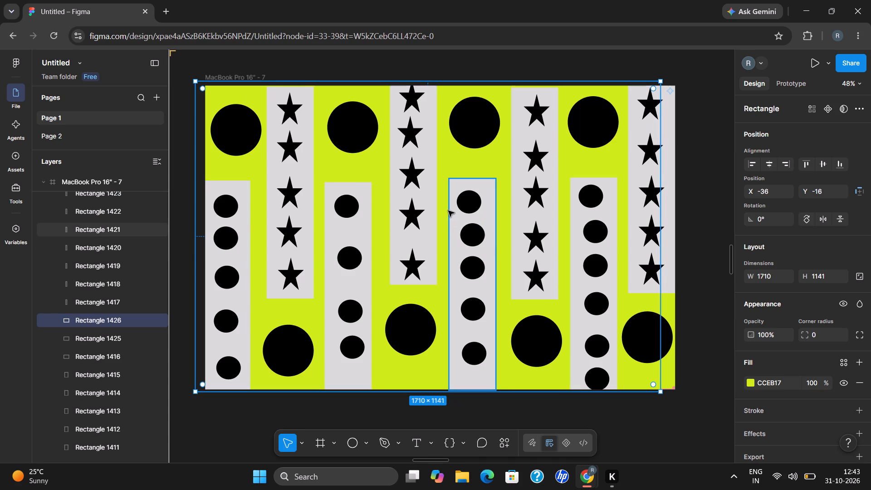
drag(471, 130, 471, 143)
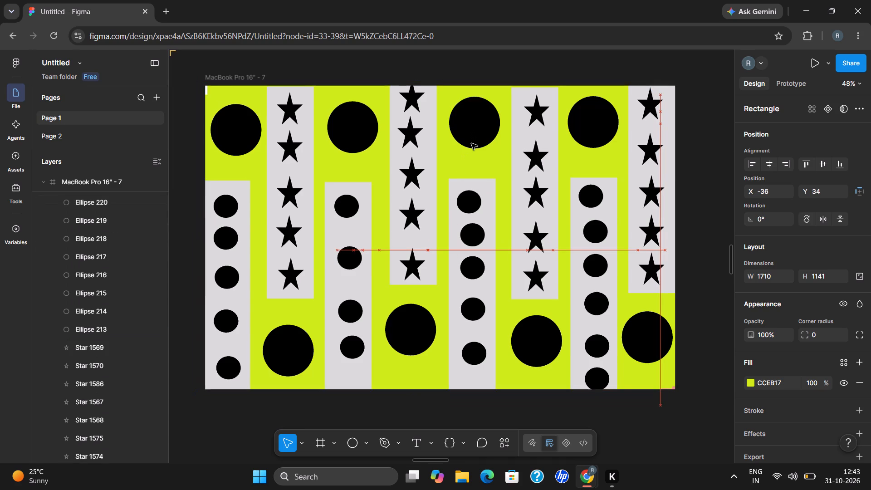
drag(471, 143, 468, 148)
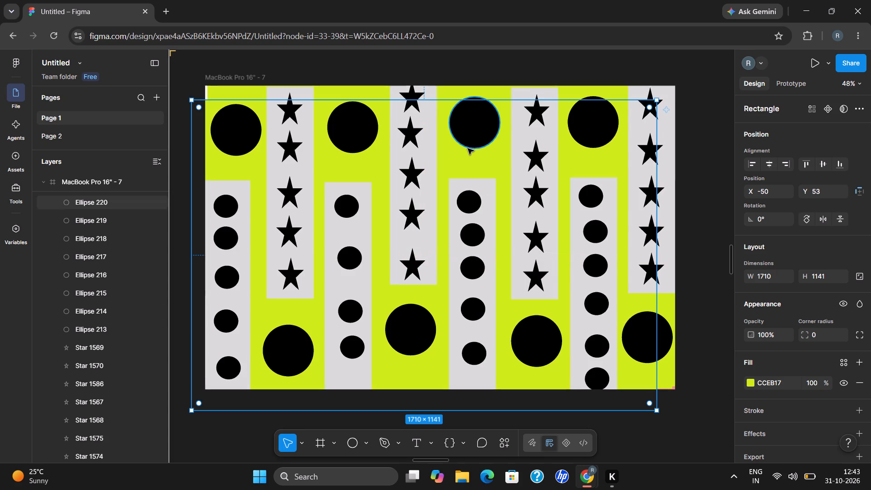
drag(362, 128, 366, 145)
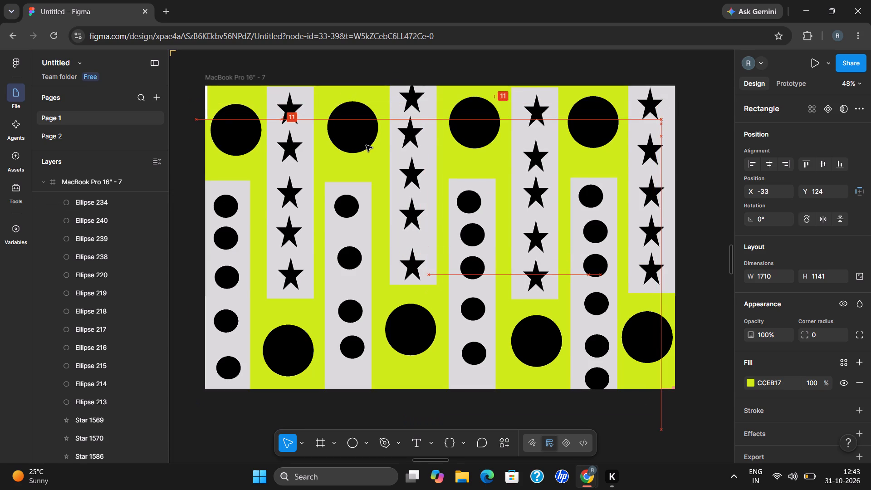
drag(366, 145, 365, 118)
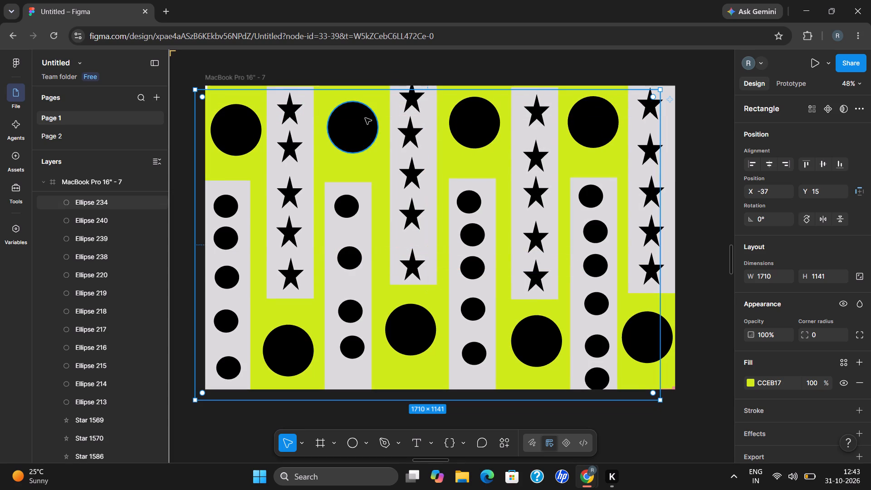
drag(227, 234, 227, 243)
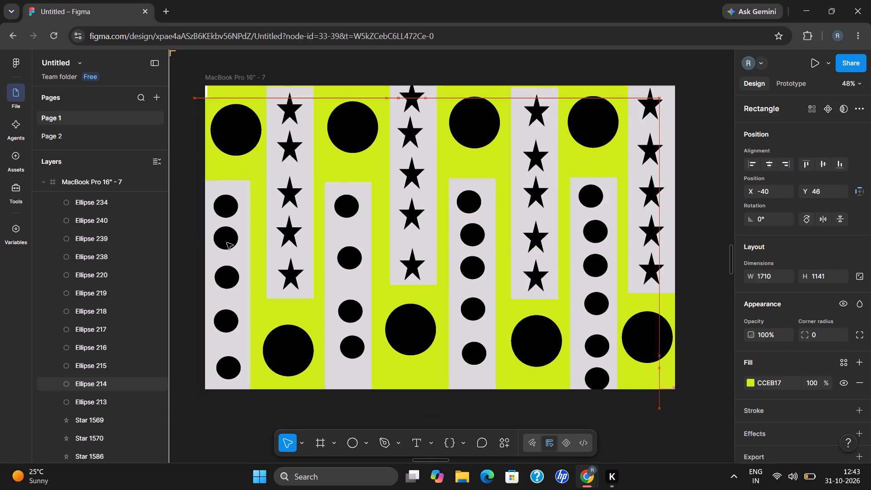
drag(227, 243, 233, 234)
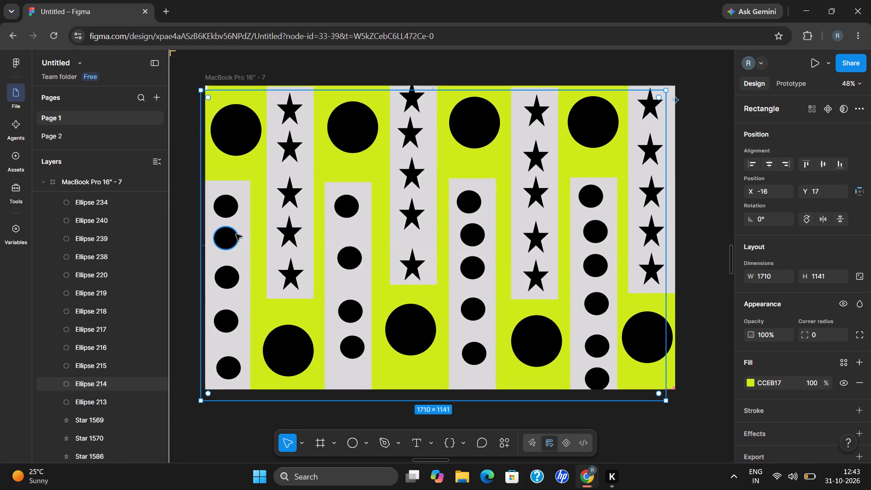
click(232, 429)
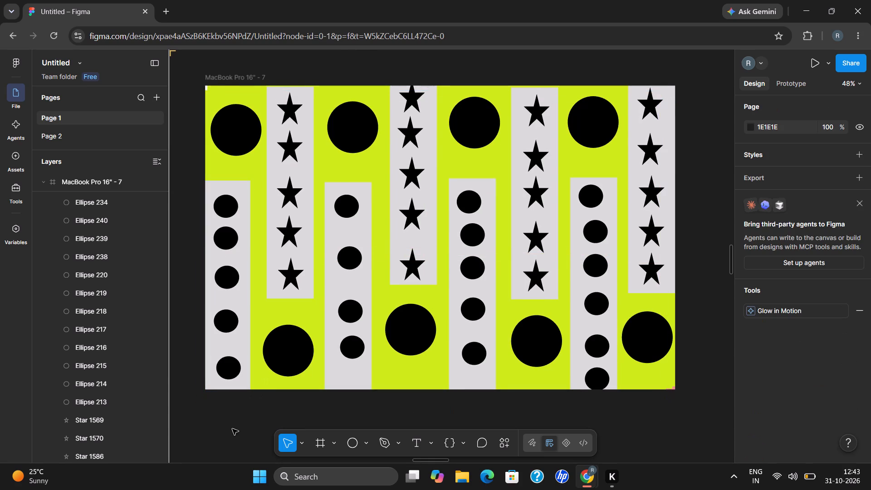
Copy the second bar's second star onto the large circle above the first bar, near X 59, Y 91, and fill it with D9D9D9.
click(240, 128)
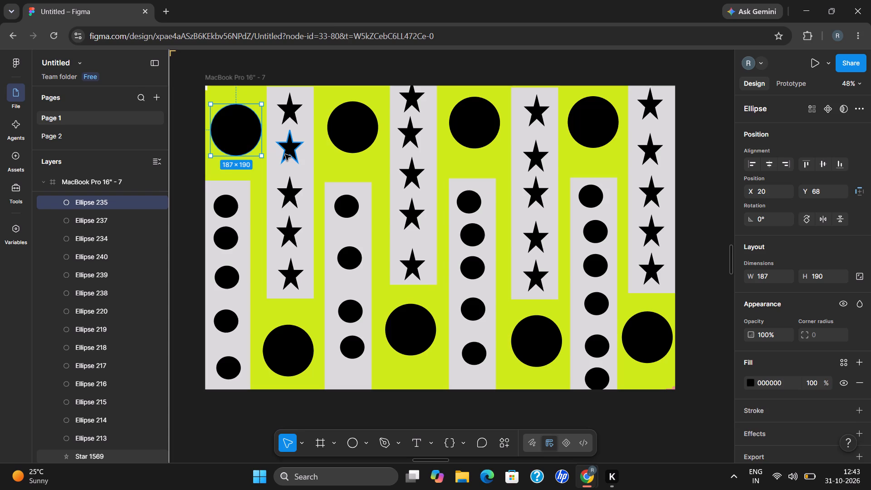
drag(285, 154, 230, 135)
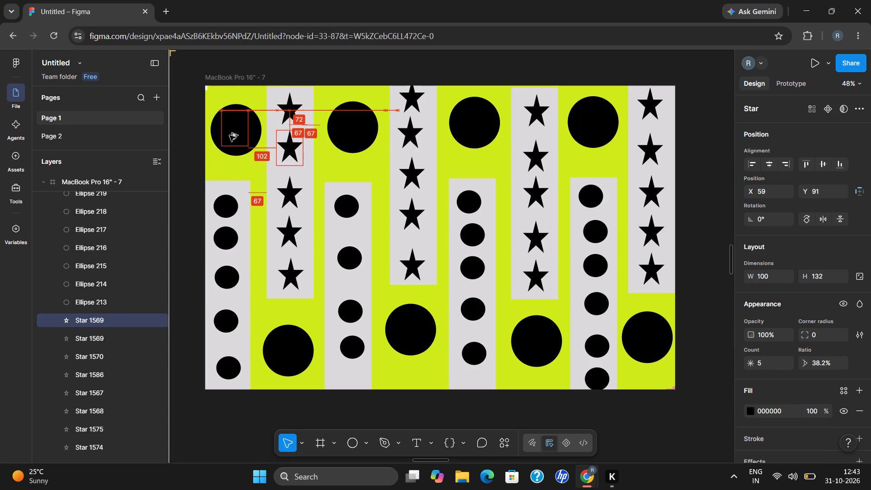
click(749, 410)
click(637, 413)
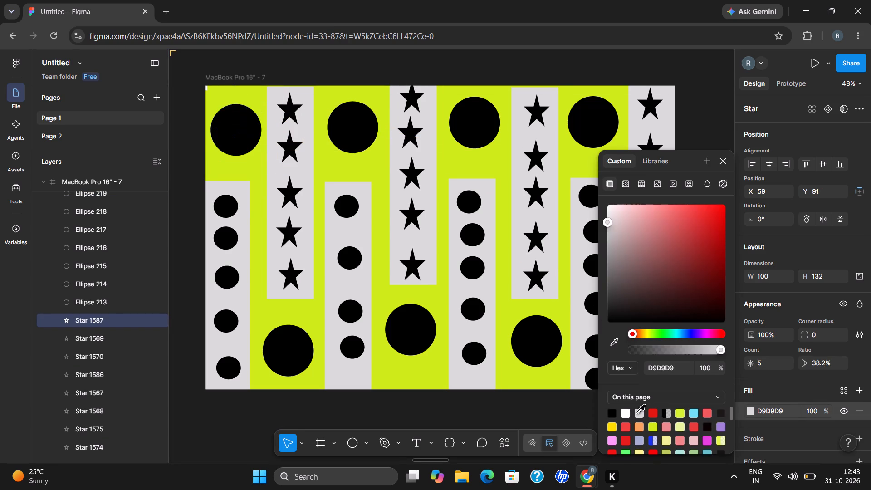
click(554, 421)
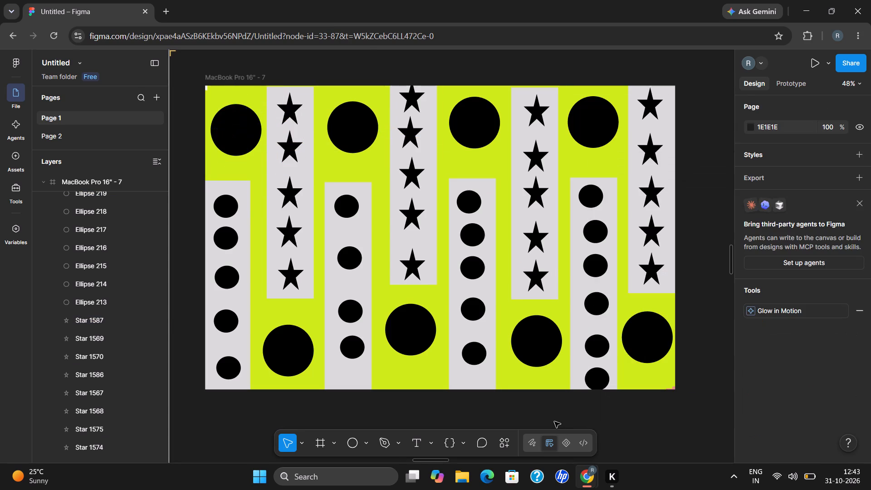
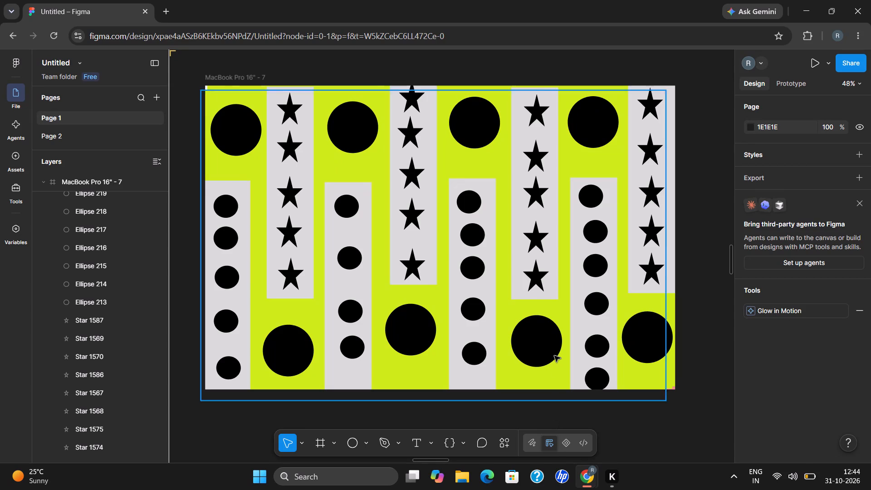
Shift the large black circle beneath the third star column slightly, placing it at X 1117, Y 850.
click(530, 346)
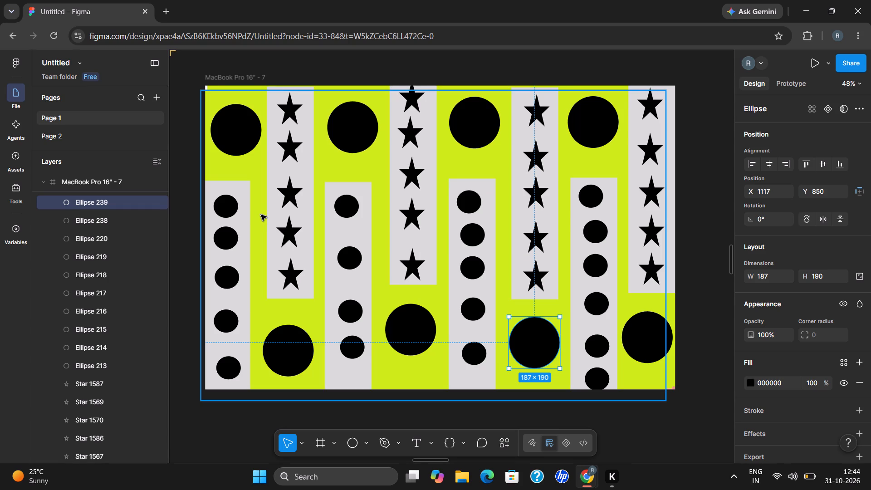
Move the large black circle above the third column of small circles down to X 889, Y 94.
drag(484, 132, 481, 148)
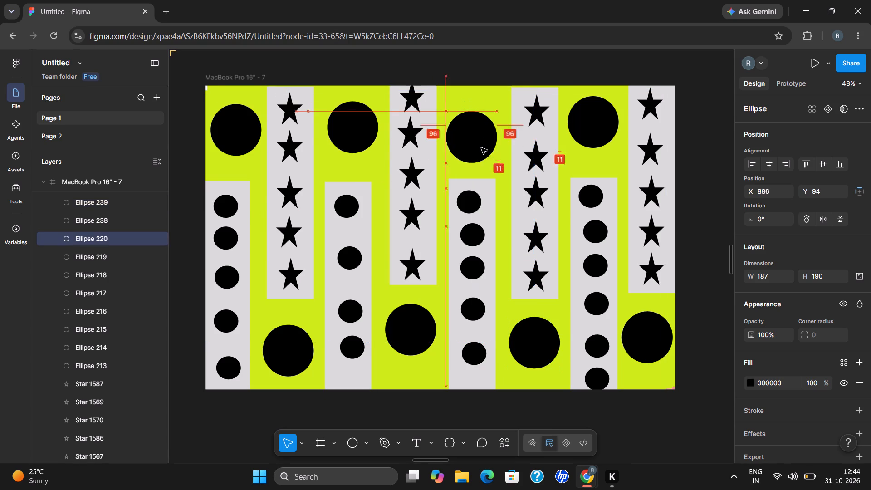
drag(481, 148, 482, 147)
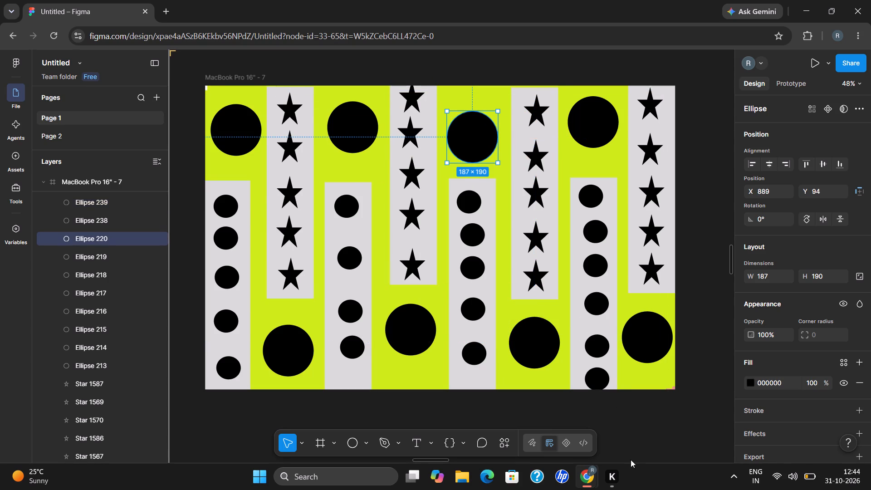